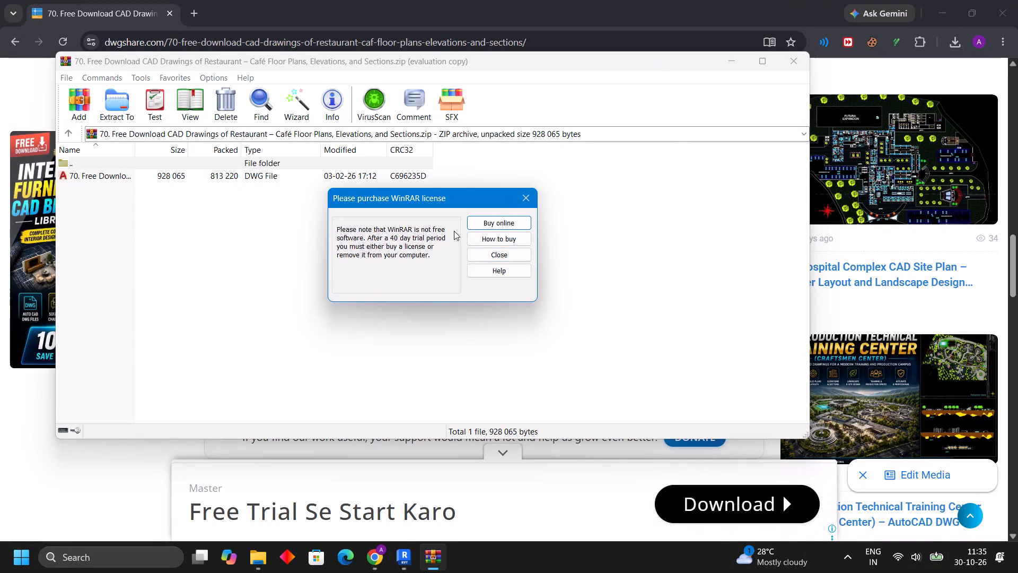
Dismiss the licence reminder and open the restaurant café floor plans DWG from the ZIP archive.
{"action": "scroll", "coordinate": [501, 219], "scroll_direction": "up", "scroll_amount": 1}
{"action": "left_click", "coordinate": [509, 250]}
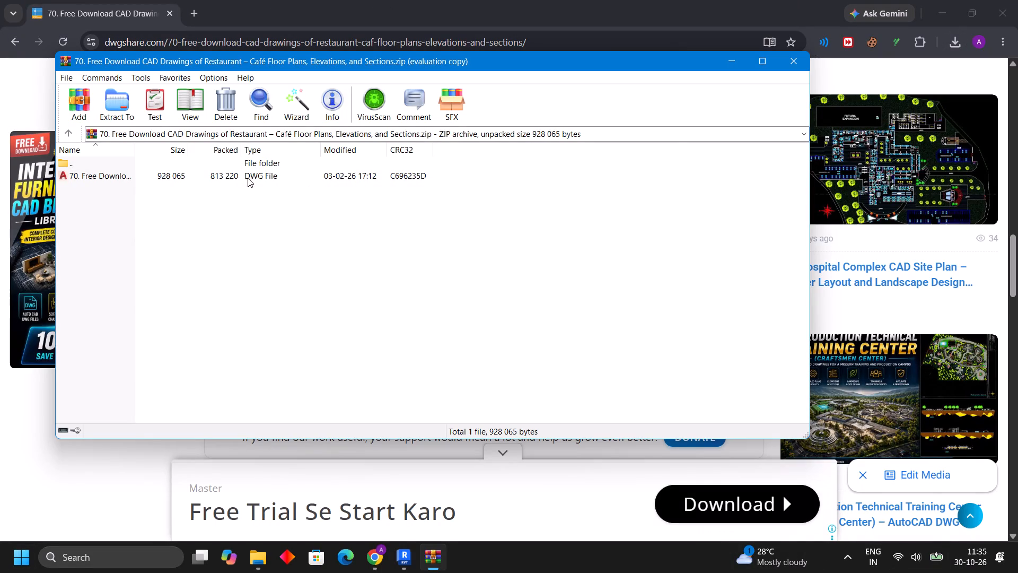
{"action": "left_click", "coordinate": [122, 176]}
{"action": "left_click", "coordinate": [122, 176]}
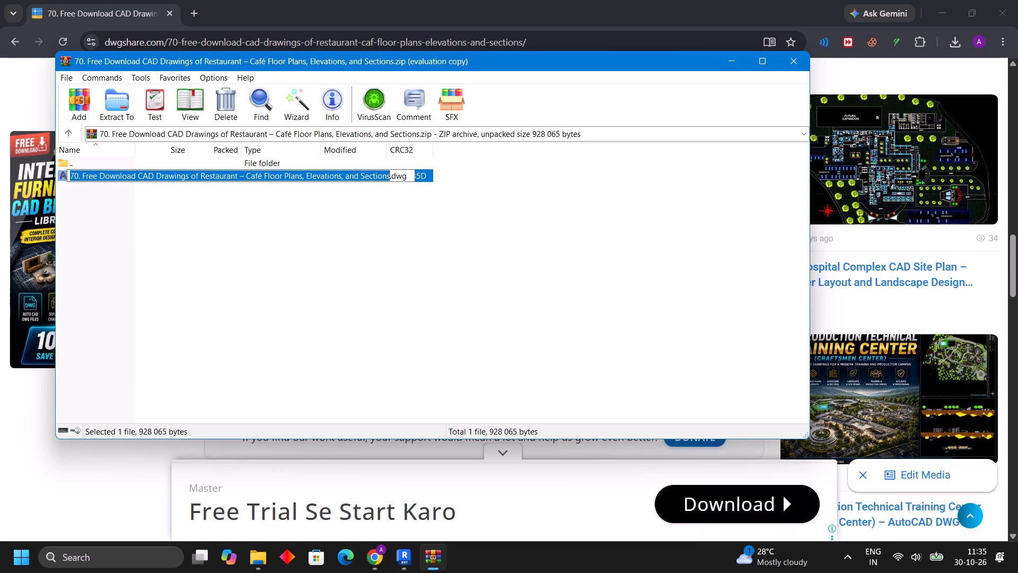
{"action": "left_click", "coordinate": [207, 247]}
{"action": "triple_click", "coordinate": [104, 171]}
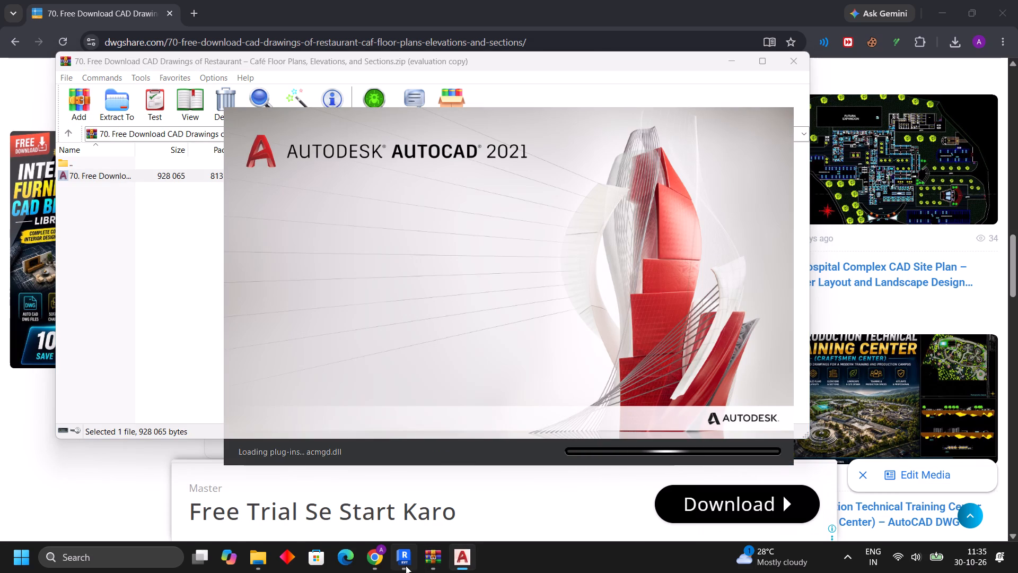
Minimise the browser and switch to the Project1 3D view in Revit.
{"action": "left_click", "coordinate": [489, 452]}
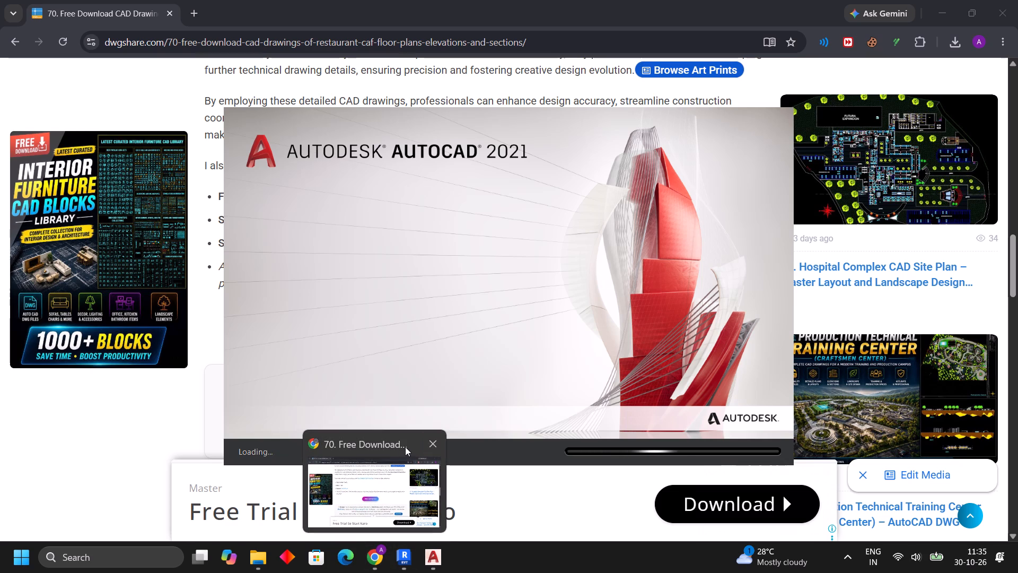
{"action": "left_click", "coordinate": [949, 11]}
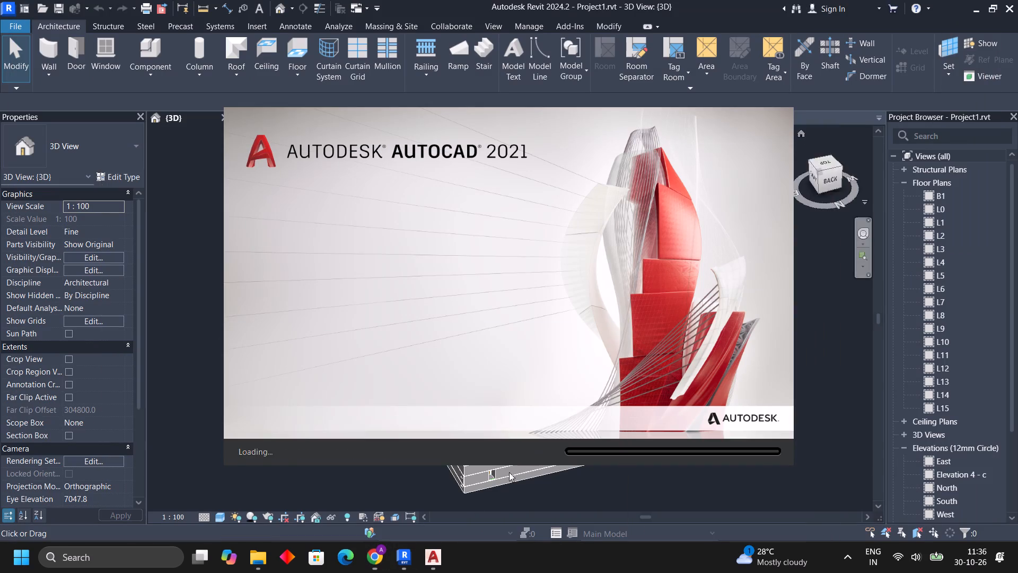
{"action": "left_click", "coordinate": [400, 551]}
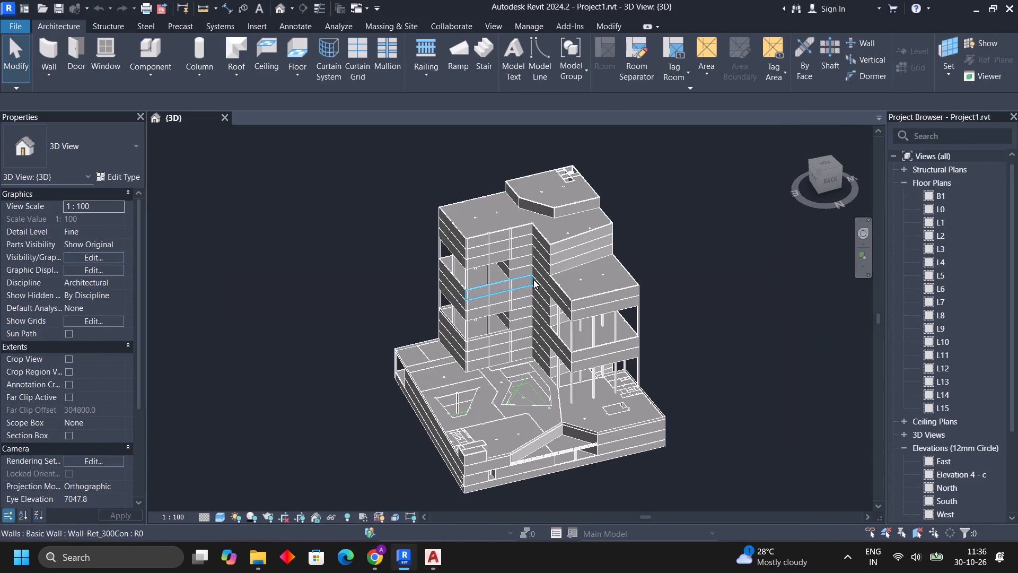
Hide the Lines category in the 3D view, starting from the curved line beside the podium's corner.
{"action": "scroll", "coordinate": [481, 306], "scroll_direction": "down", "scroll_amount": 3}
{"action": "scroll", "coordinate": [544, 371], "scroll_direction": "up", "scroll_amount": 1}
{"action": "middle_click_drag", "start_coordinate": [466, 379], "coordinate": [552, 356], "text": "shift"}
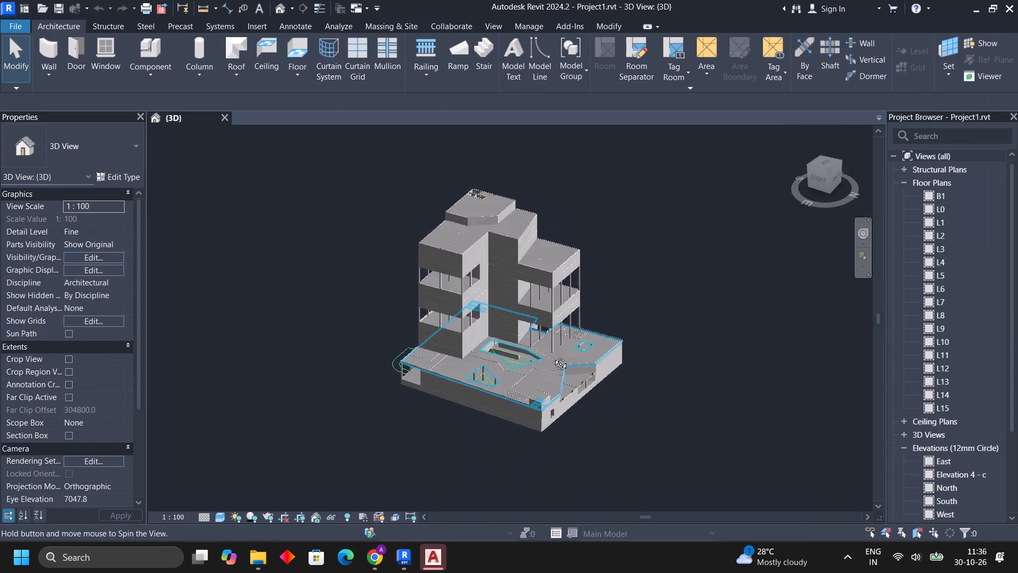
{"action": "middle_click_drag", "start_coordinate": [552, 356], "coordinate": [539, 337], "text": "shift"}
{"action": "scroll", "coordinate": [565, 280], "scroll_direction": "up", "scroll_amount": 2}
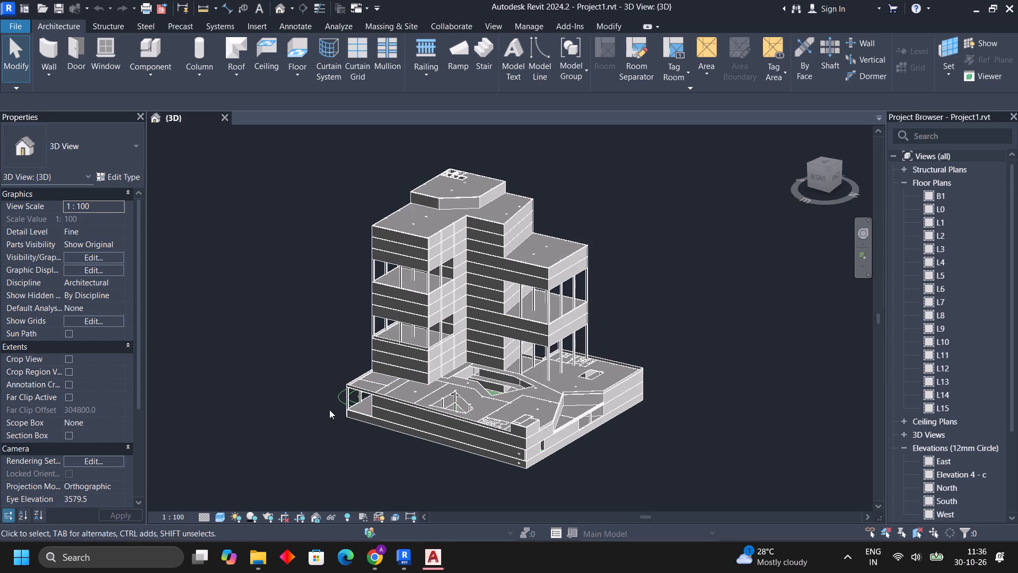
{"action": "left_click", "coordinate": [337, 400]}
{"action": "right_click", "coordinate": [337, 400]}
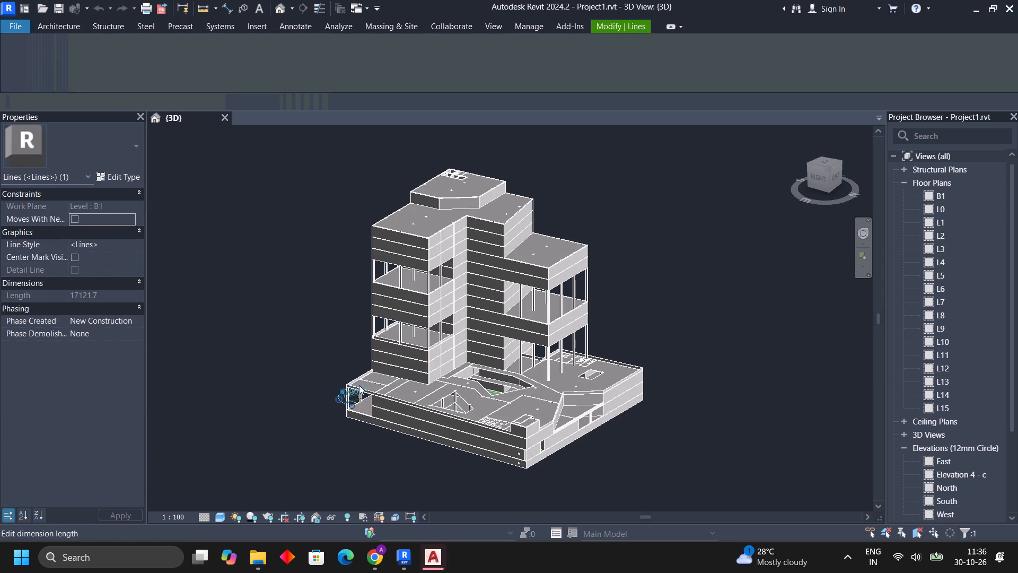
{"action": "left_click", "coordinate": [426, 90]}
{"action": "left_click", "coordinate": [424, 106]}
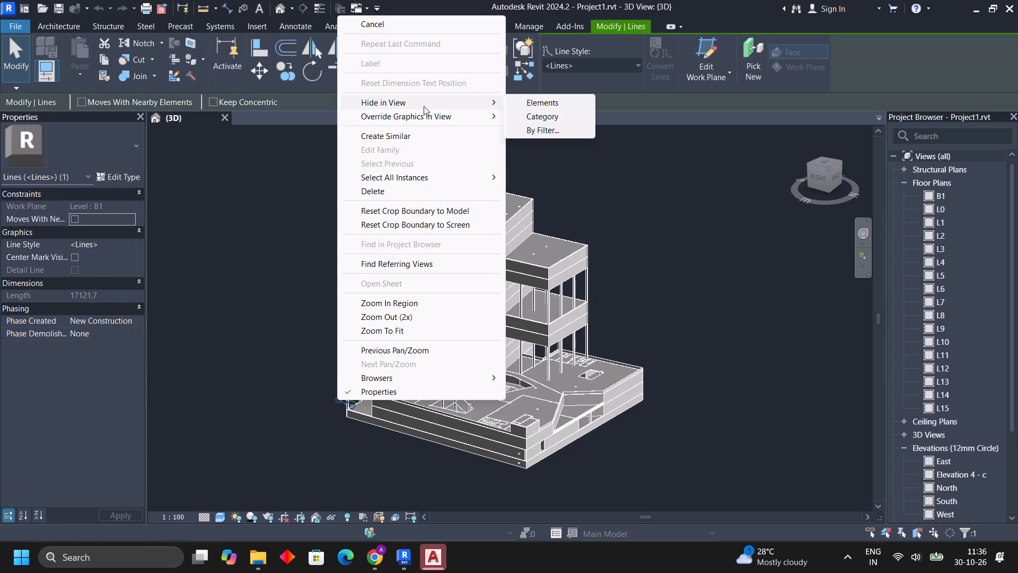
{"action": "left_click", "coordinate": [543, 118]}
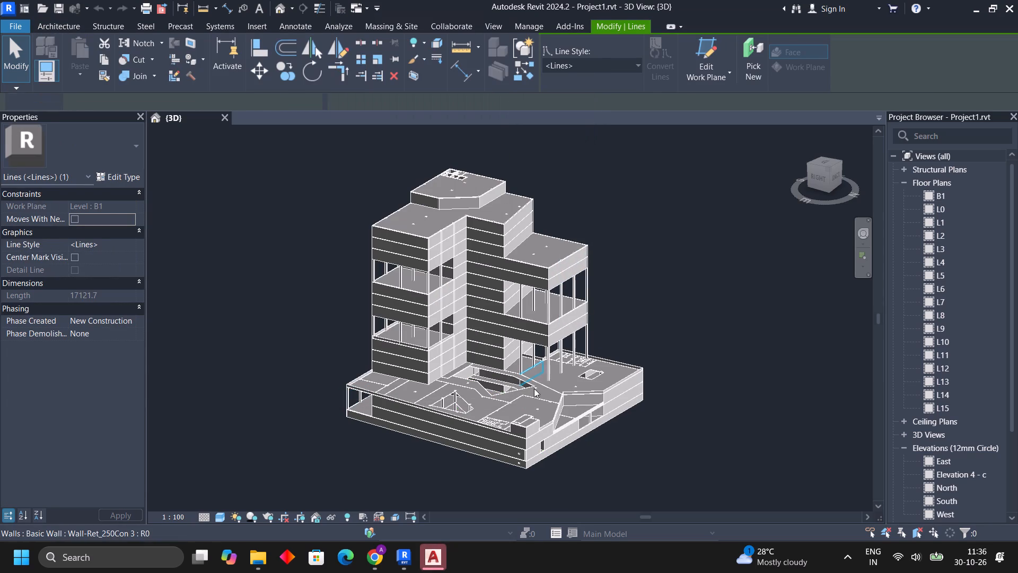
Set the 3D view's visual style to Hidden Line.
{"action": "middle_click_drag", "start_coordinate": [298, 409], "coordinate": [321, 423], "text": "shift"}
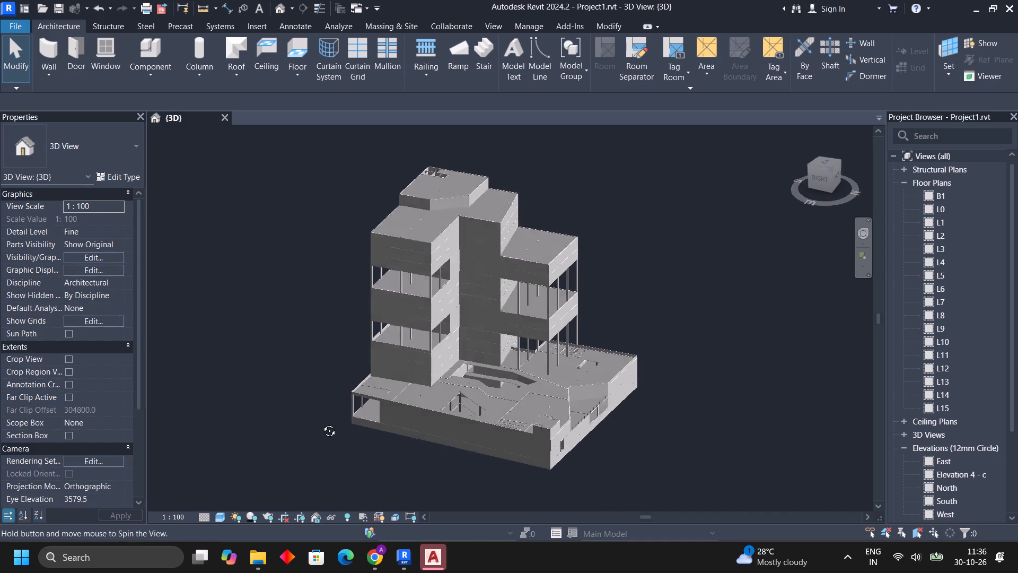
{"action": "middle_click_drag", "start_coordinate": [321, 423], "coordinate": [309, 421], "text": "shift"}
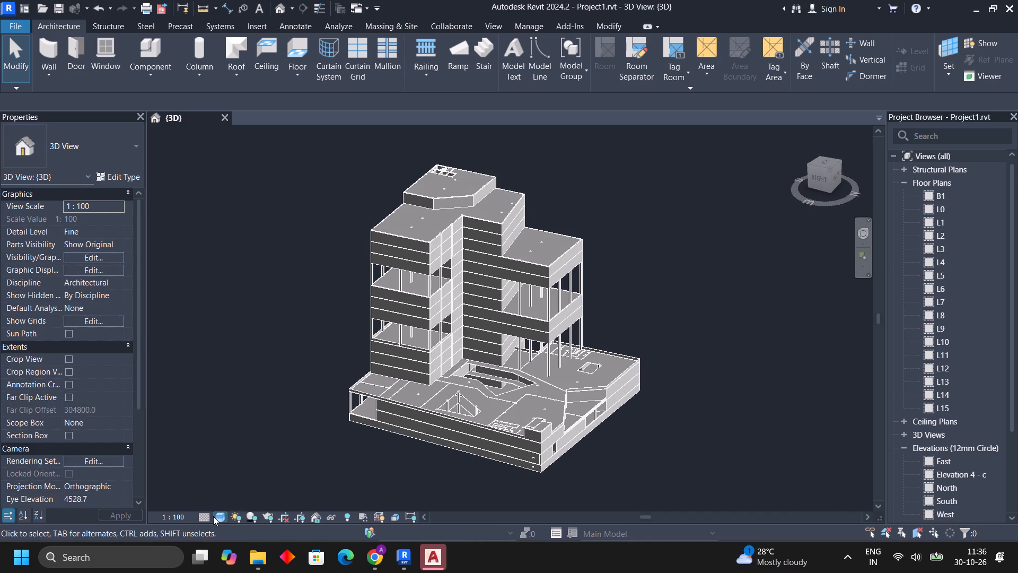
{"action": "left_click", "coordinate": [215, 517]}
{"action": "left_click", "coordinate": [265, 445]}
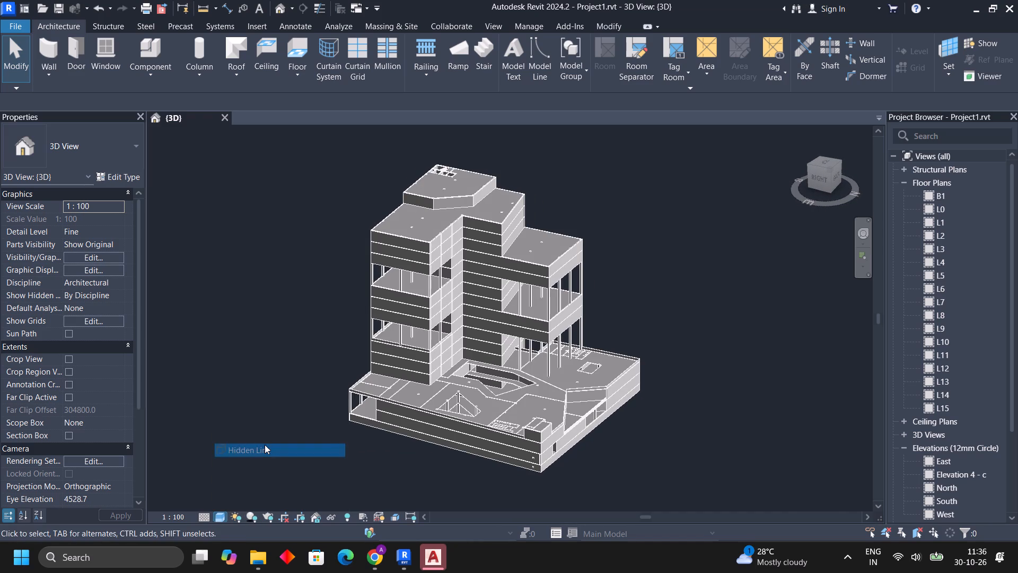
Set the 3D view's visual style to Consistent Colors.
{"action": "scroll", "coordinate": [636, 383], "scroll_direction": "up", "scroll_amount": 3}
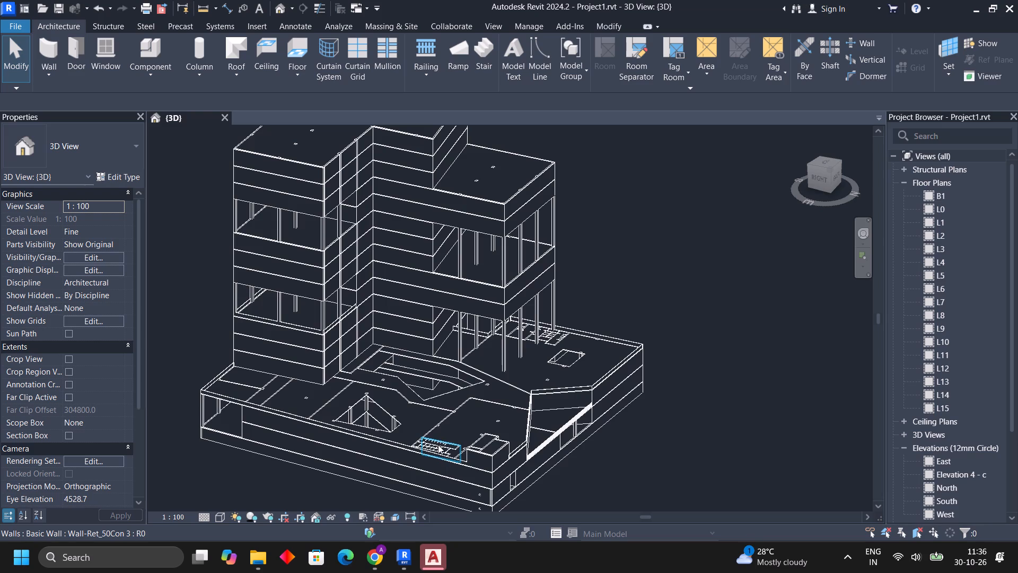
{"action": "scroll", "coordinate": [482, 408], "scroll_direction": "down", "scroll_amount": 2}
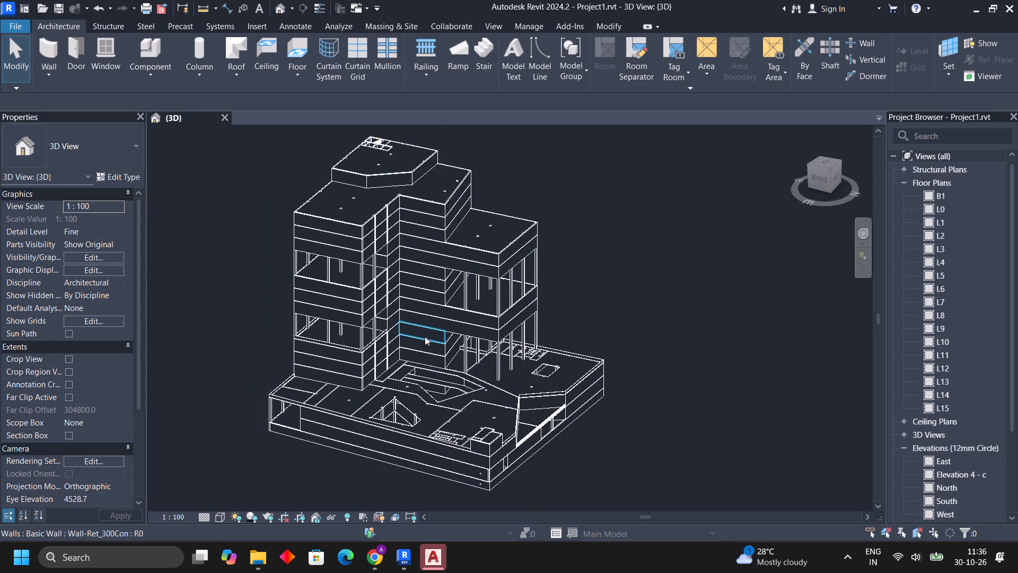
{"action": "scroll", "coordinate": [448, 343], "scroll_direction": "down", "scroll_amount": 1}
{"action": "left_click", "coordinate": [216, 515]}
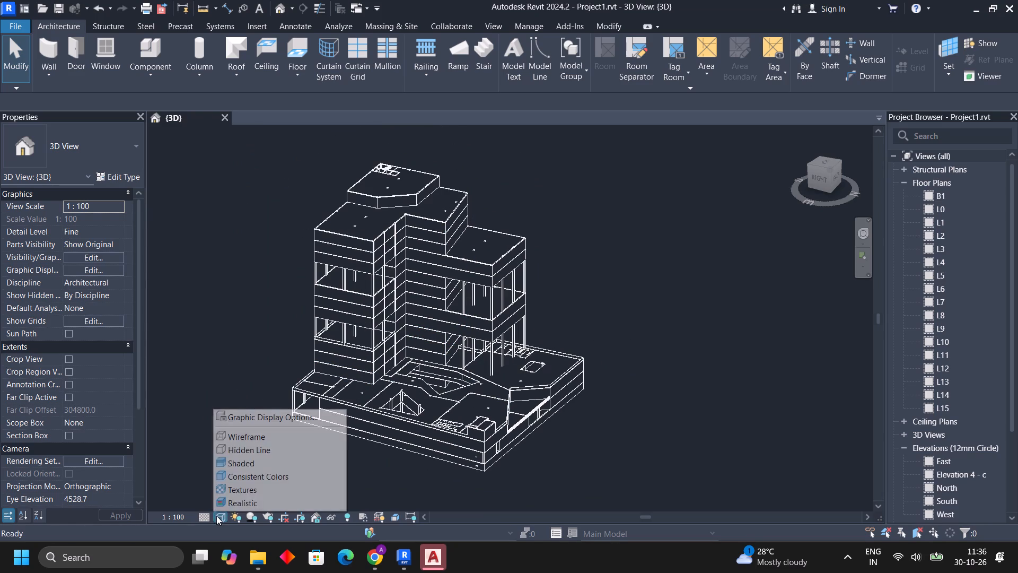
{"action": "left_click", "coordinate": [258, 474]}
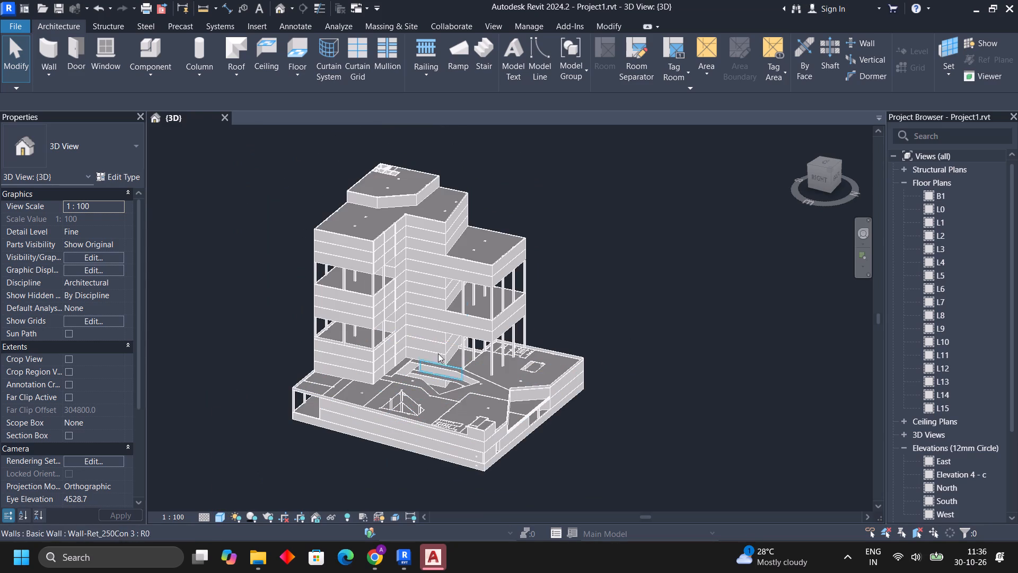
Set the 3D view's visual style to Realistic.
{"action": "left_click", "coordinate": [217, 517]}
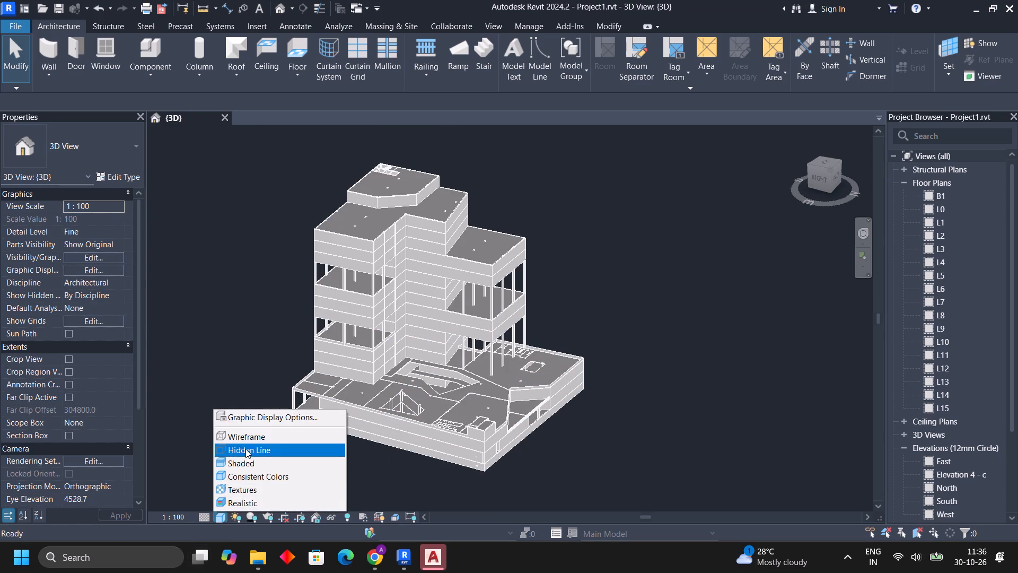
{"action": "left_click", "coordinate": [250, 499]}
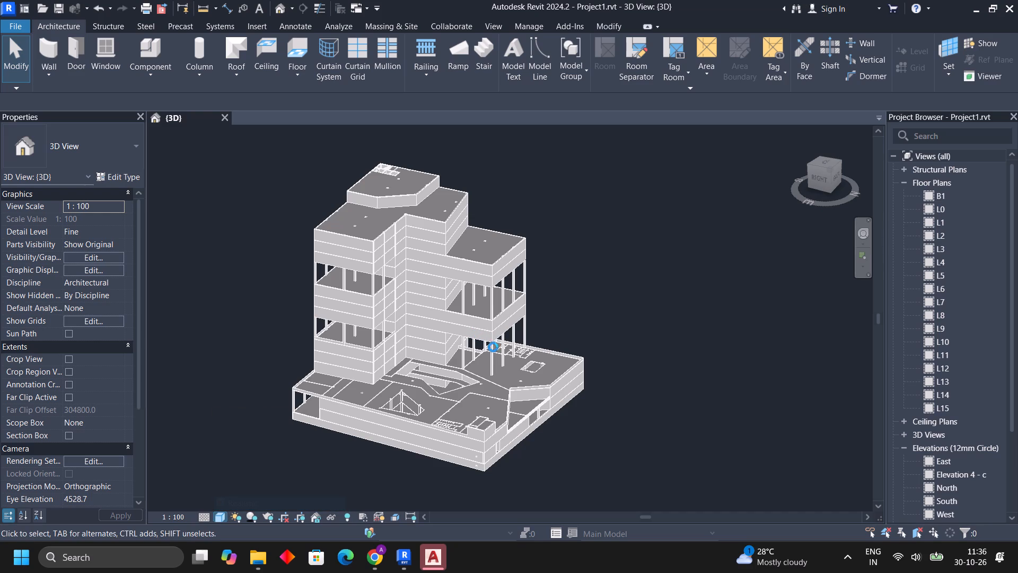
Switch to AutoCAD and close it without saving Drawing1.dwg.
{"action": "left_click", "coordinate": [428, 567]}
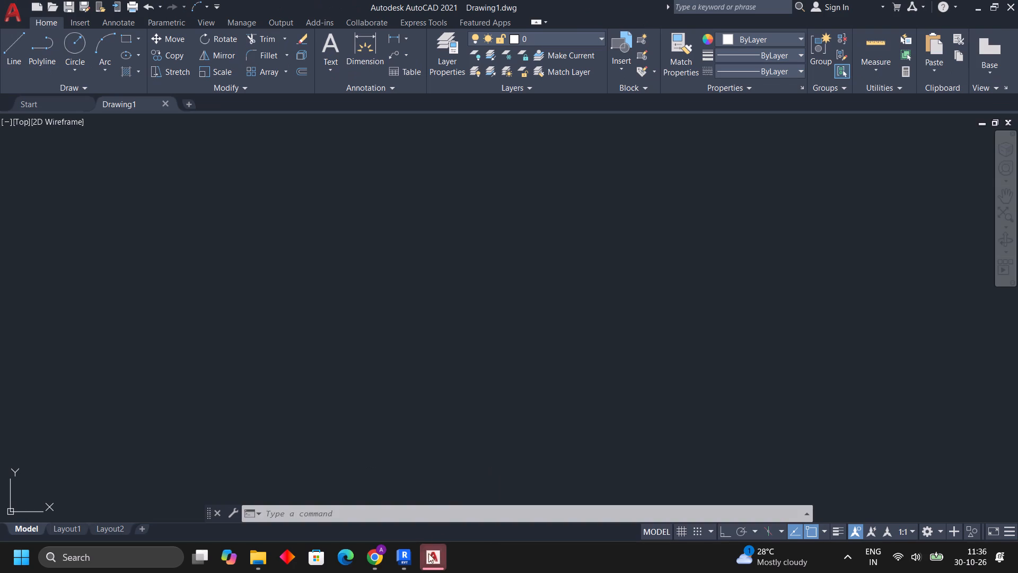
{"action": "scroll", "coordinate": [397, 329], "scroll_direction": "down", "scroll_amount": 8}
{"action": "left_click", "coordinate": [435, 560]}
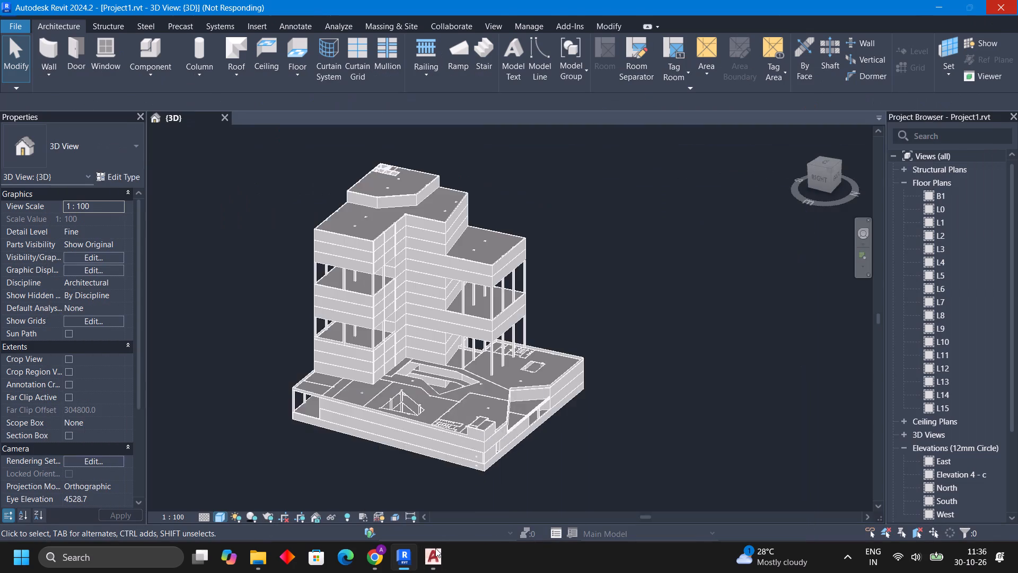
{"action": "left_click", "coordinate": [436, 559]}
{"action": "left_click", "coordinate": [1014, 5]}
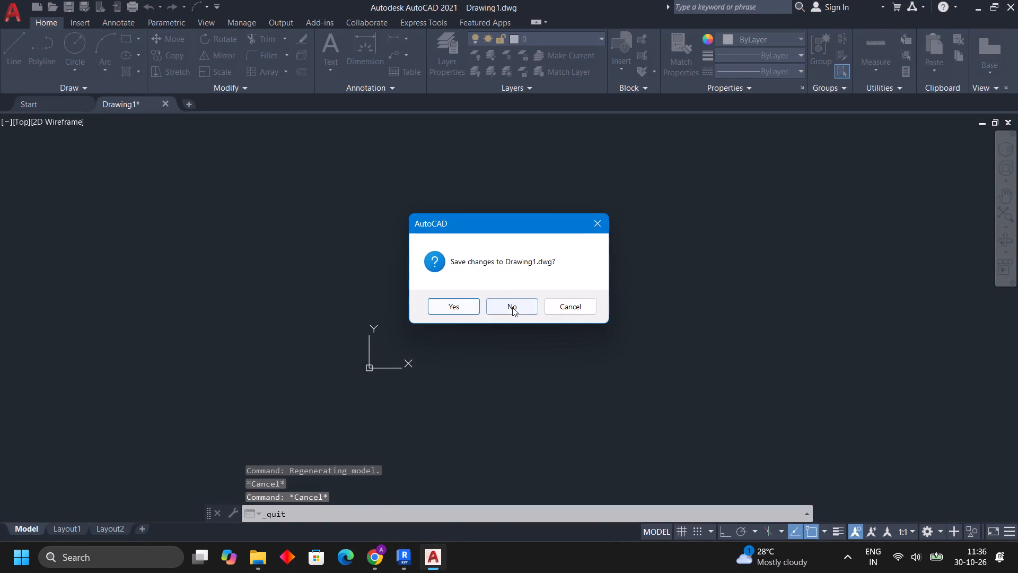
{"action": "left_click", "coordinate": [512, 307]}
Examine the building's facades, terraces and podium from several angles in the 3D view.
{"action": "scroll", "coordinate": [376, 302], "scroll_direction": "up", "scroll_amount": 1}
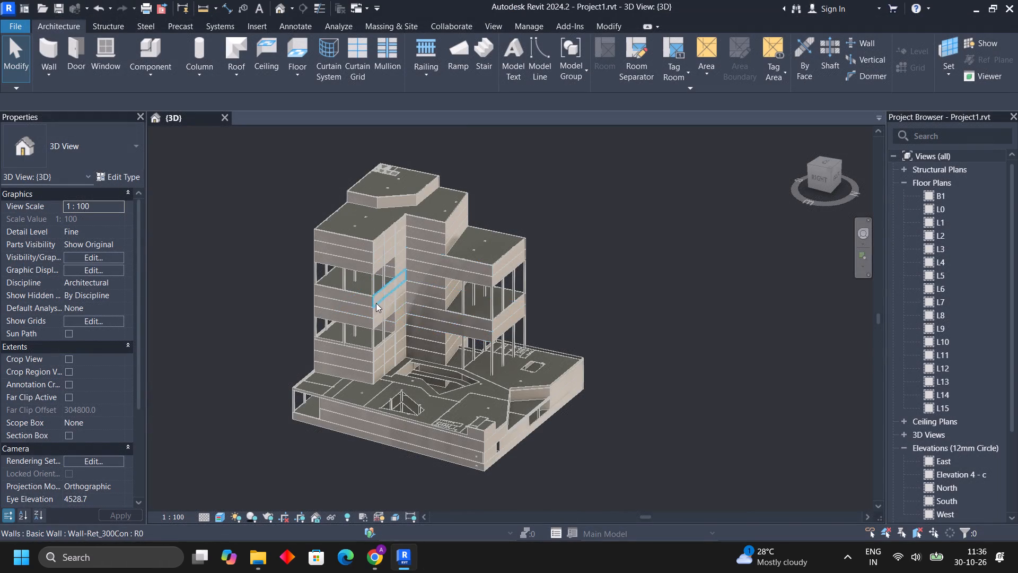
{"action": "scroll", "coordinate": [376, 303], "scroll_direction": "up", "scroll_amount": 2}
{"action": "scroll", "coordinate": [509, 302], "scroll_direction": "down", "scroll_amount": 3}
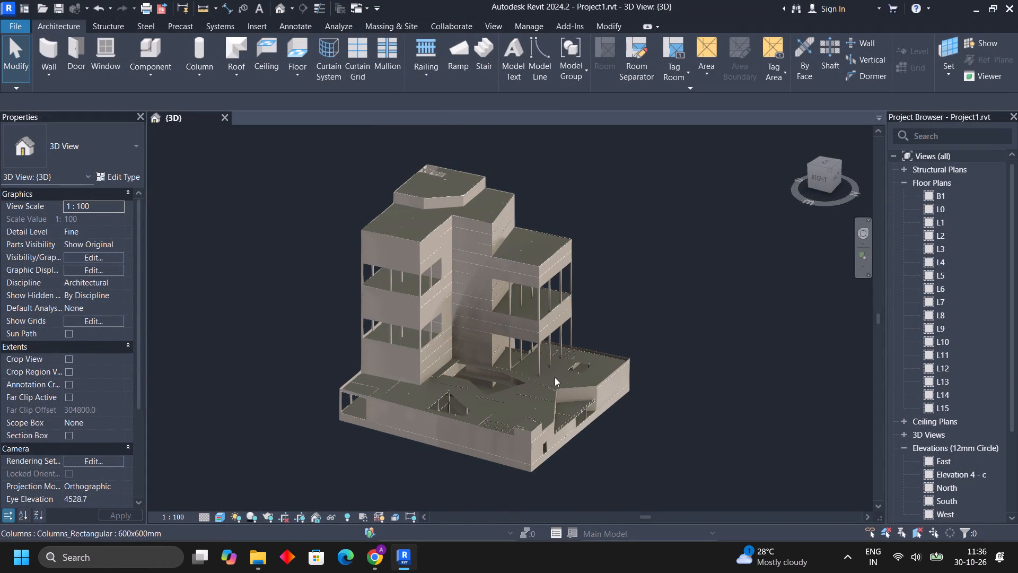
{"action": "middle_click_drag", "start_coordinate": [555, 377], "coordinate": [532, 365], "text": "shift"}
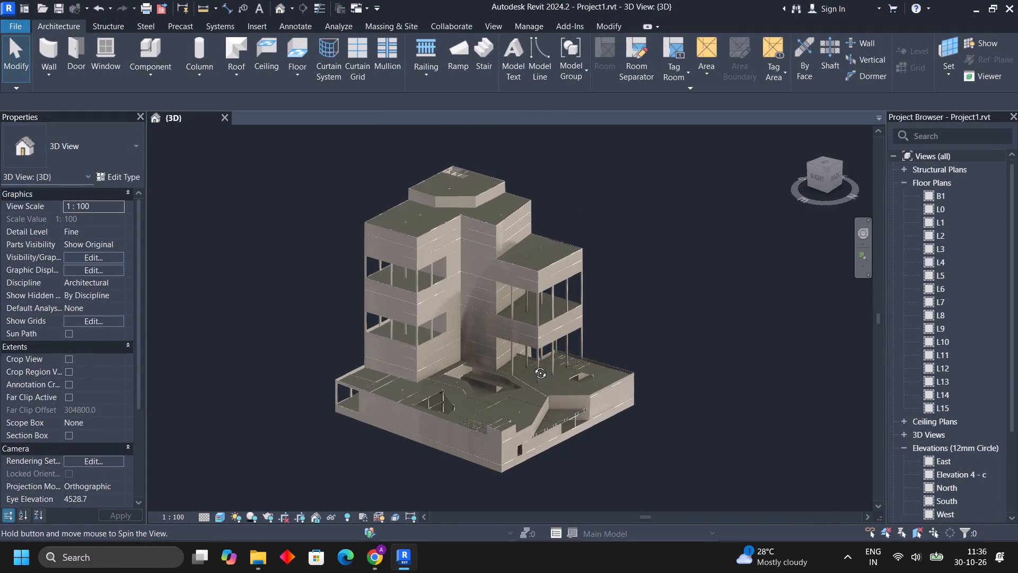
{"action": "middle_click_drag", "start_coordinate": [532, 365], "coordinate": [541, 353], "text": "shift"}
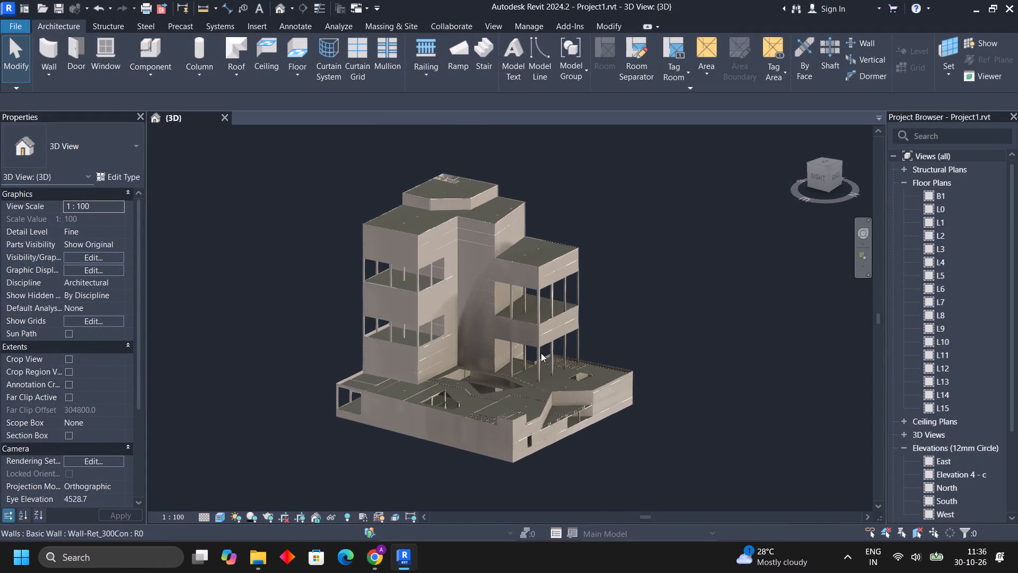
{"action": "scroll", "coordinate": [531, 291], "scroll_direction": "up", "scroll_amount": 1}
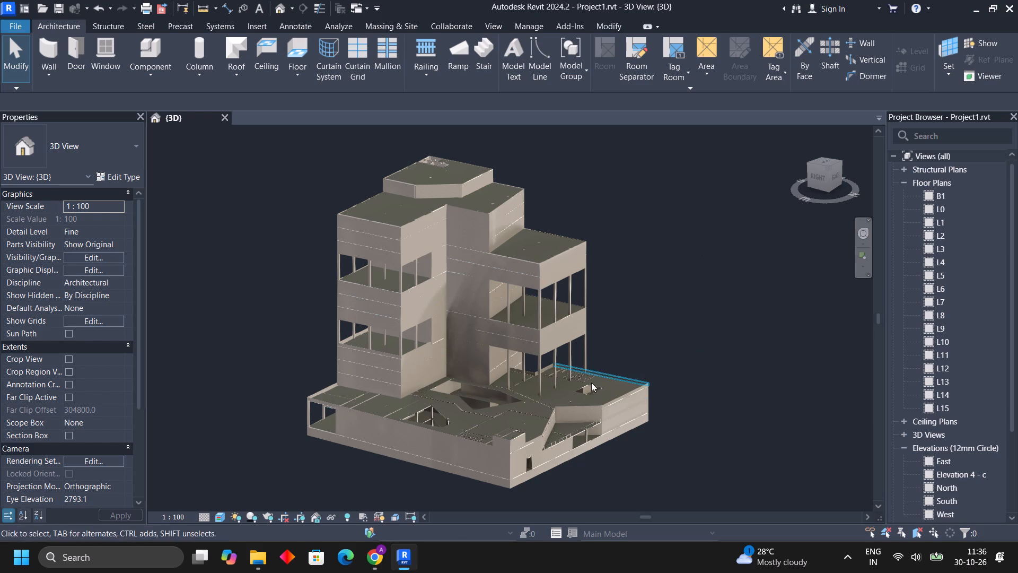
{"action": "middle_click_drag", "start_coordinate": [592, 342], "coordinate": [487, 305], "text": "shift"}
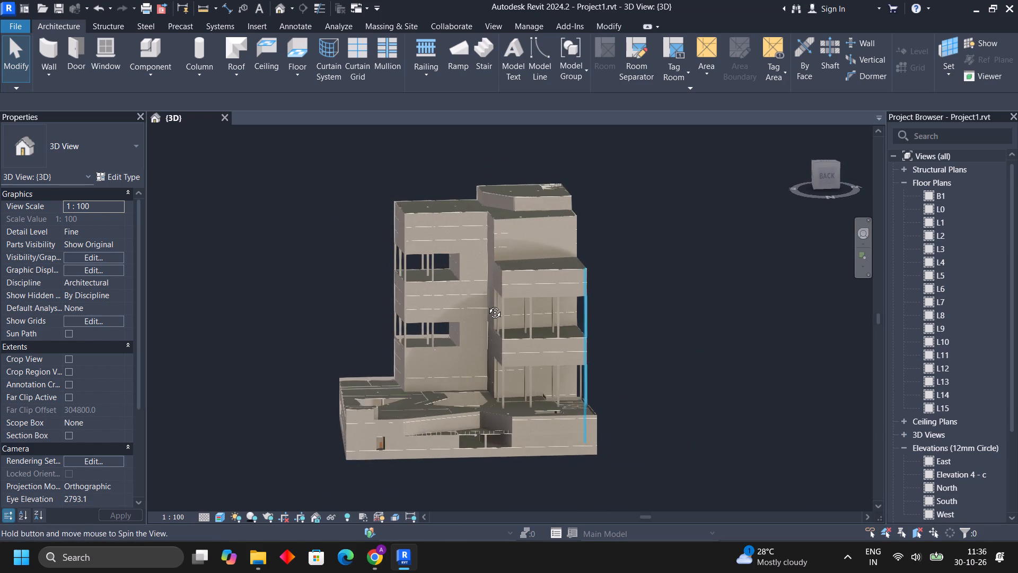
{"action": "middle_click_drag", "start_coordinate": [487, 305], "coordinate": [584, 331], "text": "shift"}
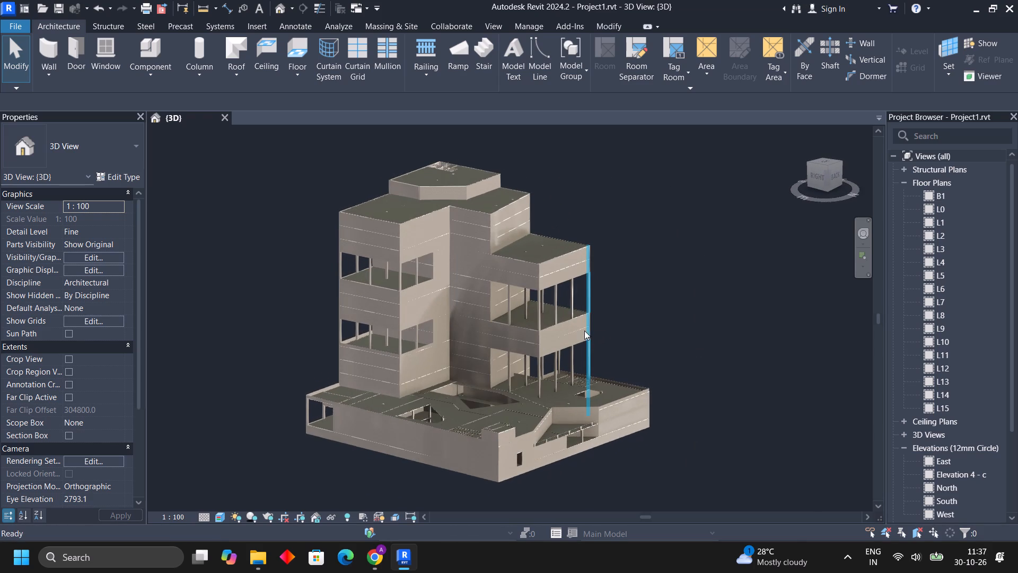
{"action": "scroll", "coordinate": [571, 312], "scroll_direction": "up", "scroll_amount": 2}
{"action": "scroll", "coordinate": [575, 313], "scroll_direction": "down", "scroll_amount": 2}
{"action": "scroll", "coordinate": [346, 256], "scroll_direction": "up", "scroll_amount": 1}
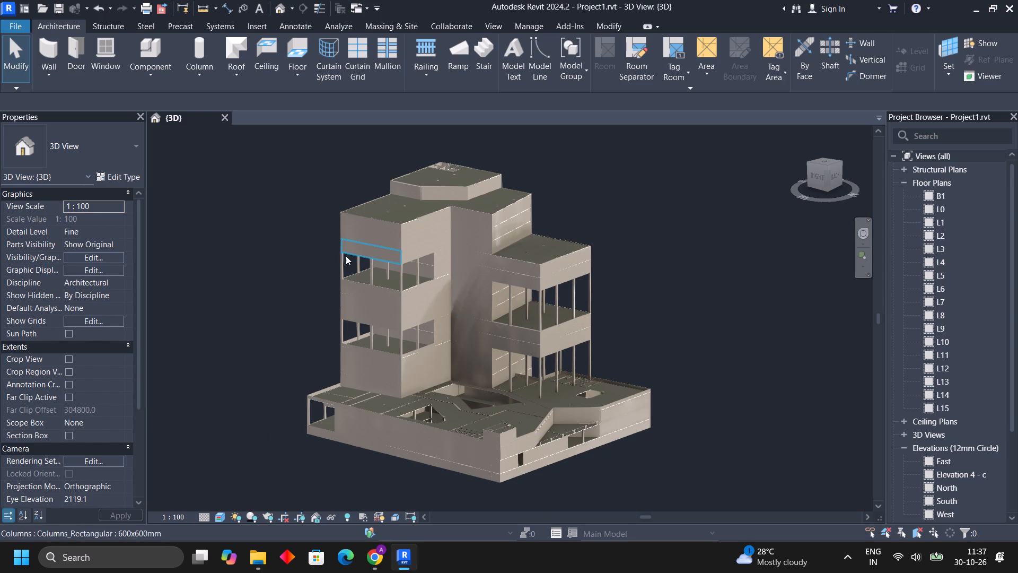
{"action": "scroll", "coordinate": [354, 256], "scroll_direction": "down", "scroll_amount": 1}
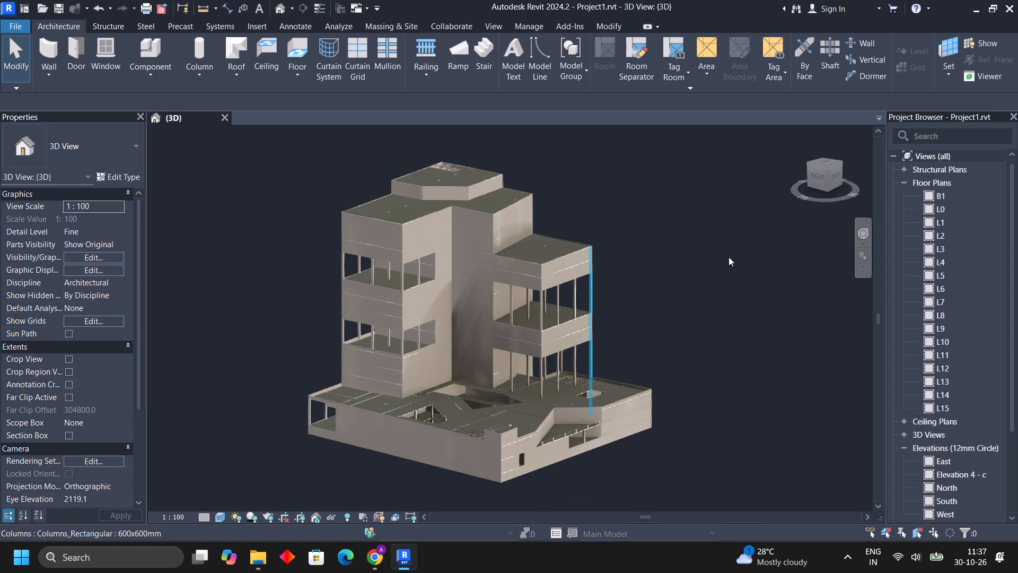
Select the podium's Wall-Ret_300Con basement wall in the 3D view, inspect it up close and clear the selection.
{"action": "left_click", "coordinate": [337, 439]}
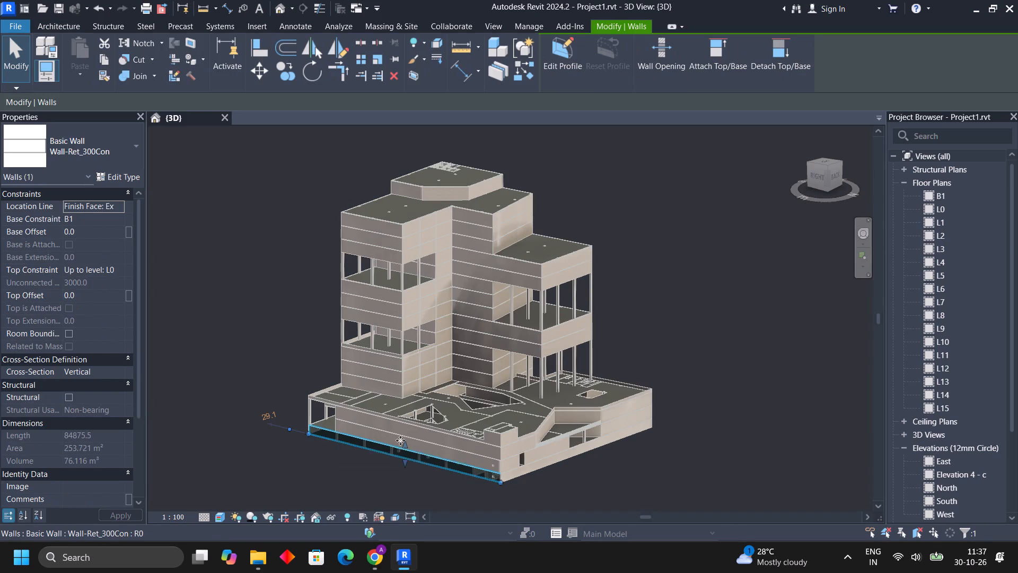
{"action": "scroll", "coordinate": [428, 381], "scroll_direction": "down", "scroll_amount": 1}
{"action": "scroll", "coordinate": [370, 436], "scroll_direction": "up", "scroll_amount": 6}
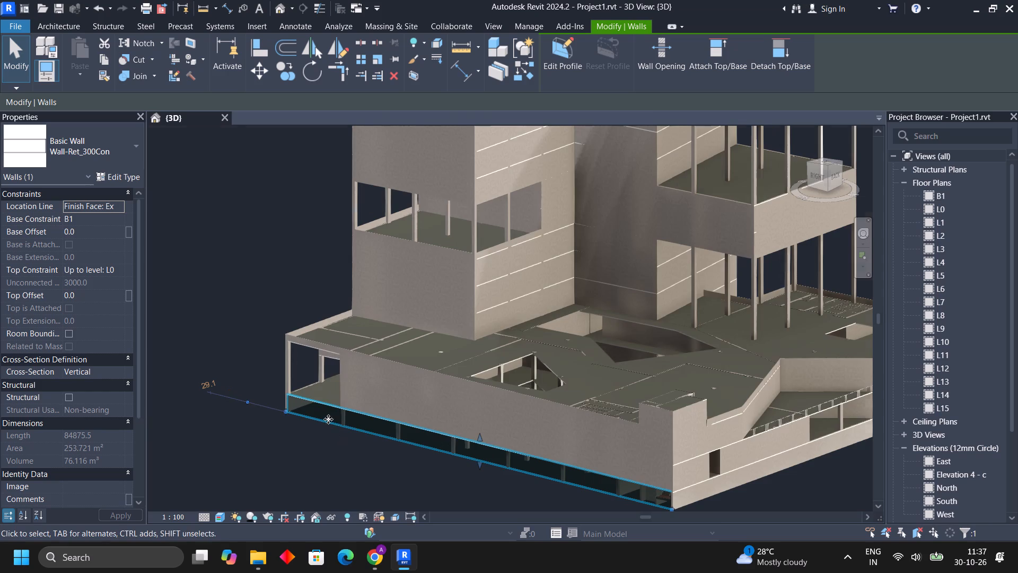
{"action": "scroll", "coordinate": [335, 387], "scroll_direction": "down", "scroll_amount": 2}
{"action": "scroll", "coordinate": [359, 422], "scroll_direction": "up", "scroll_amount": 2}
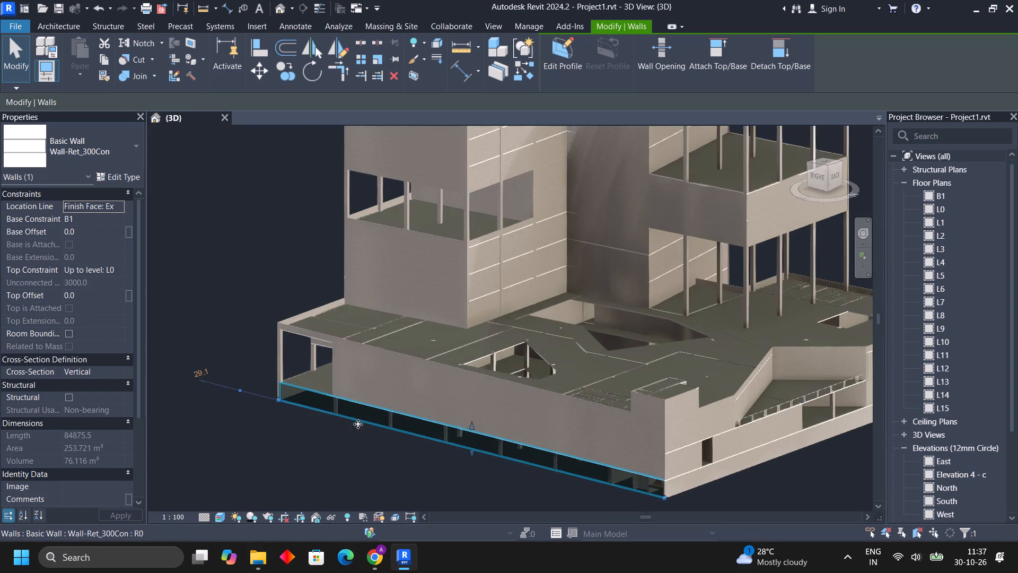
{"action": "key", "text": "Escape"}
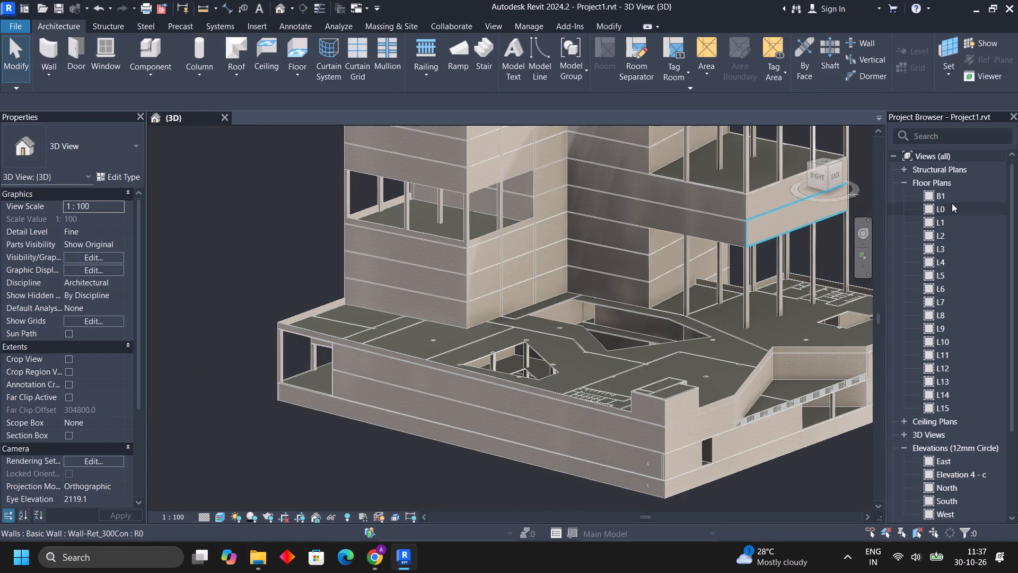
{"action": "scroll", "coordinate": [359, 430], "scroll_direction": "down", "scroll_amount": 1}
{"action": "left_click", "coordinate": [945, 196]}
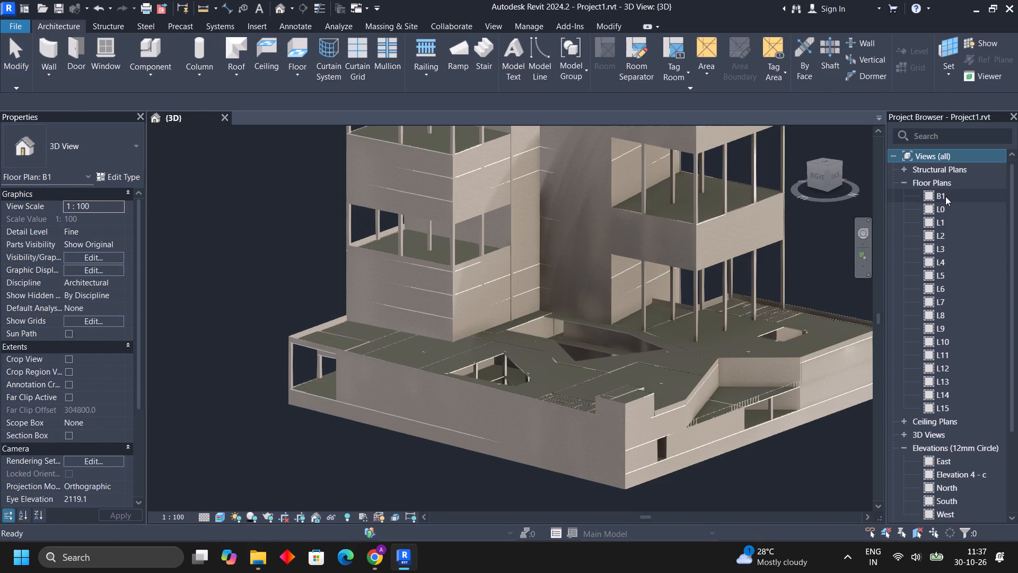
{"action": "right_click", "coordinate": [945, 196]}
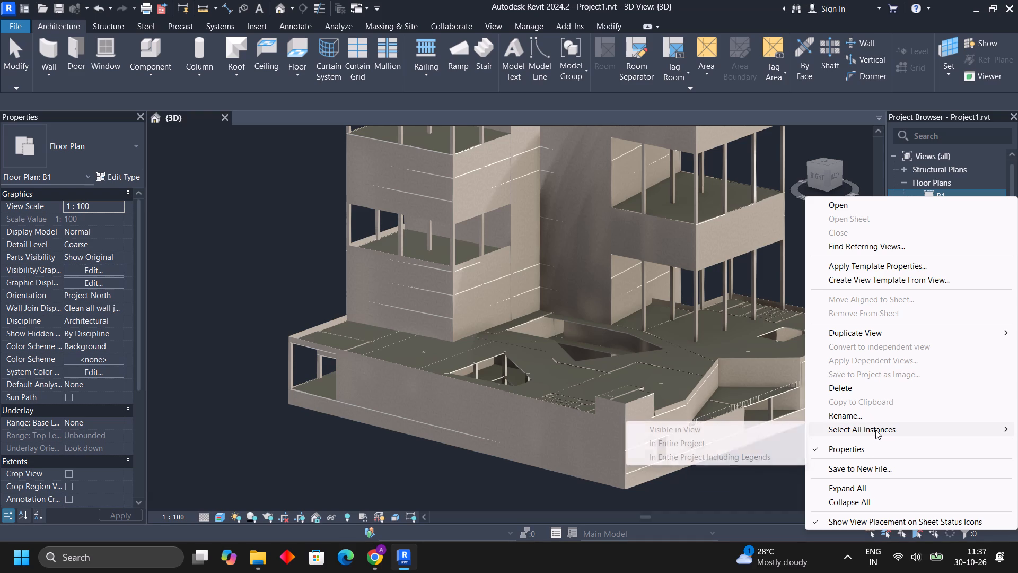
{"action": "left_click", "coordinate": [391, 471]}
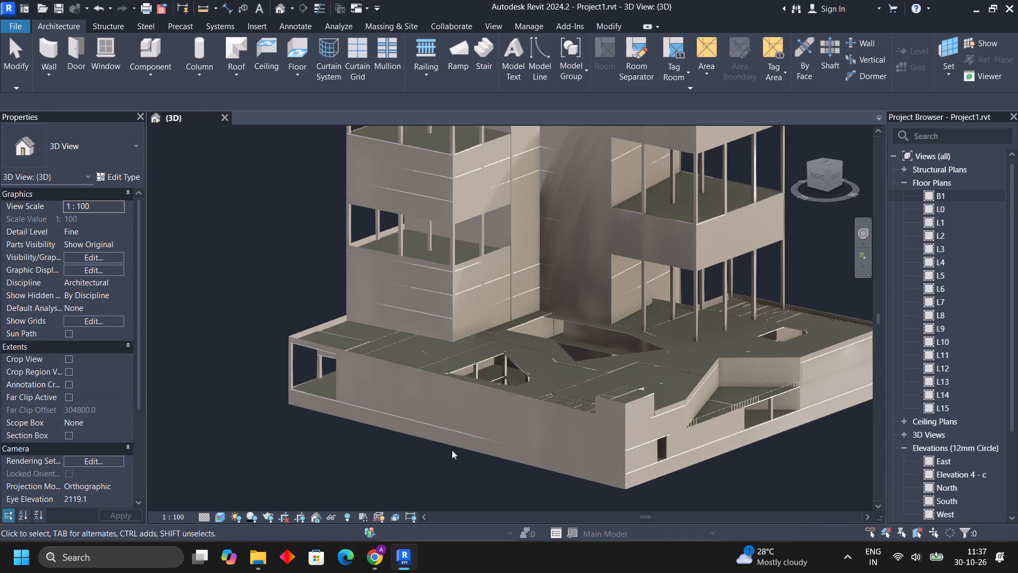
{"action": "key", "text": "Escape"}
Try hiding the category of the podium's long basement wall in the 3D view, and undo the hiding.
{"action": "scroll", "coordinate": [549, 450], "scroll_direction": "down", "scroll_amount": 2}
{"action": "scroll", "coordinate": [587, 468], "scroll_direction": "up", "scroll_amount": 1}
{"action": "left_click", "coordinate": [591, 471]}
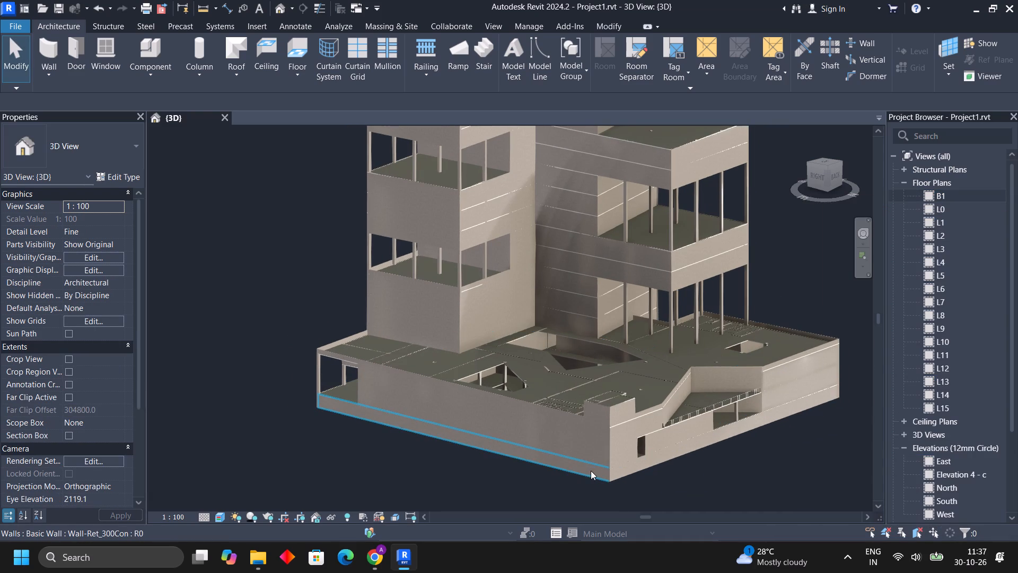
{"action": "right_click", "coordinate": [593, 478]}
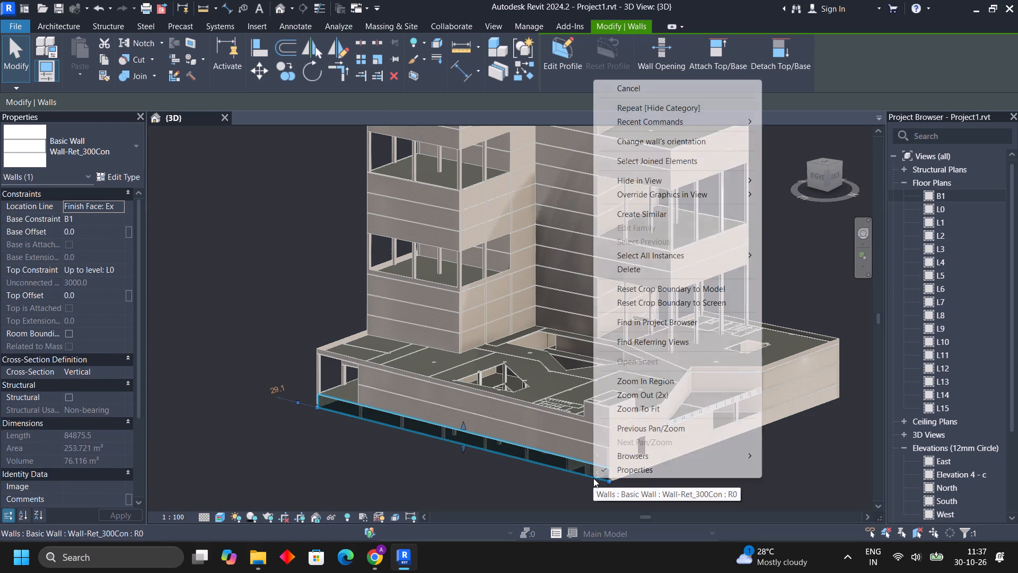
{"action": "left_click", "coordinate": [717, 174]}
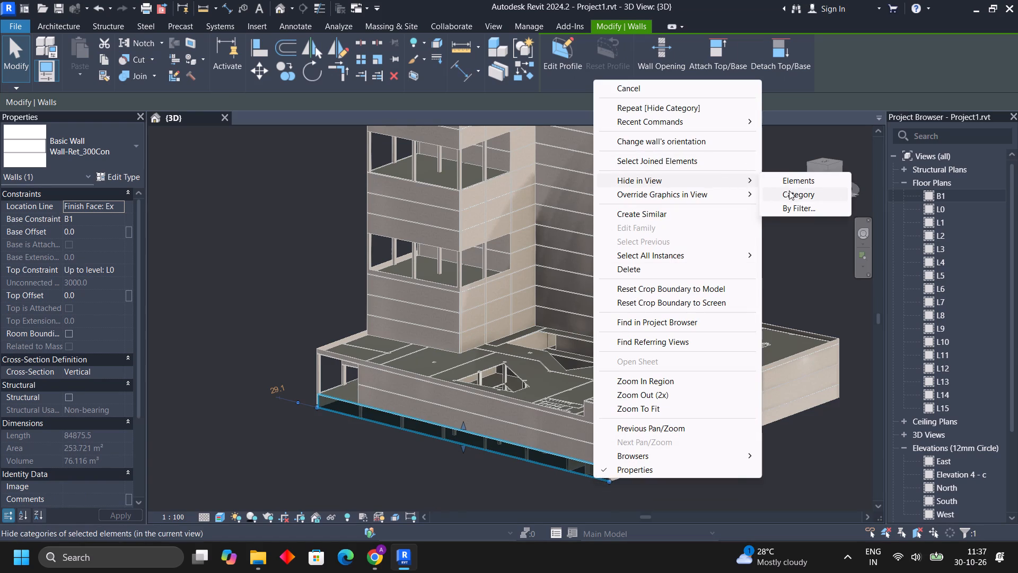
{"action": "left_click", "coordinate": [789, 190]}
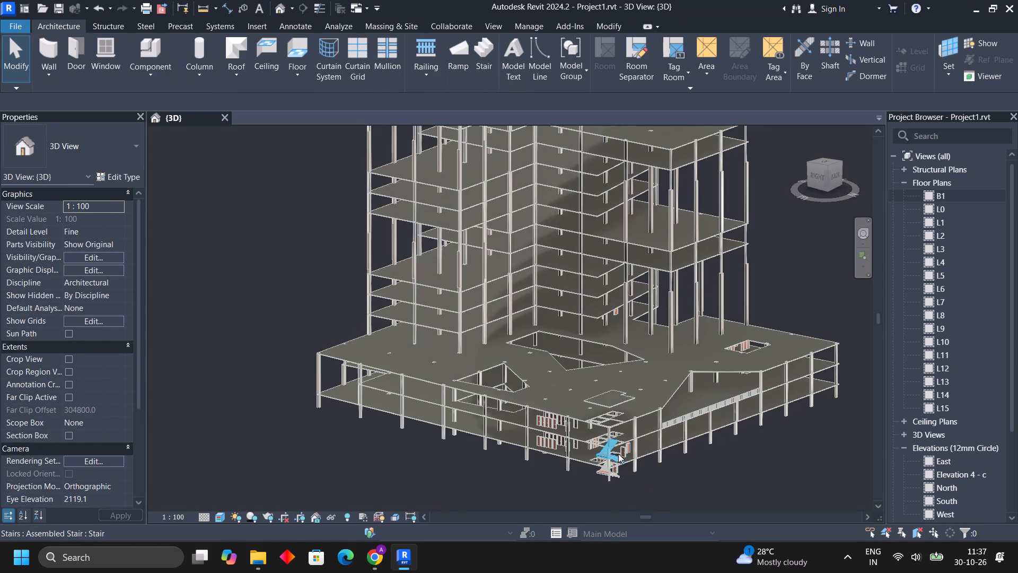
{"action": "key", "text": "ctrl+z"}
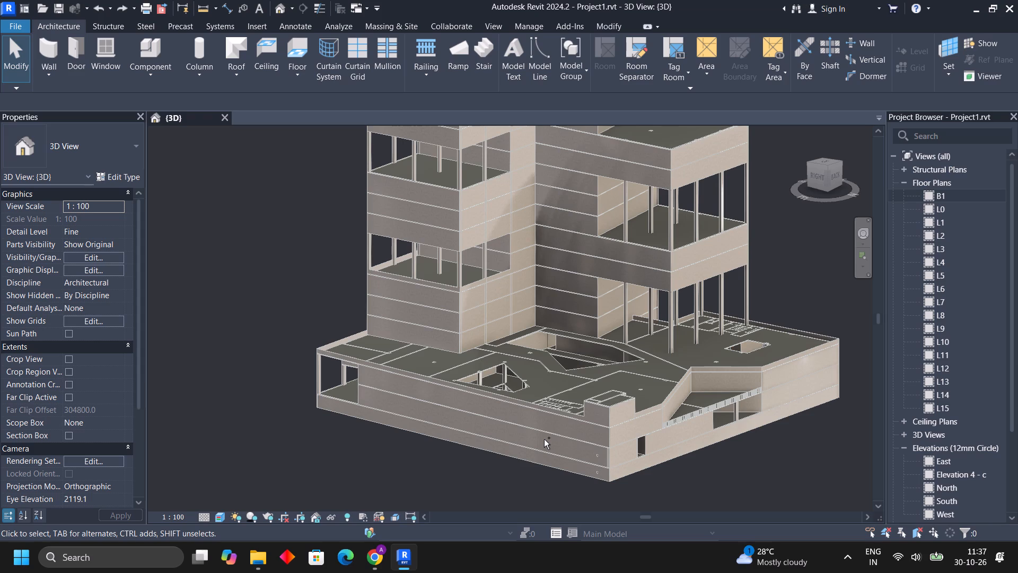
Save the Revit project.
{"action": "key", "text": "ctrl+s"}
Examine the whole building's massing and podium in the 3D view, from close up and from afar.
{"action": "scroll", "coordinate": [562, 473], "scroll_direction": "down", "scroll_amount": 2}
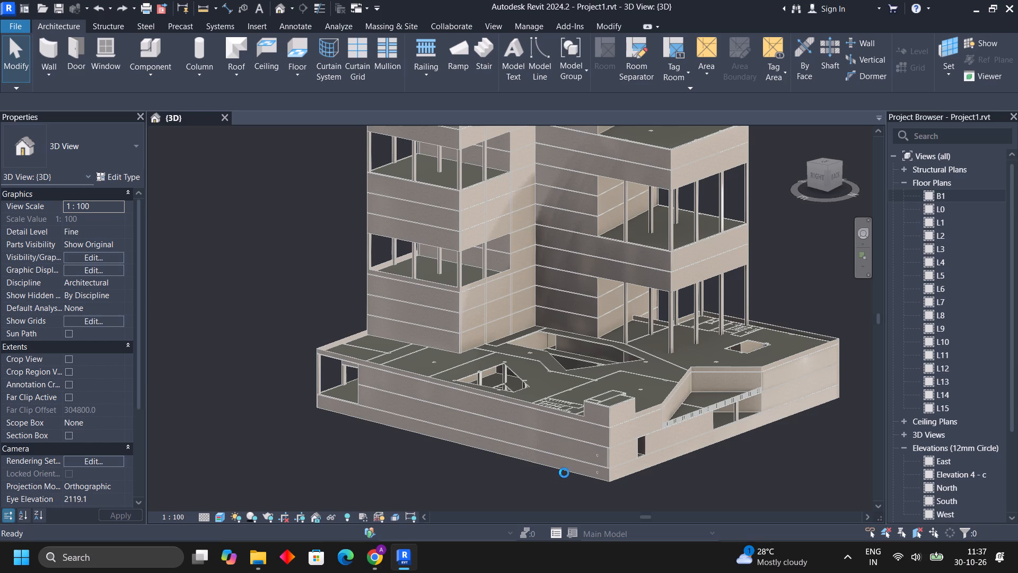
{"action": "scroll", "coordinate": [559, 470], "scroll_direction": "down", "scroll_amount": 6}
{"action": "scroll", "coordinate": [593, 419], "scroll_direction": "down", "scroll_amount": 1}
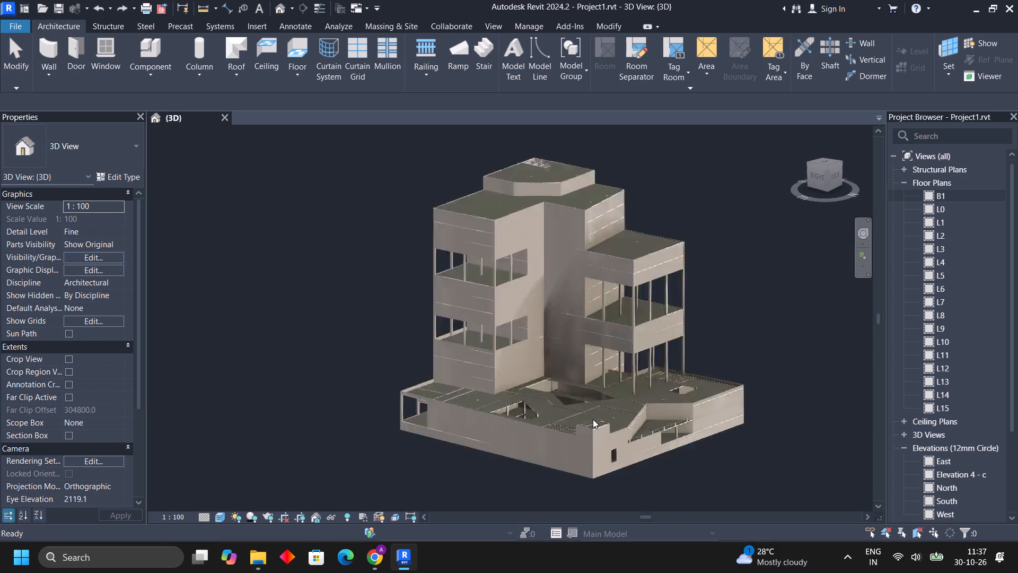
{"action": "scroll", "coordinate": [593, 419], "scroll_direction": "down", "scroll_amount": 2}
{"action": "scroll", "coordinate": [598, 415], "scroll_direction": "up", "scroll_amount": 8}
{"action": "scroll", "coordinate": [616, 380], "scroll_direction": "down", "scroll_amount": 3}
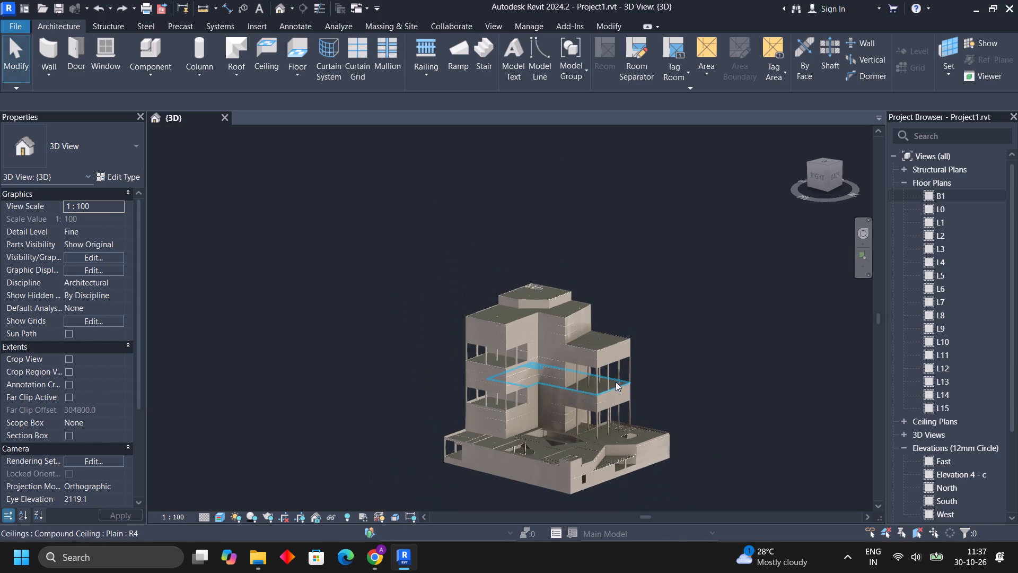
{"action": "scroll", "coordinate": [576, 340], "scroll_direction": "down", "scroll_amount": 1}
{"action": "scroll", "coordinate": [598, 429], "scroll_direction": "up", "scroll_amount": 2}
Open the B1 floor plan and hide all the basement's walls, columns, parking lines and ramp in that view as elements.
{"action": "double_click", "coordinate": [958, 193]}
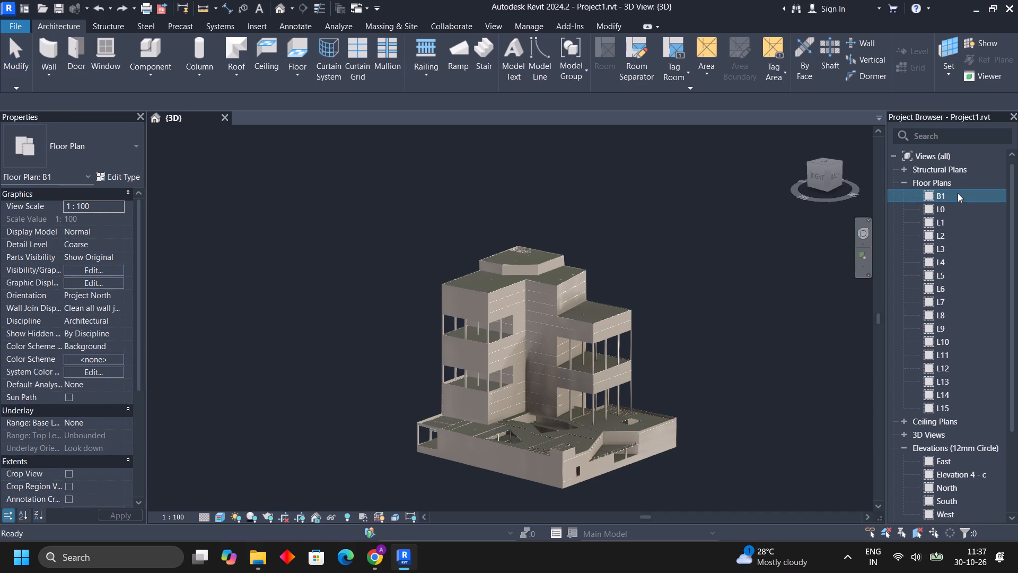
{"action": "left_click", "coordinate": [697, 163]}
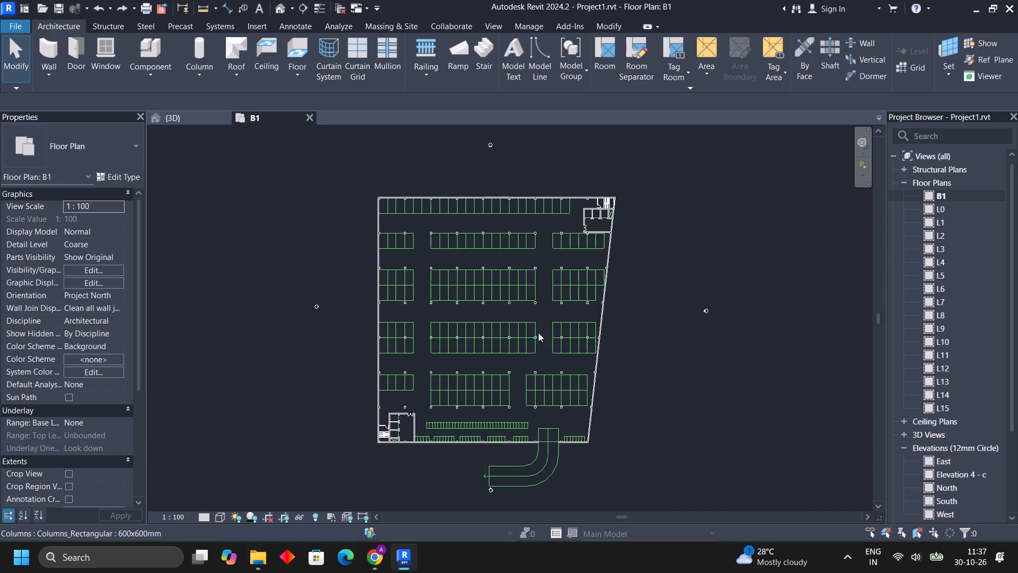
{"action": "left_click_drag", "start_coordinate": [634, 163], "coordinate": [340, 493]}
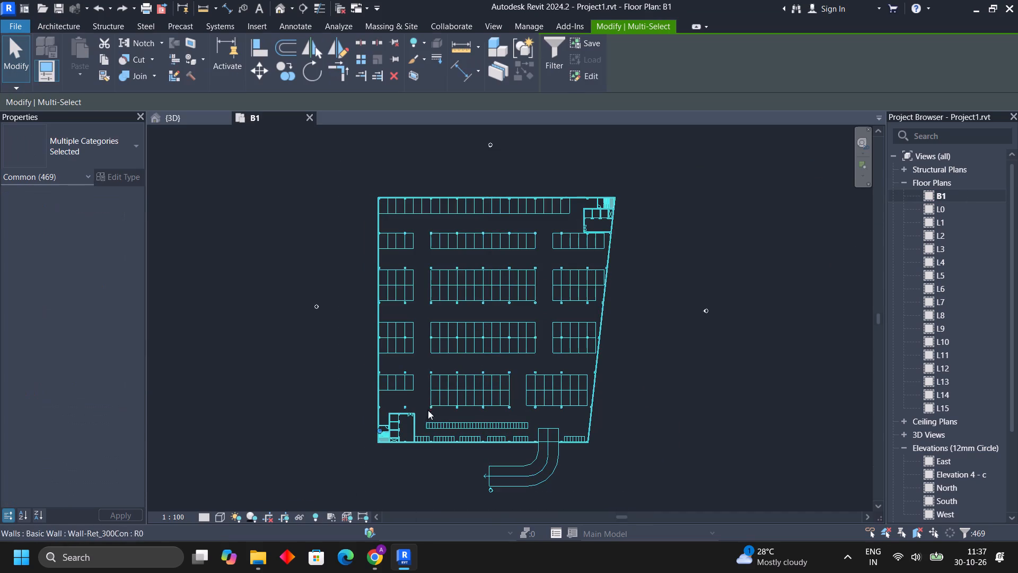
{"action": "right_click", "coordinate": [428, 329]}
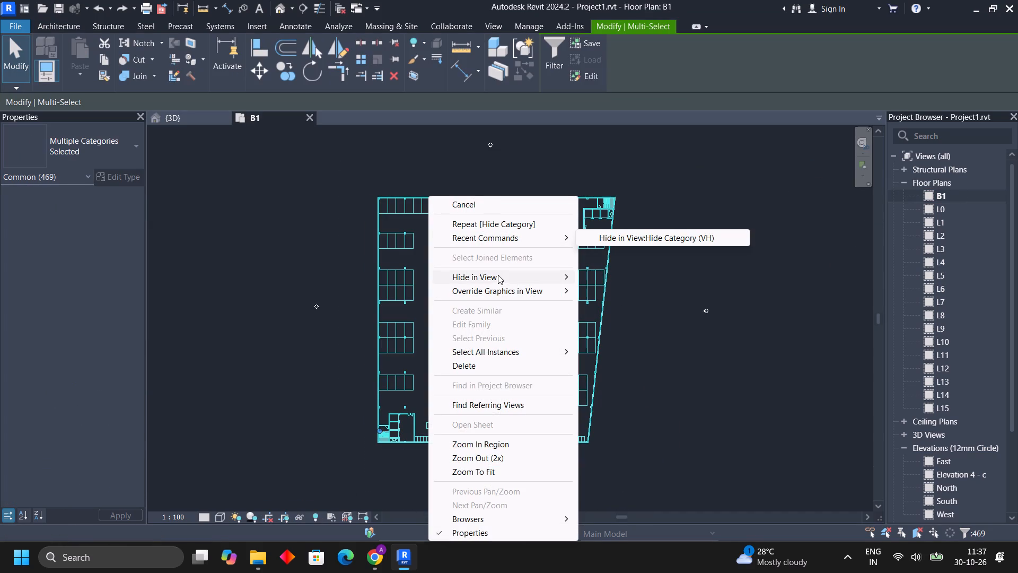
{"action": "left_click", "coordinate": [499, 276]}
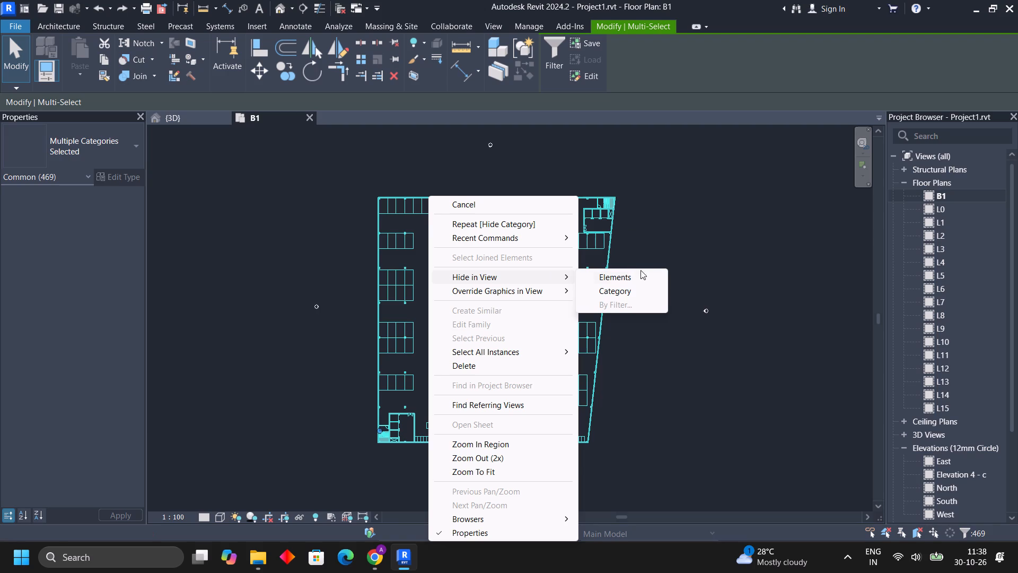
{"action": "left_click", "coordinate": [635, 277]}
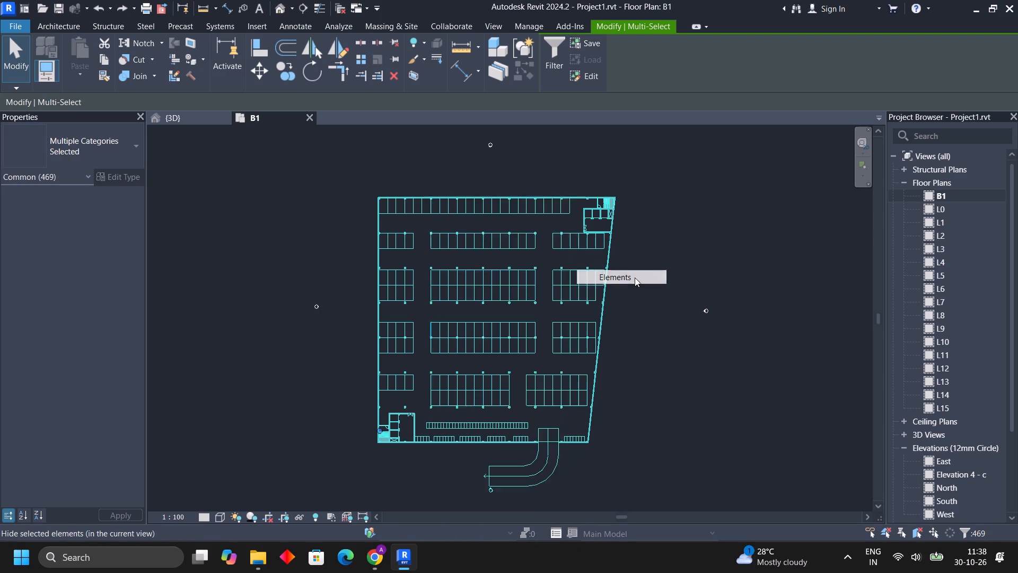
Return to the 3D view and check the building's basement level there.
{"action": "left_click", "coordinate": [188, 110]}
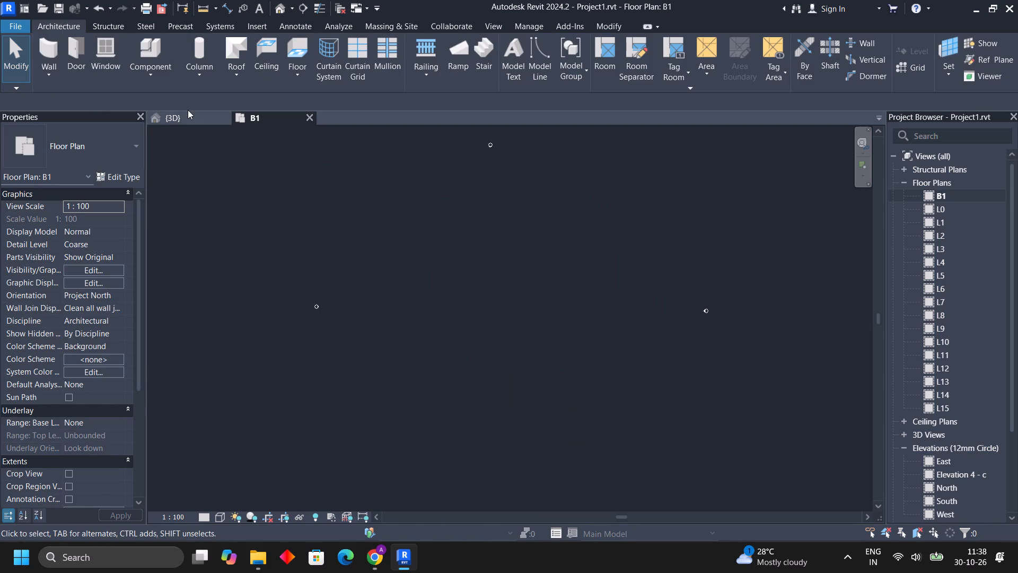
{"action": "left_click", "coordinate": [187, 119]}
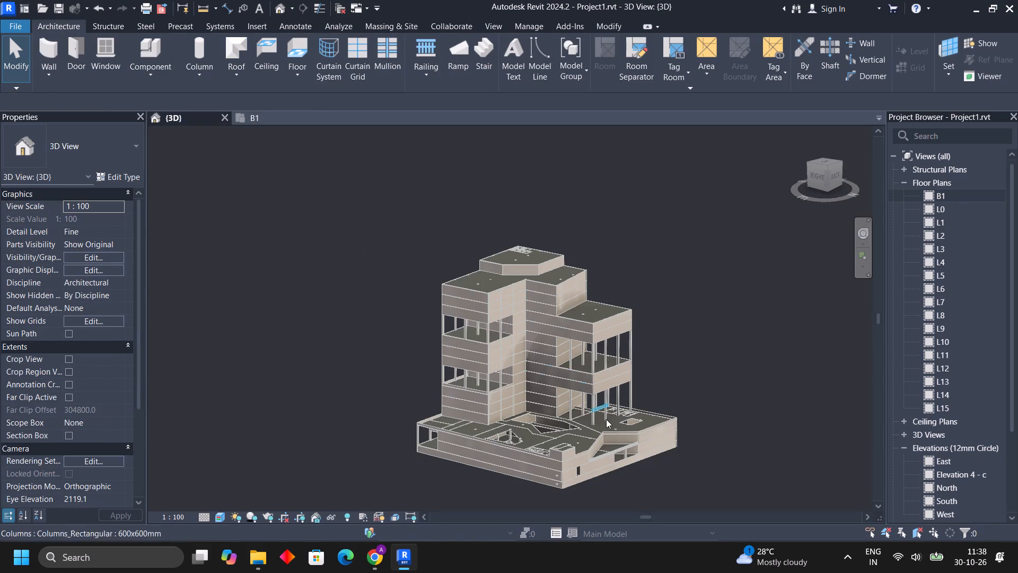
{"action": "scroll", "coordinate": [535, 364], "scroll_direction": "down", "scroll_amount": 1}
{"action": "scroll", "coordinate": [591, 455], "scroll_direction": "up", "scroll_amount": 3}
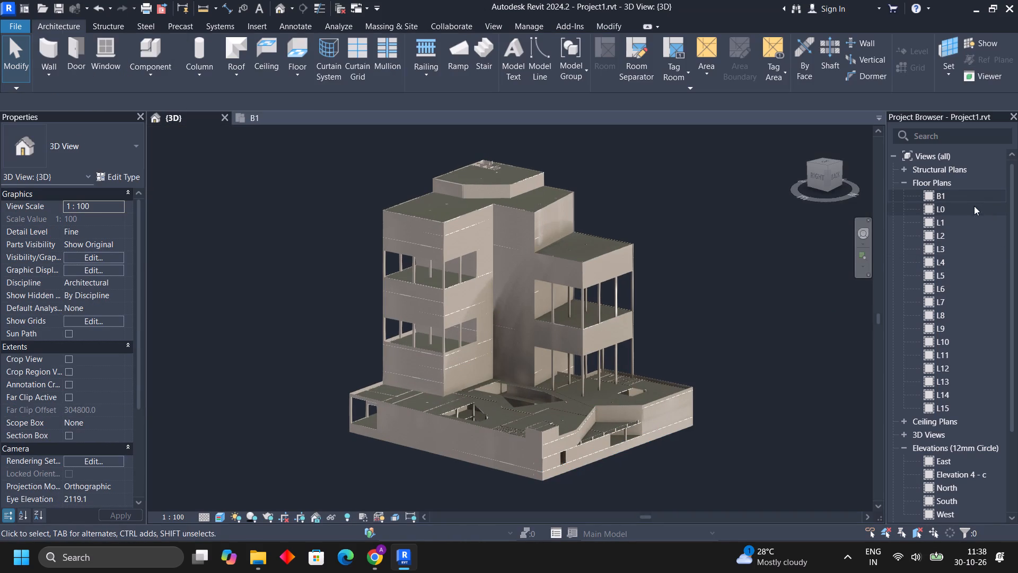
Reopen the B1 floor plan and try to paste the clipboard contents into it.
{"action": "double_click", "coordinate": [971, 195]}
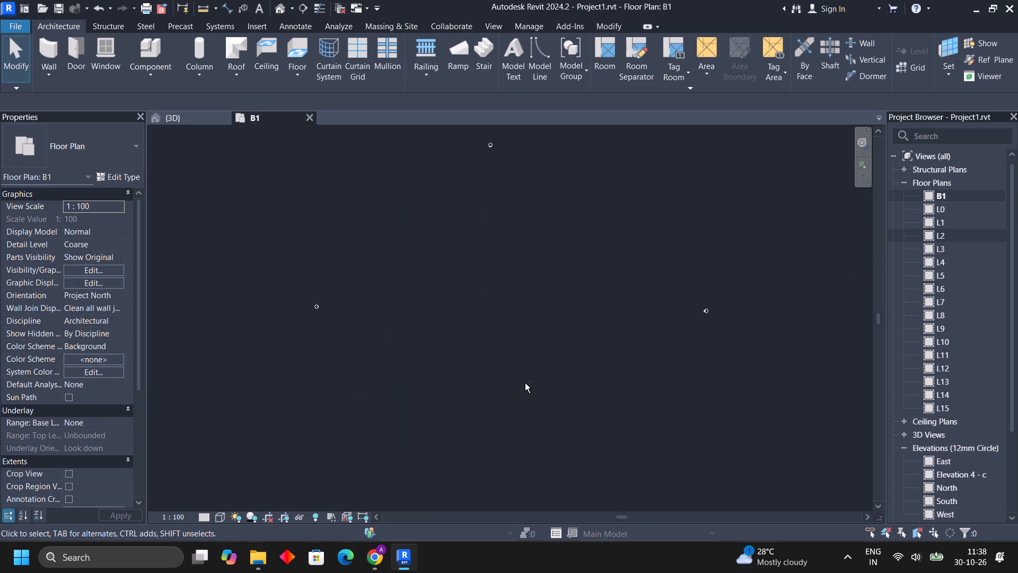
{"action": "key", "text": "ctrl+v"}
Close Revit without saving the changes made since the last save.
{"action": "left_click", "coordinate": [1010, 12]}
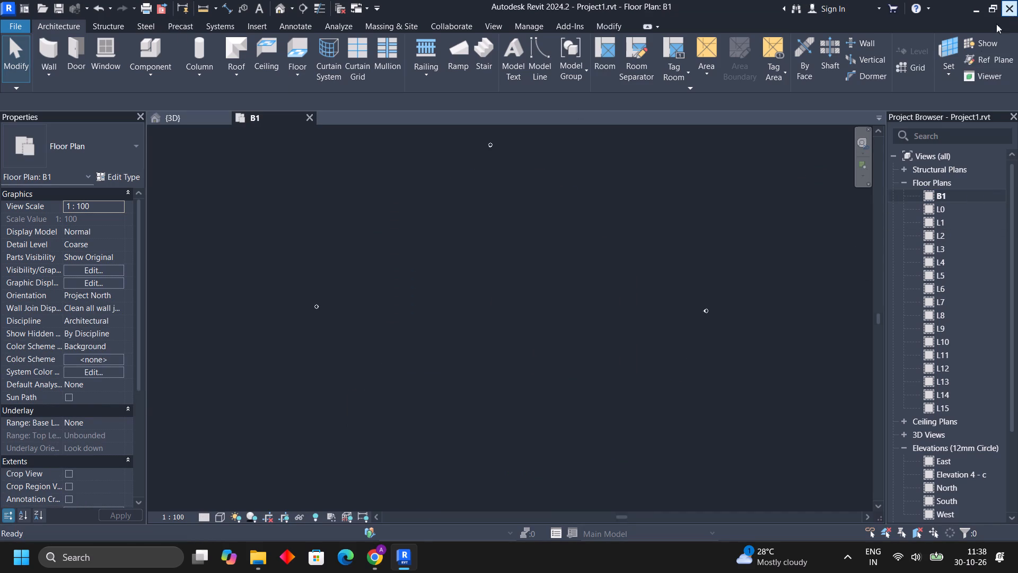
{"action": "left_click", "coordinate": [541, 275]}
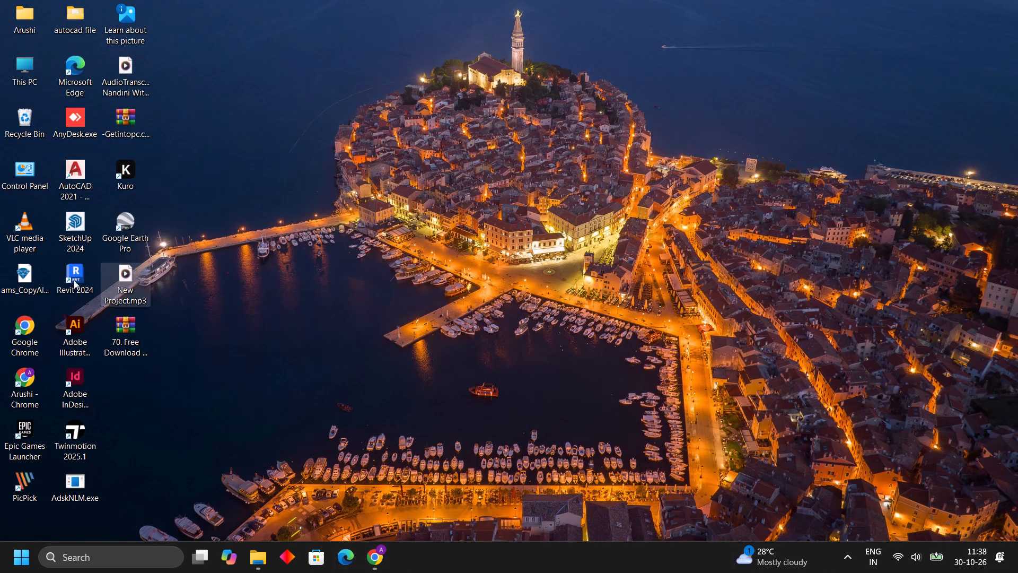
Open the restaurant and café floor plans DWG in AutoCAD from the "70. Free Download" archive on the desktop.
{"action": "left_click", "coordinate": [108, 327]}
{"action": "double_click", "coordinate": [109, 327]}
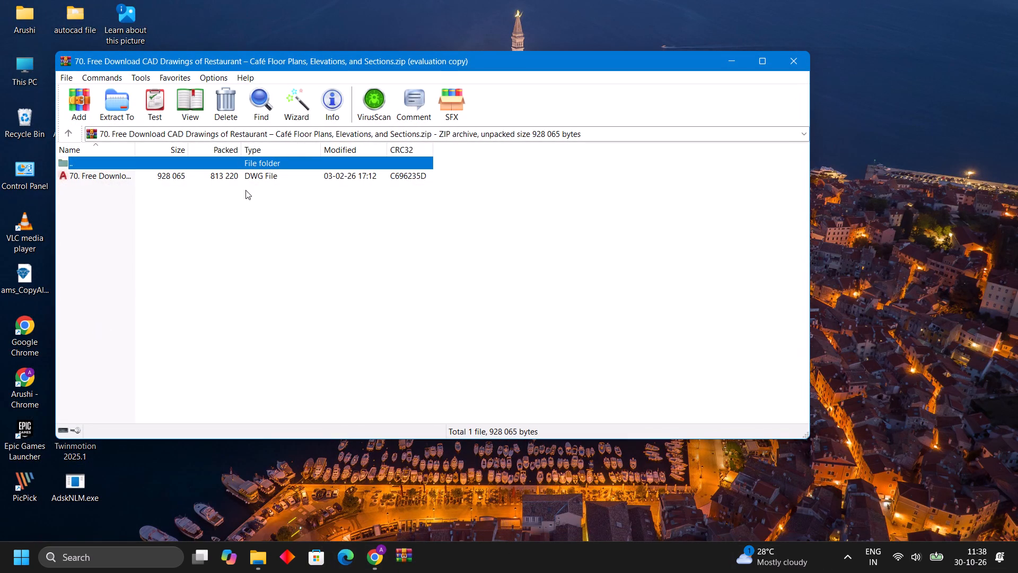
{"action": "double_click", "coordinate": [180, 178]}
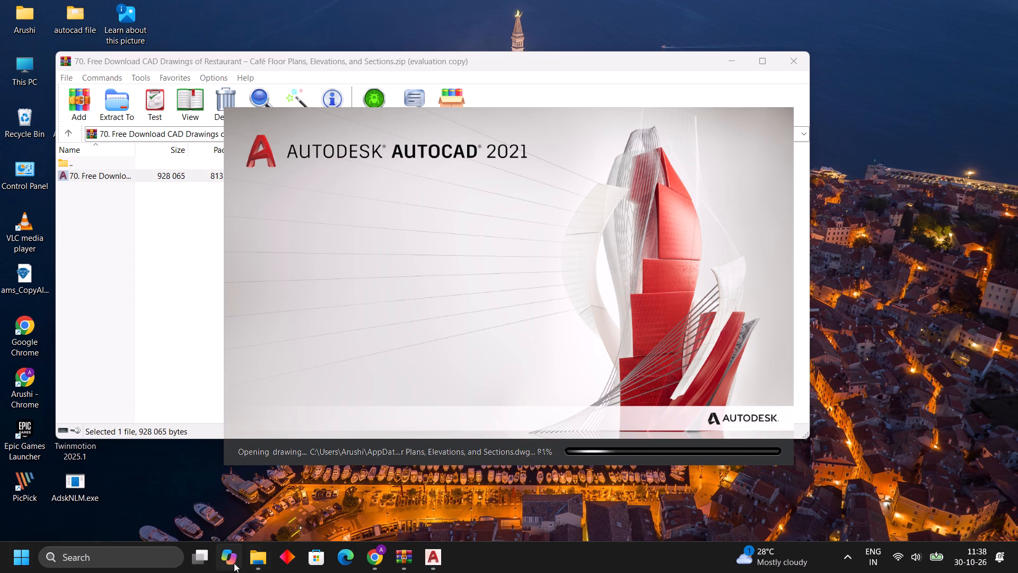
Switch to File Explorer and reopen Project1.rvt from the revit model folder.
{"action": "left_click", "coordinate": [252, 562]}
{"action": "left_click", "coordinate": [444, 555]}
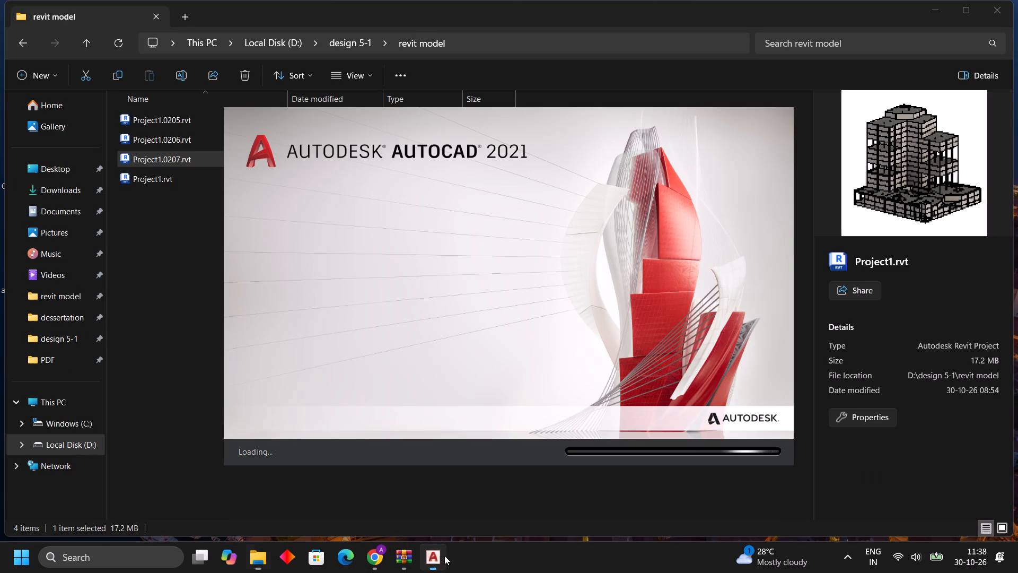
{"action": "double_click", "coordinate": [149, 181]}
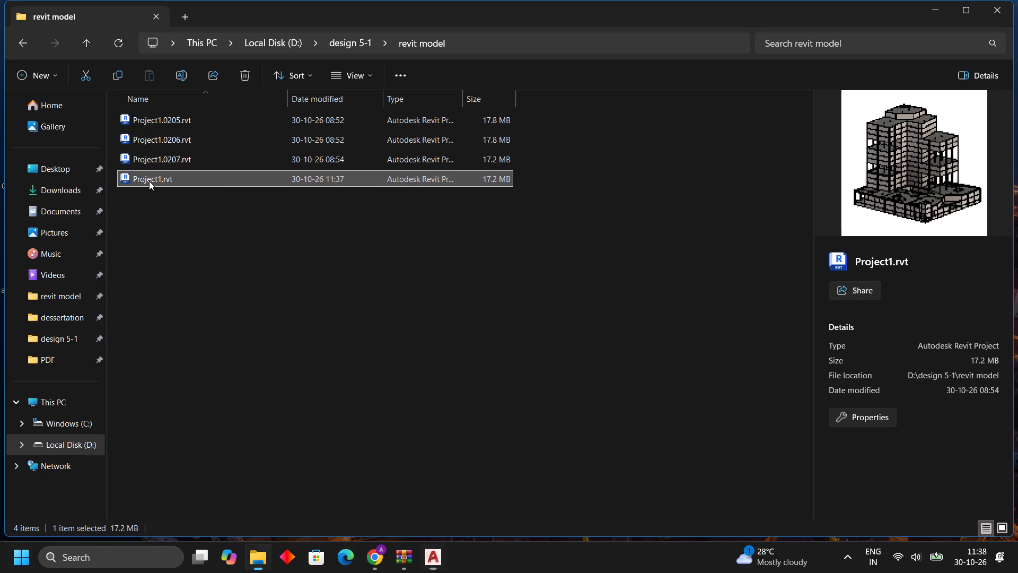
Switch to AutoCAD and examine the cafeteria site plan, its terrace layout and its title block.
{"action": "left_click", "coordinate": [437, 552]}
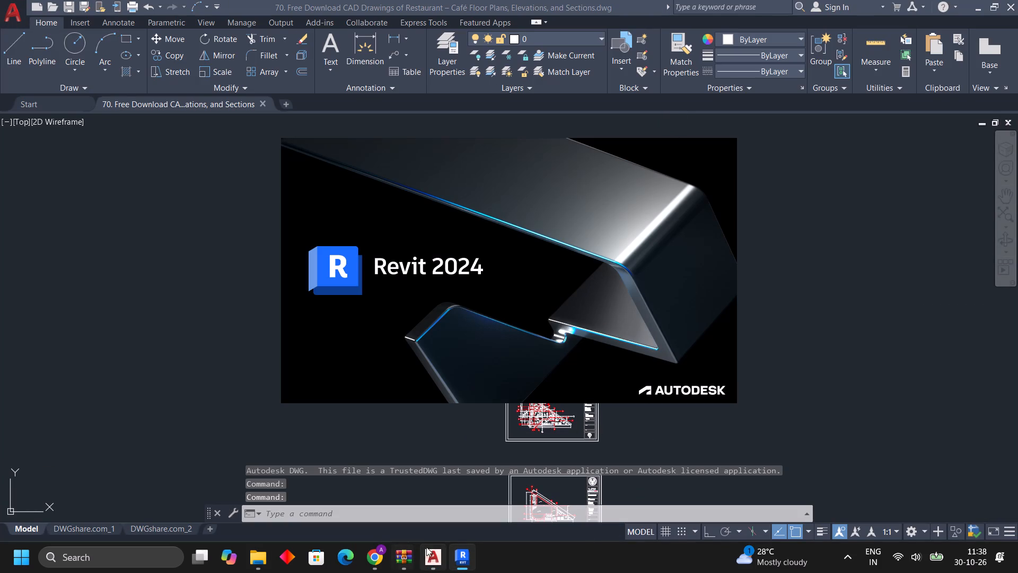
{"action": "left_click", "coordinate": [432, 558]}
{"action": "scroll", "coordinate": [441, 251], "scroll_direction": "down", "scroll_amount": 2}
{"action": "scroll", "coordinate": [503, 380], "scroll_direction": "up", "scroll_amount": 3}
{"action": "scroll", "coordinate": [461, 325], "scroll_direction": "up", "scroll_amount": 4}
{"action": "scroll", "coordinate": [421, 288], "scroll_direction": "up", "scroll_amount": 6}
{"action": "scroll", "coordinate": [417, 249], "scroll_direction": "down", "scroll_amount": 5}
{"action": "scroll", "coordinate": [513, 312], "scroll_direction": "up", "scroll_amount": 4}
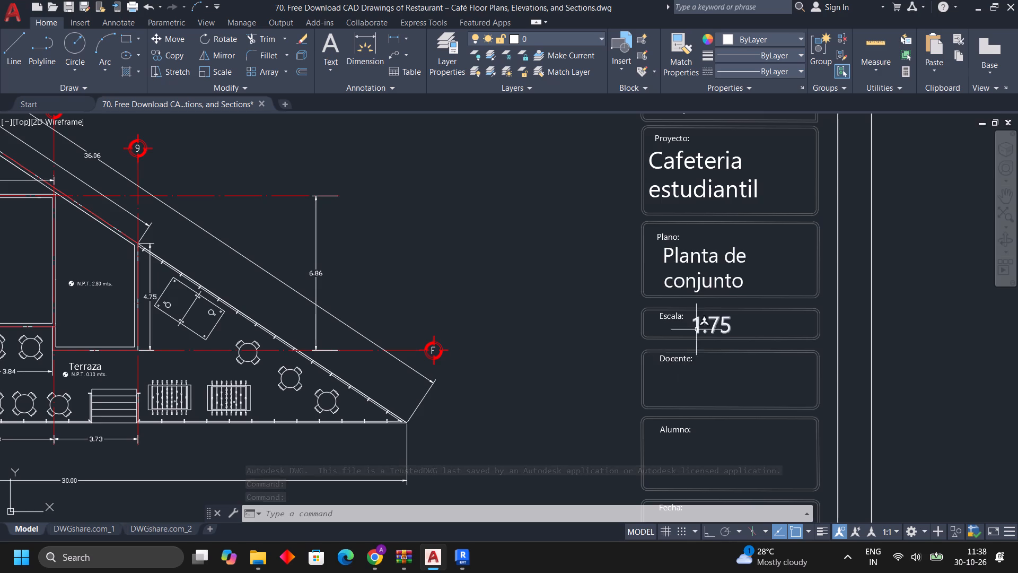
{"action": "scroll", "coordinate": [675, 281], "scroll_direction": "down", "scroll_amount": 2}
{"action": "scroll", "coordinate": [345, 272], "scroll_direction": "up", "scroll_amount": 3}
{"action": "scroll", "coordinate": [290, 313], "scroll_direction": "down", "scroll_amount": 3}
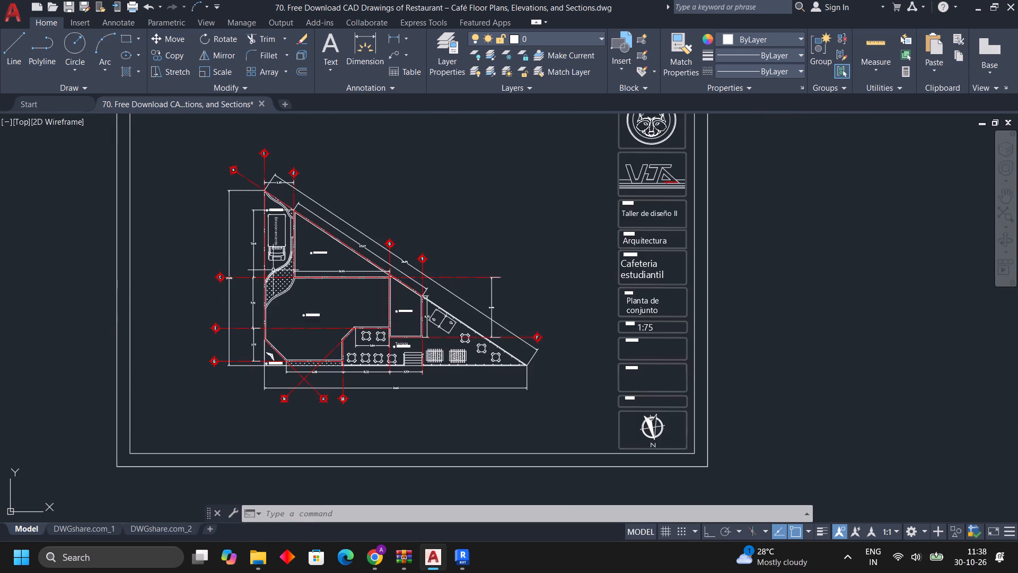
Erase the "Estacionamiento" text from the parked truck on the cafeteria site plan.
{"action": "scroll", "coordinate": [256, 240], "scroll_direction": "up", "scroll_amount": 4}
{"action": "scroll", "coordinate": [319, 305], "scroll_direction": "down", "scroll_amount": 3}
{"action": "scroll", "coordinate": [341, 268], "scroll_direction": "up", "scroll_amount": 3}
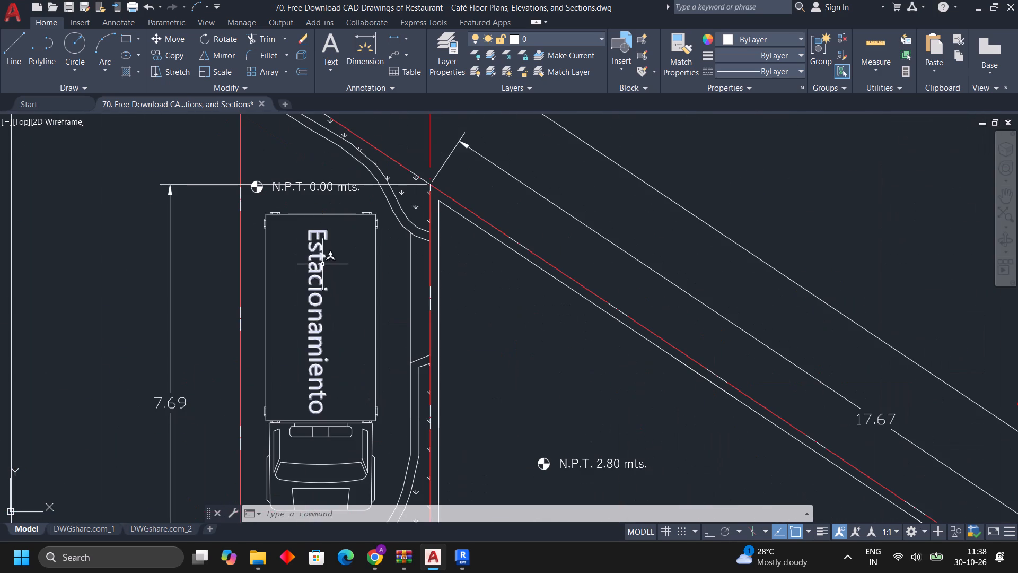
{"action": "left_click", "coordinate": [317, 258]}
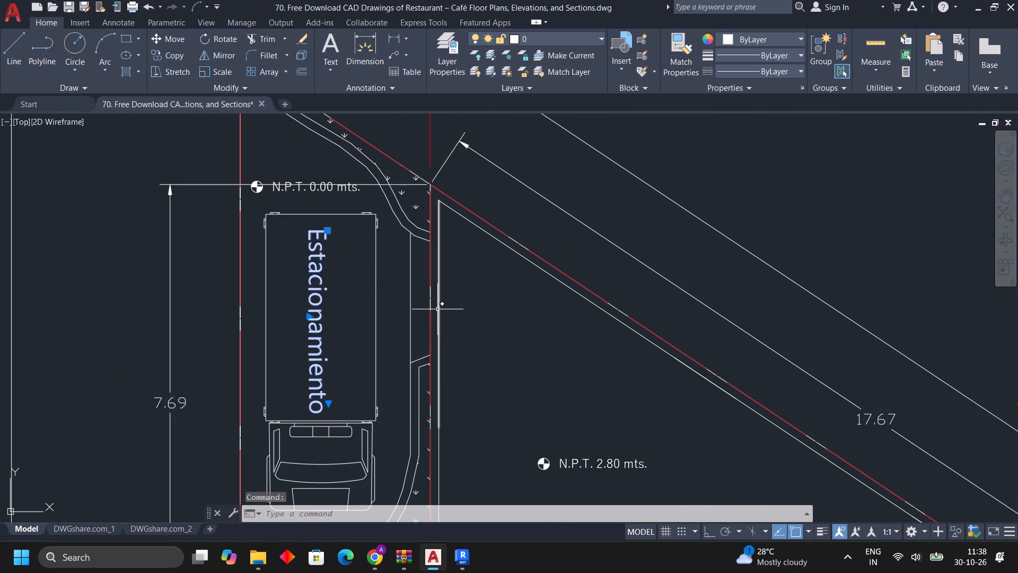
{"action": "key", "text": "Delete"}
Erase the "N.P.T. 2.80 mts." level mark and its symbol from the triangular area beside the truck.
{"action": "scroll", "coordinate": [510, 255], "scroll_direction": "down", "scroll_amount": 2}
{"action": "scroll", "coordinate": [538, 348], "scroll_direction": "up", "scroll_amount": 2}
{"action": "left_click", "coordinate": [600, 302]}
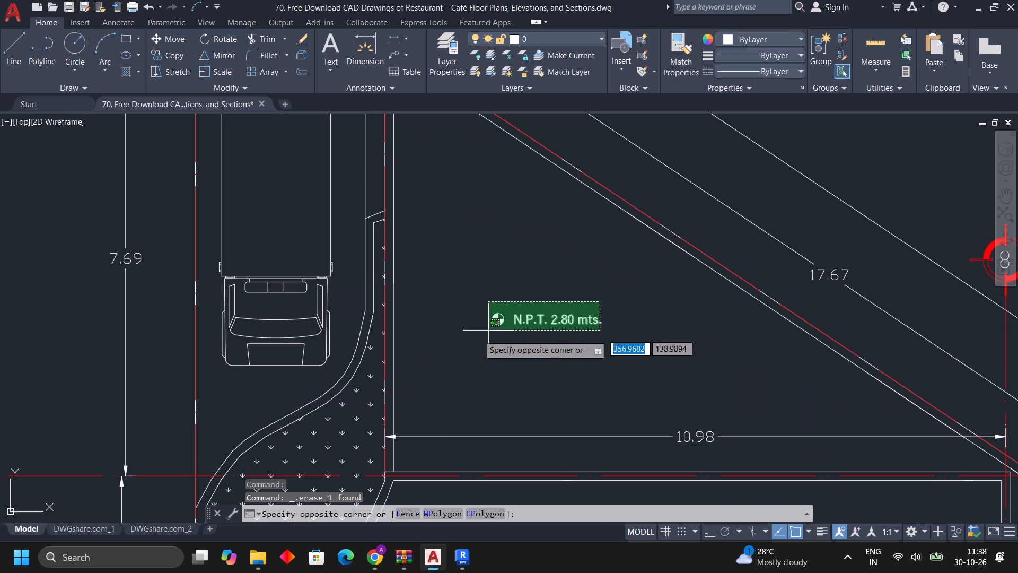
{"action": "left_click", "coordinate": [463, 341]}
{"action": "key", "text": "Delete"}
Examine the cafeteria site plan, including its grid axes, dimensions, entrance steps and terrace seating.
{"action": "scroll", "coordinate": [449, 277], "scroll_direction": "down", "scroll_amount": 3}
{"action": "scroll", "coordinate": [385, 135], "scroll_direction": "up", "scroll_amount": 1}
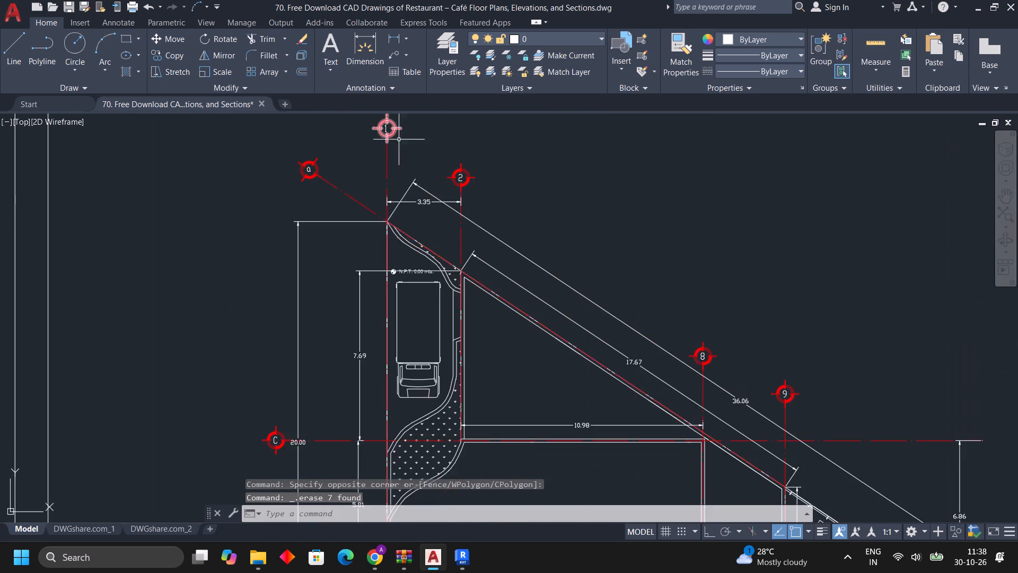
{"action": "scroll", "coordinate": [401, 141], "scroll_direction": "up", "scroll_amount": 1}
{"action": "scroll", "coordinate": [477, 202], "scroll_direction": "down", "scroll_amount": 3}
{"action": "scroll", "coordinate": [600, 302], "scroll_direction": "up", "scroll_amount": 2}
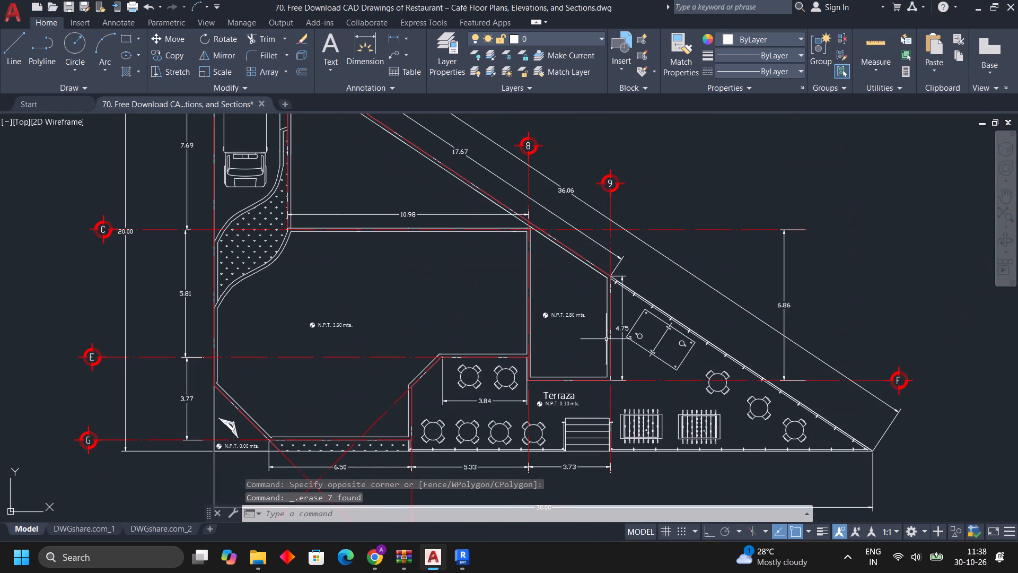
{"action": "scroll", "coordinate": [631, 472], "scroll_direction": "up", "scroll_amount": 4}
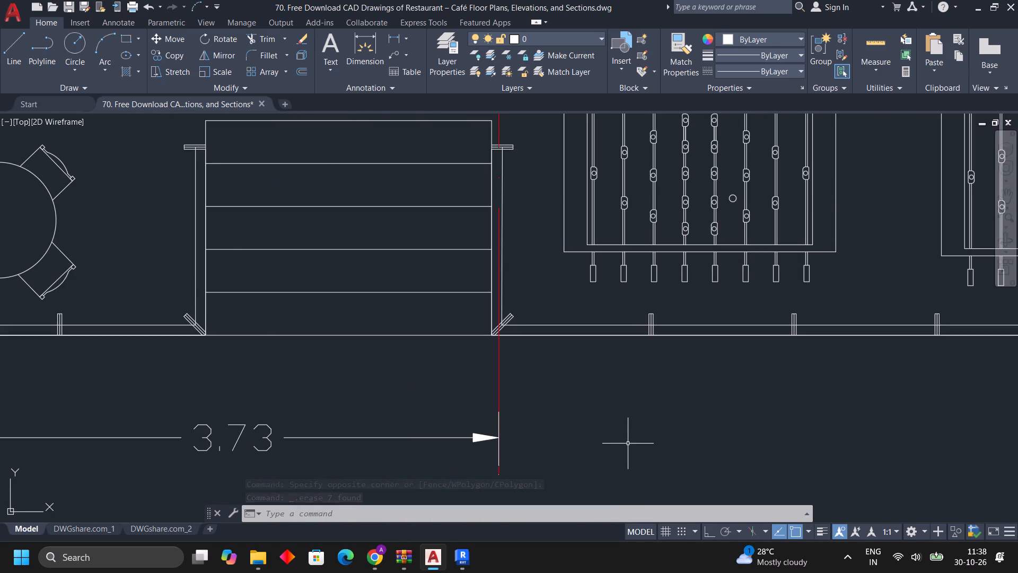
{"action": "scroll", "coordinate": [624, 427], "scroll_direction": "down", "scroll_amount": 5}
{"action": "scroll", "coordinate": [730, 390], "scroll_direction": "up", "scroll_amount": 2}
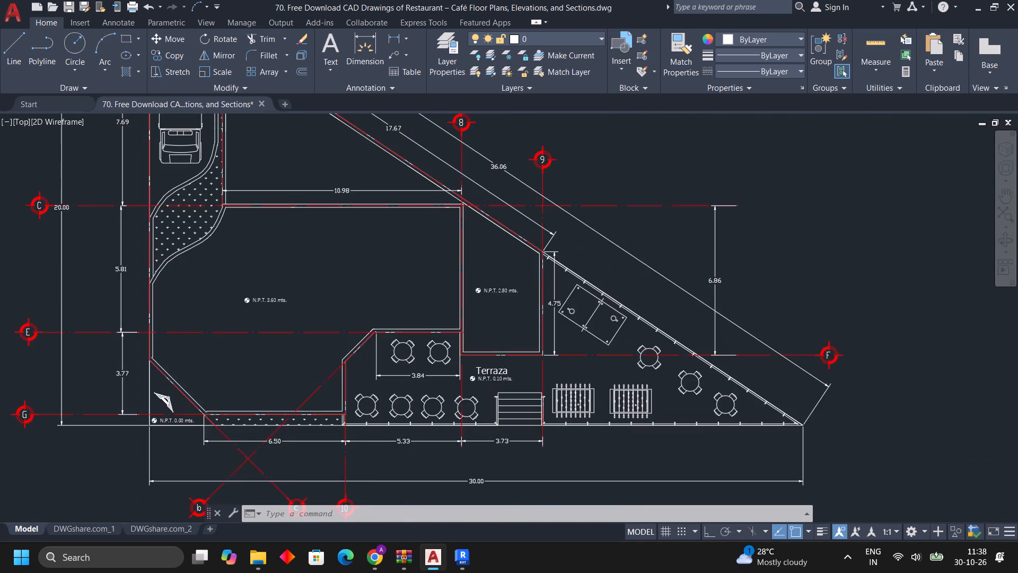
Look over the full set of drawing sheets, including the furnished floor plan.
{"action": "scroll", "coordinate": [541, 344], "scroll_direction": "down", "scroll_amount": 1}
{"action": "scroll", "coordinate": [459, 331], "scroll_direction": "down", "scroll_amount": 1}
{"action": "scroll", "coordinate": [389, 335], "scroll_direction": "down", "scroll_amount": 6}
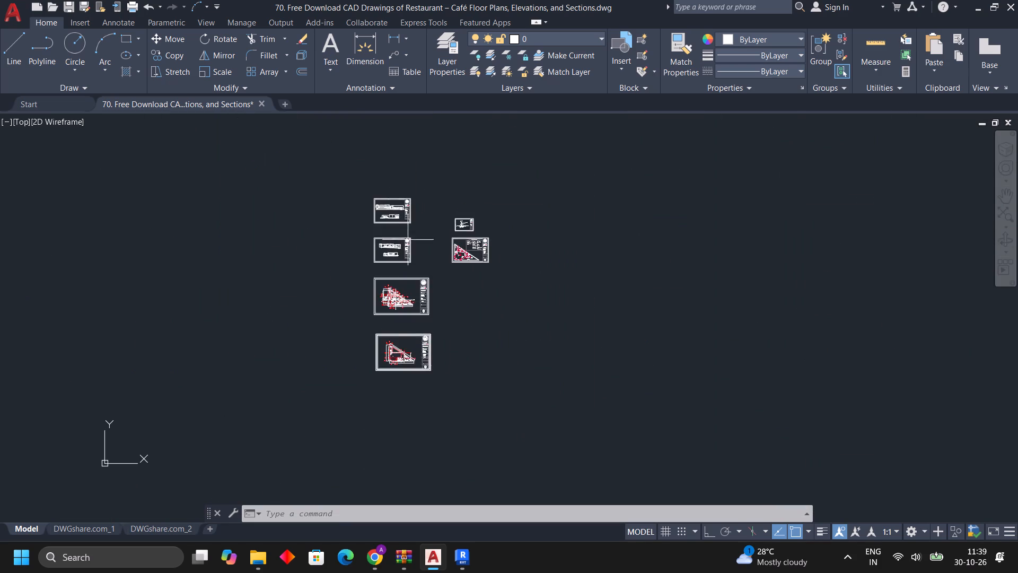
{"action": "scroll", "coordinate": [373, 284], "scroll_direction": "up", "scroll_amount": 4}
{"action": "scroll", "coordinate": [538, 288], "scroll_direction": "up", "scroll_amount": 3}
{"action": "scroll", "coordinate": [484, 319], "scroll_direction": "down", "scroll_amount": 1}
{"action": "scroll", "coordinate": [457, 361], "scroll_direction": "down", "scroll_amount": 2}
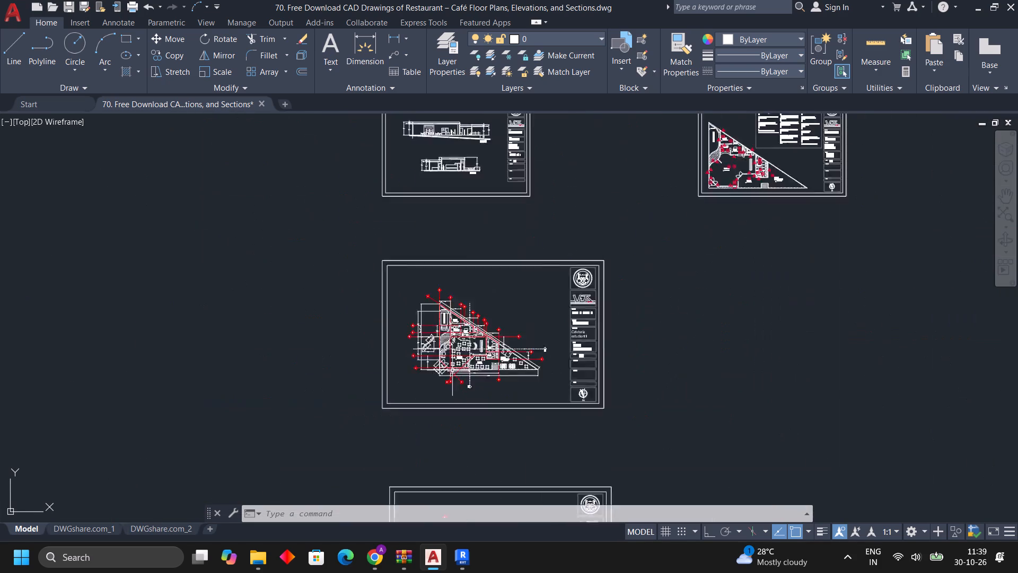
{"action": "scroll", "coordinate": [452, 370], "scroll_direction": "down", "scroll_amount": 3}
{"action": "scroll", "coordinate": [483, 222], "scroll_direction": "up", "scroll_amount": 3}
{"action": "scroll", "coordinate": [459, 263], "scroll_direction": "down", "scroll_amount": 4}
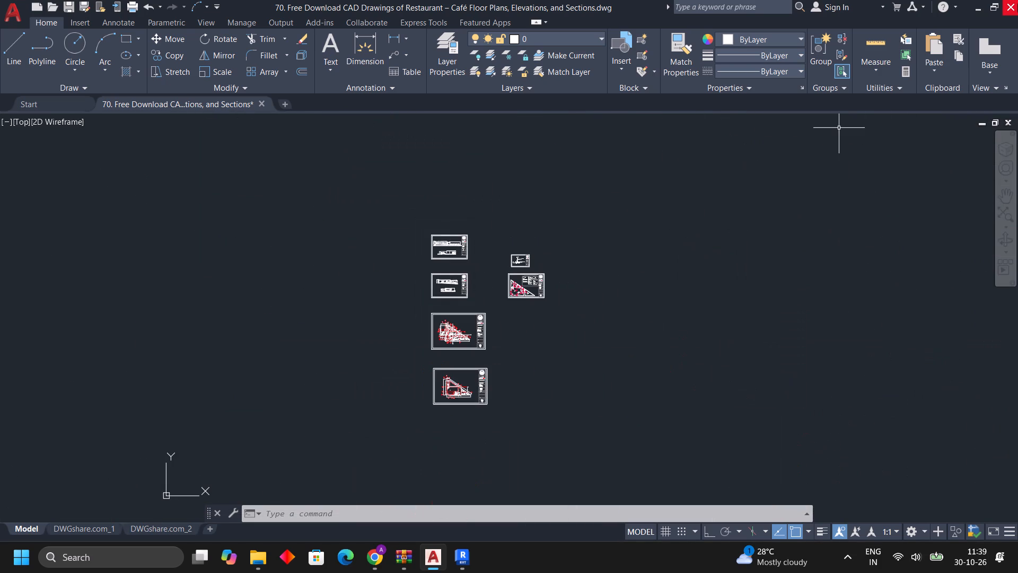
Close AutoCAD without saving the changes to the café drawing.
{"action": "left_click", "coordinate": [1017, 4]}
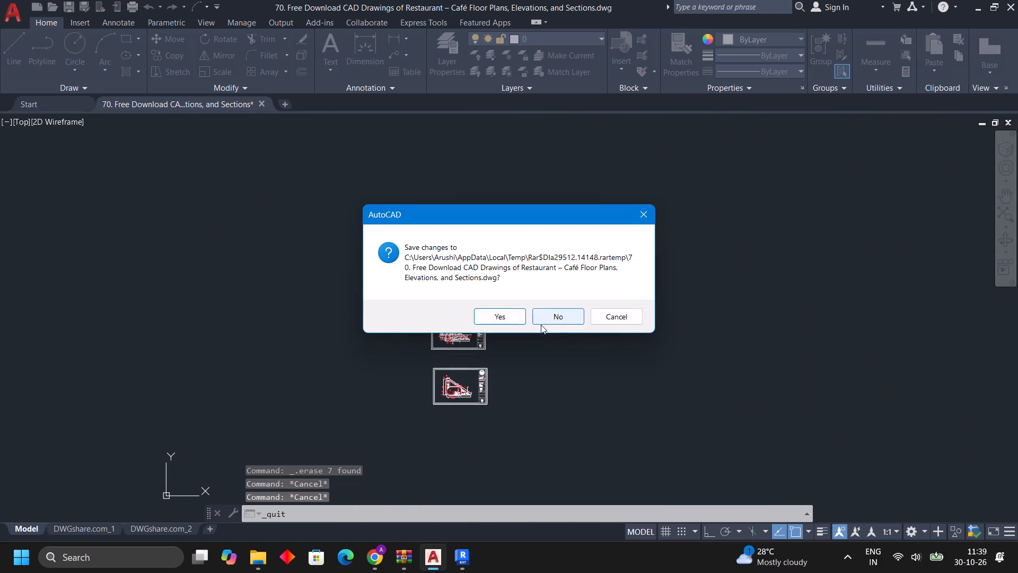
{"action": "left_click", "coordinate": [541, 325]}
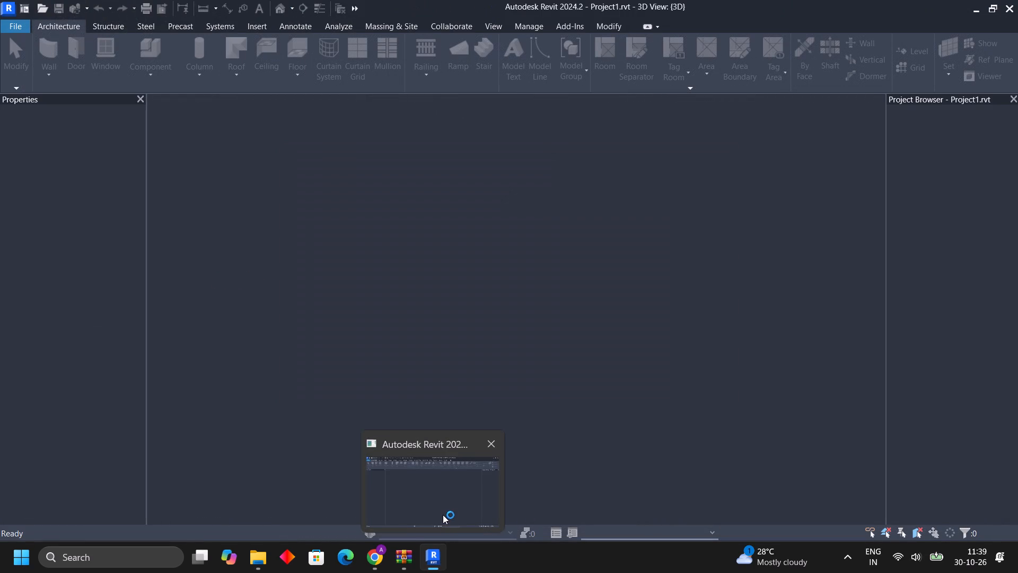
Close the café drawings archive in WinRAR, quitting despite the externally opened DWG.
{"action": "left_click", "coordinate": [413, 552]}
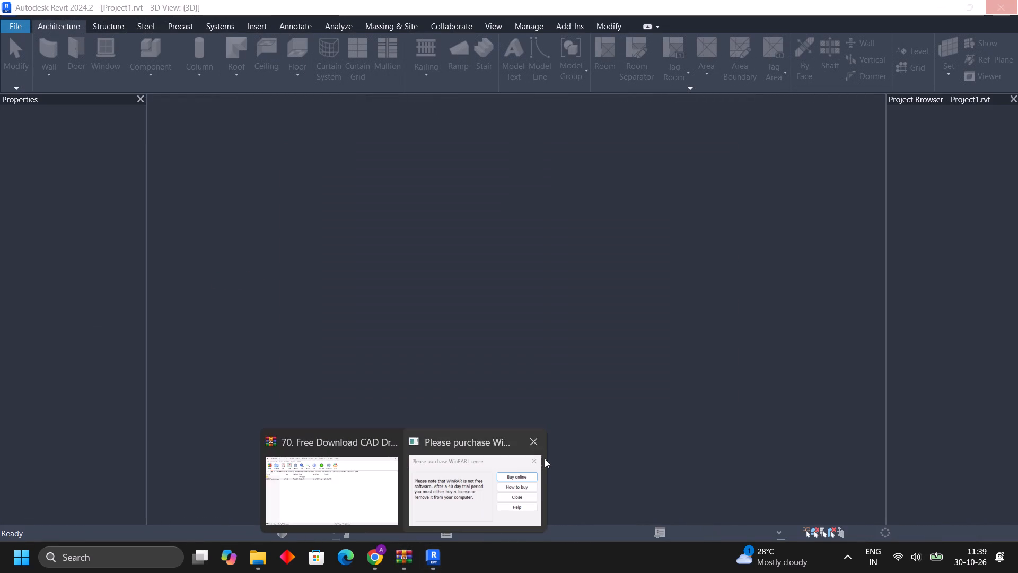
{"action": "left_click", "coordinate": [537, 447]}
{"action": "left_click", "coordinate": [469, 448]}
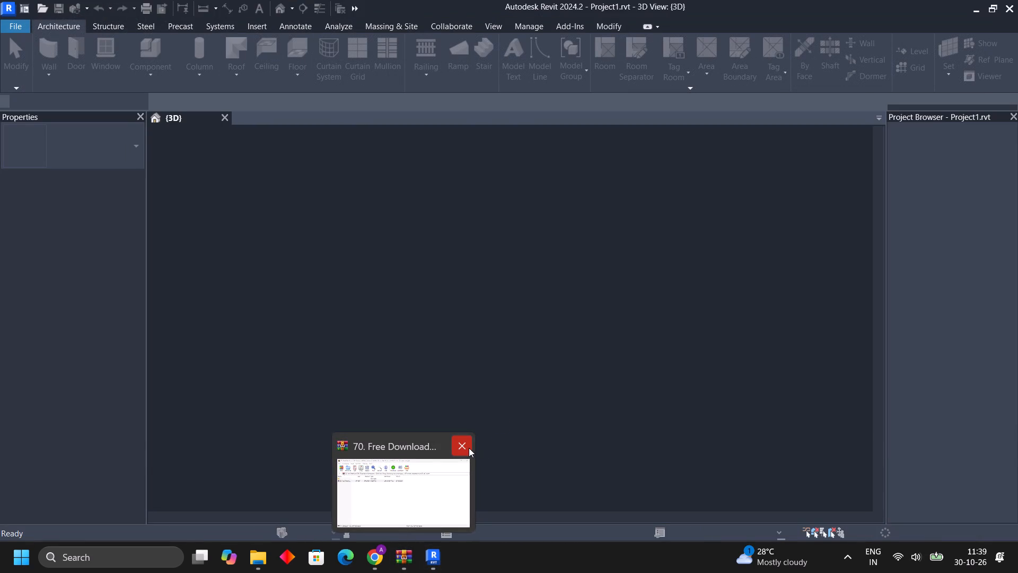
{"action": "left_click", "coordinate": [977, 12]}
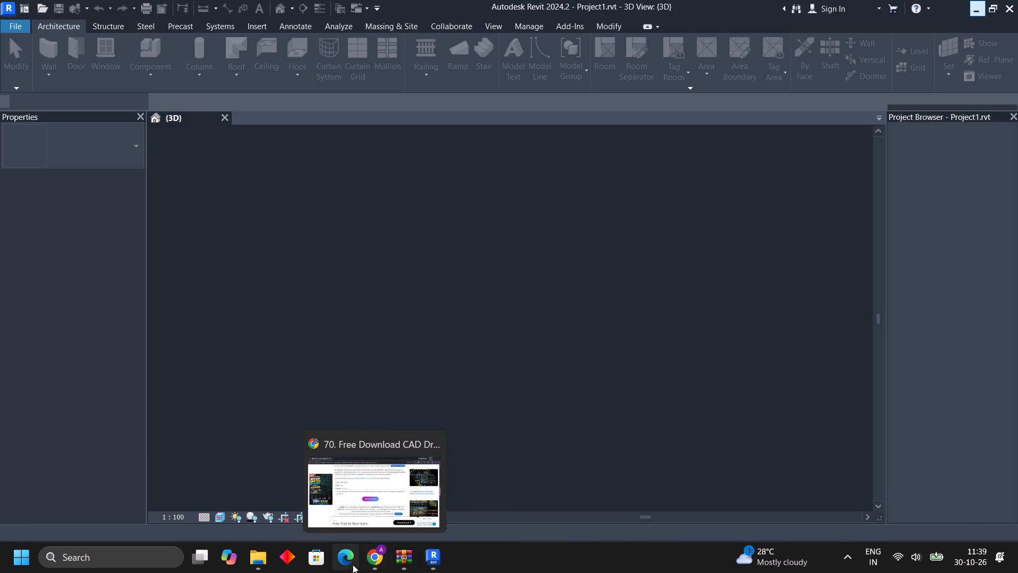
{"action": "left_click", "coordinate": [404, 559]}
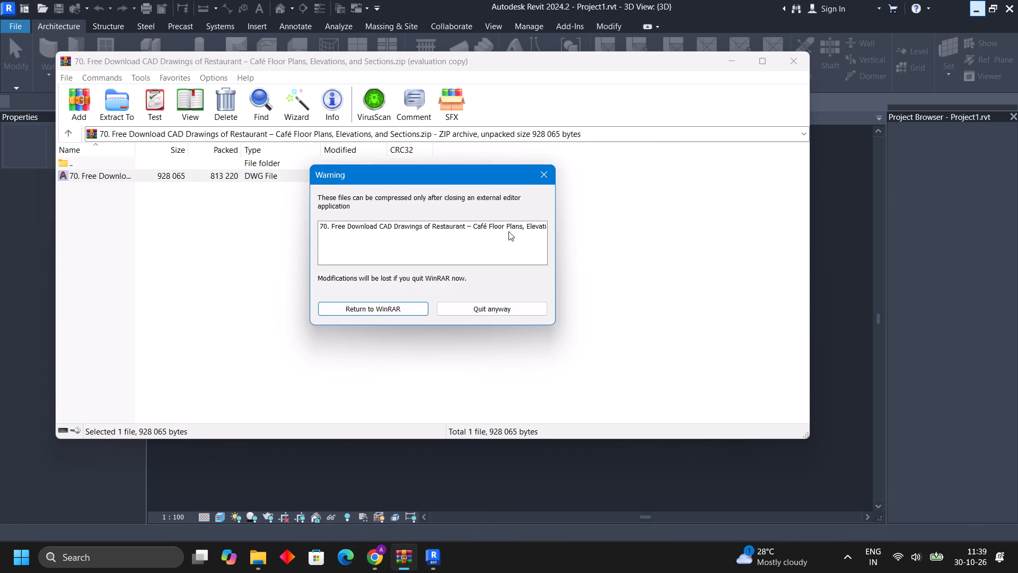
{"action": "left_click", "coordinate": [466, 309]}
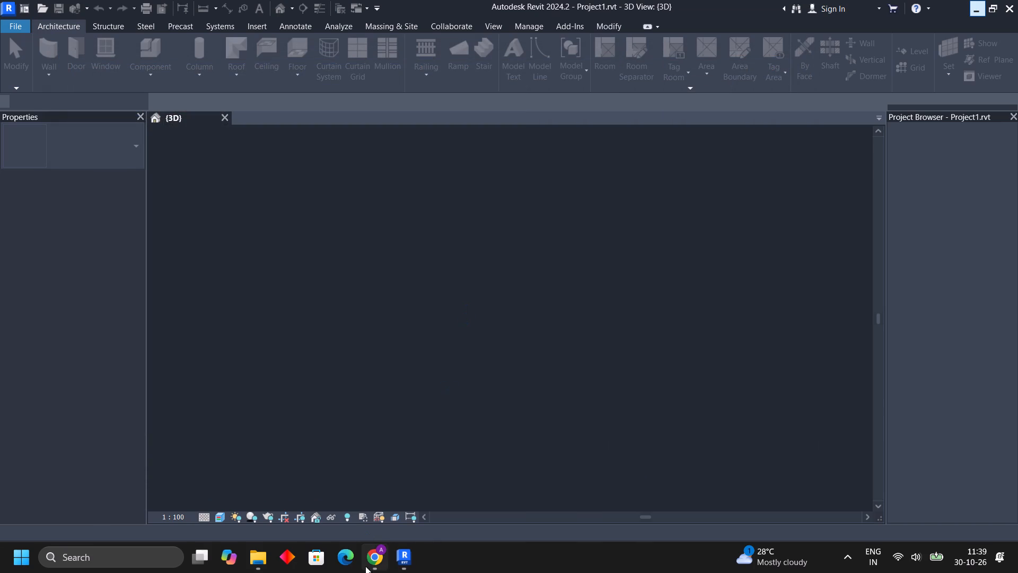
Switch to Chrome and close its window.
{"action": "left_click", "coordinate": [379, 568]}
{"action": "left_click", "coordinate": [1013, 19]}
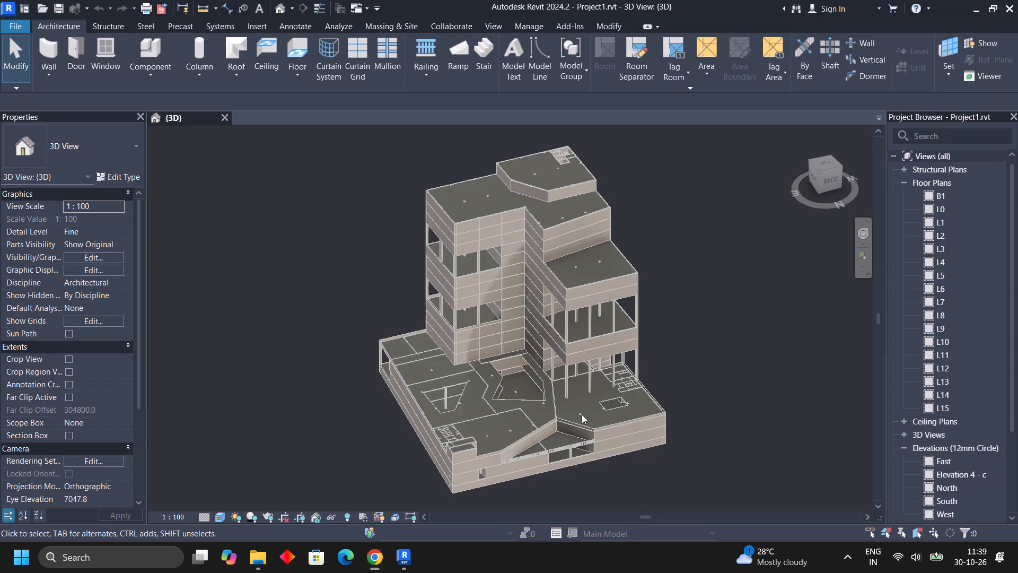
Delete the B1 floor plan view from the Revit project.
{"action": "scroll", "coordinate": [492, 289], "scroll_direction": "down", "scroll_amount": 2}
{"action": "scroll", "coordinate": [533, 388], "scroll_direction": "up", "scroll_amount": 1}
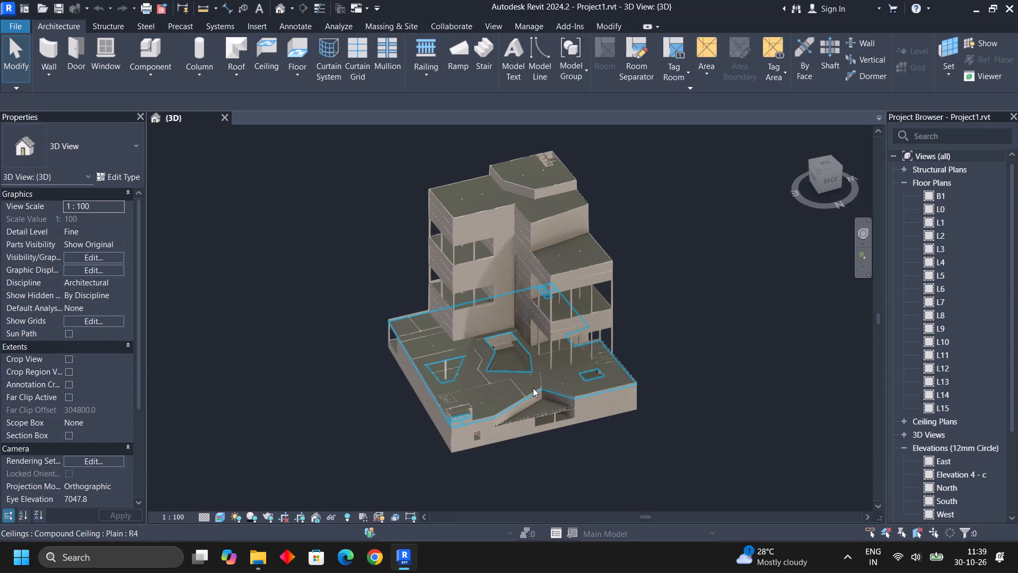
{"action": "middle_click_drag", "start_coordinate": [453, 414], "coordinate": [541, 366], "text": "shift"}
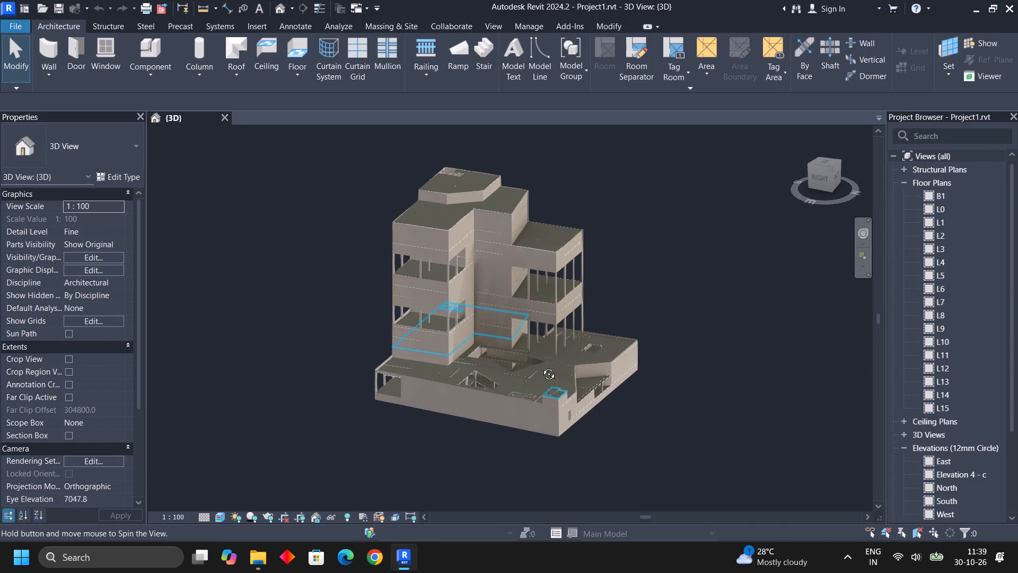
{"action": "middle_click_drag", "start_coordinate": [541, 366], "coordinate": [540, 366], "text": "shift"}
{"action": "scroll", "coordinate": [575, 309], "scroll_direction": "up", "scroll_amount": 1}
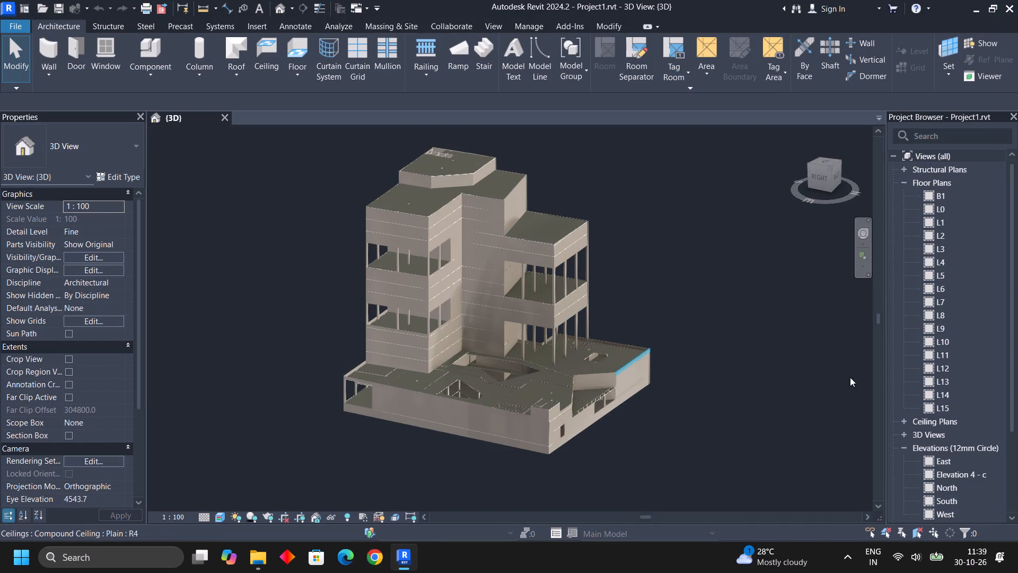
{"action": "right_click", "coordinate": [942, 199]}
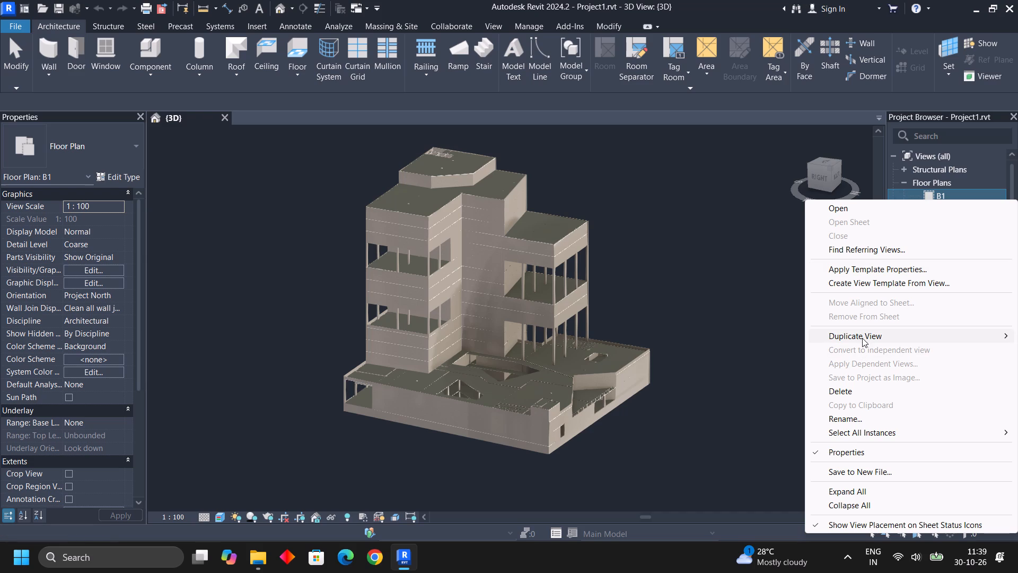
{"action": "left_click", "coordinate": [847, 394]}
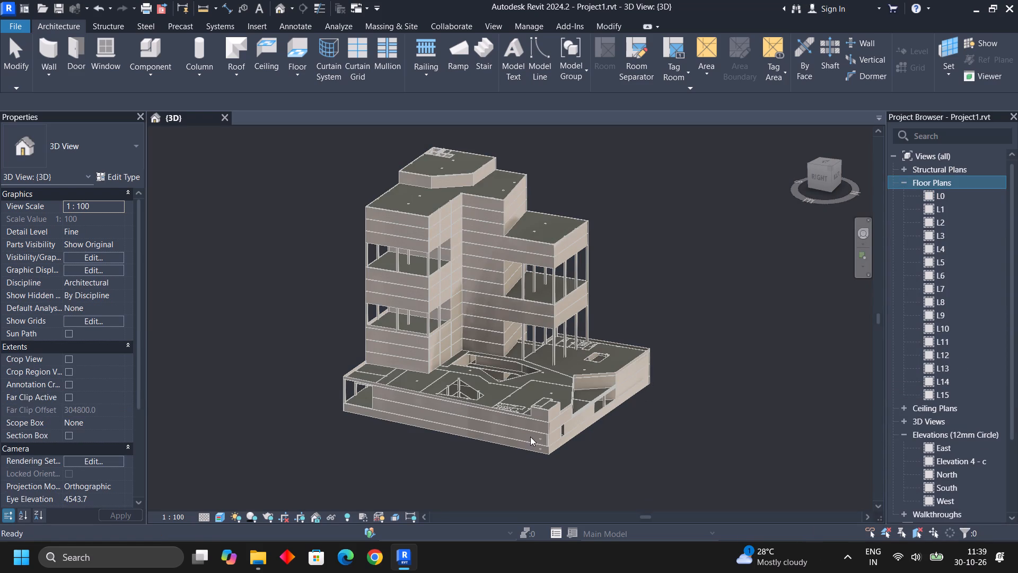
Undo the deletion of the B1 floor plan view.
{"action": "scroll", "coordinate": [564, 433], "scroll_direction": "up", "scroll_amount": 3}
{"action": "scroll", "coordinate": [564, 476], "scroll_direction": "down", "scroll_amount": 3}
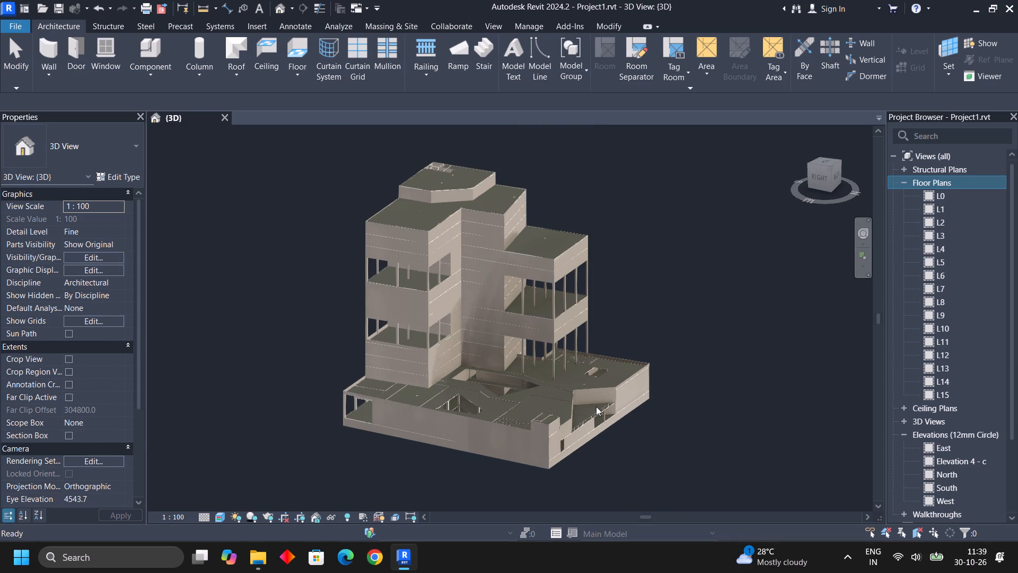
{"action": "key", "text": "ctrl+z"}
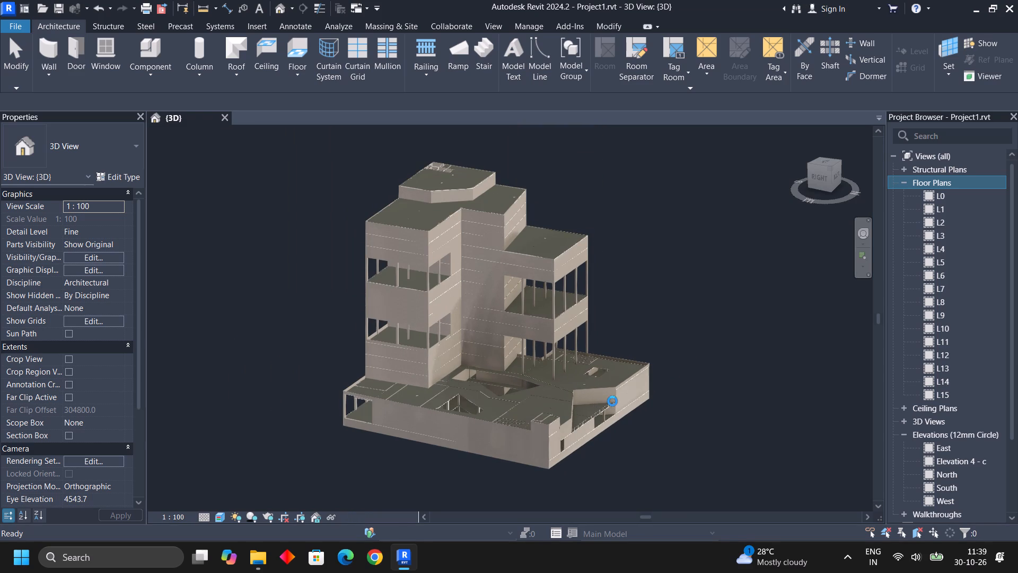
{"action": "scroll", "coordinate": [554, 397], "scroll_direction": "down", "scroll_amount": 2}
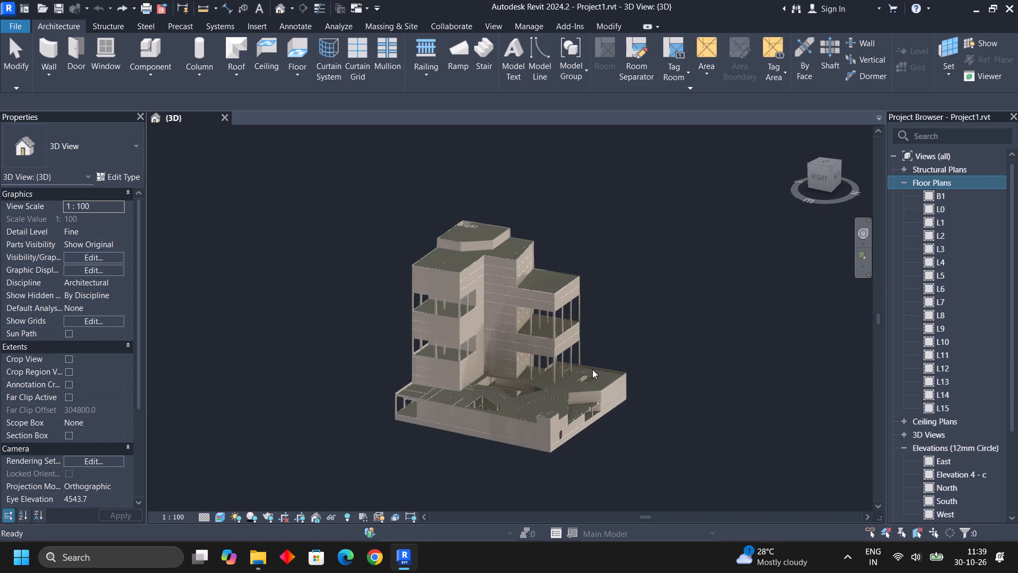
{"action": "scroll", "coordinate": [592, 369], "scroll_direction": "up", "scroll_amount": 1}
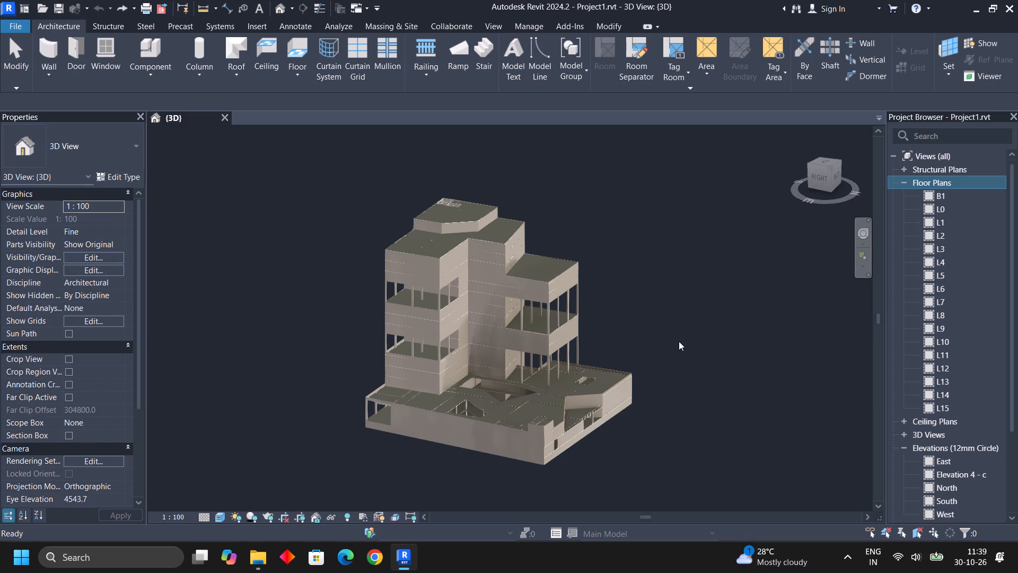
Save the Revit project.
{"action": "key", "text": "ctrl+s"}
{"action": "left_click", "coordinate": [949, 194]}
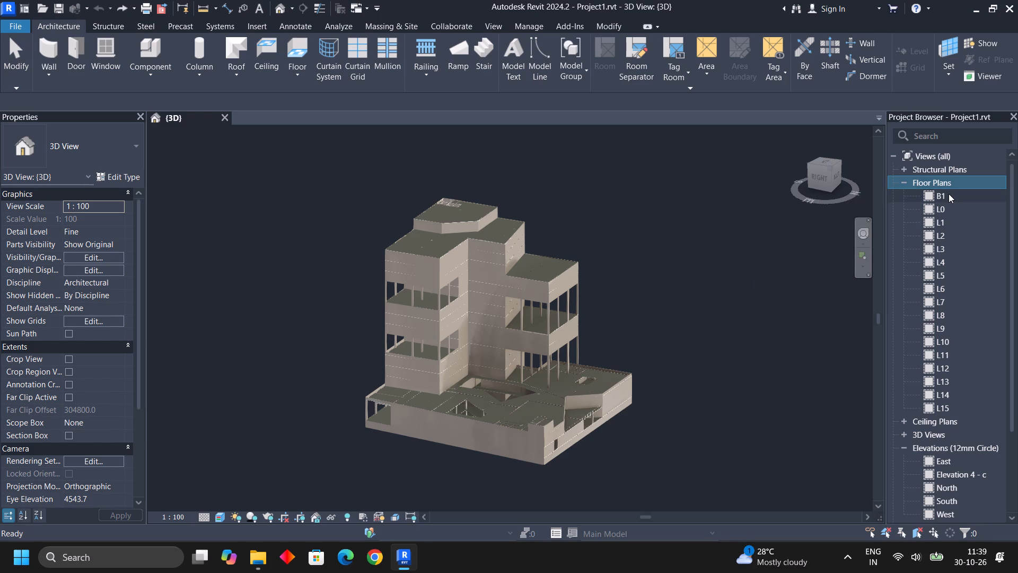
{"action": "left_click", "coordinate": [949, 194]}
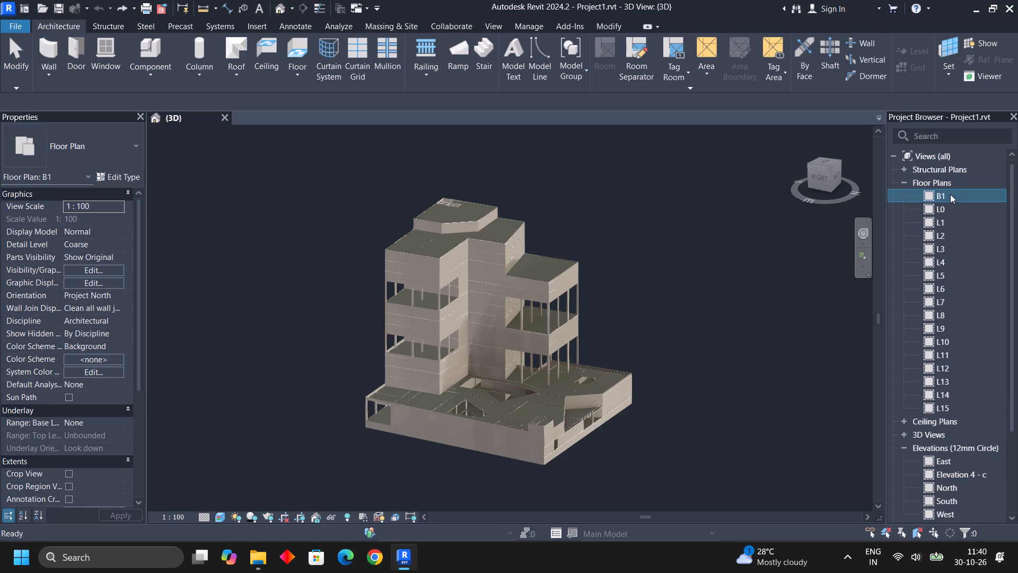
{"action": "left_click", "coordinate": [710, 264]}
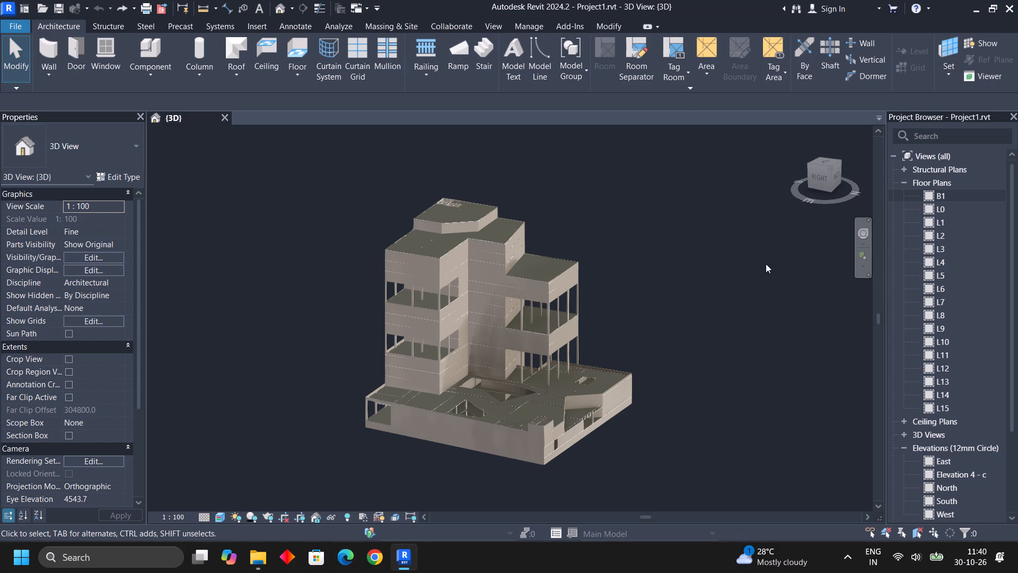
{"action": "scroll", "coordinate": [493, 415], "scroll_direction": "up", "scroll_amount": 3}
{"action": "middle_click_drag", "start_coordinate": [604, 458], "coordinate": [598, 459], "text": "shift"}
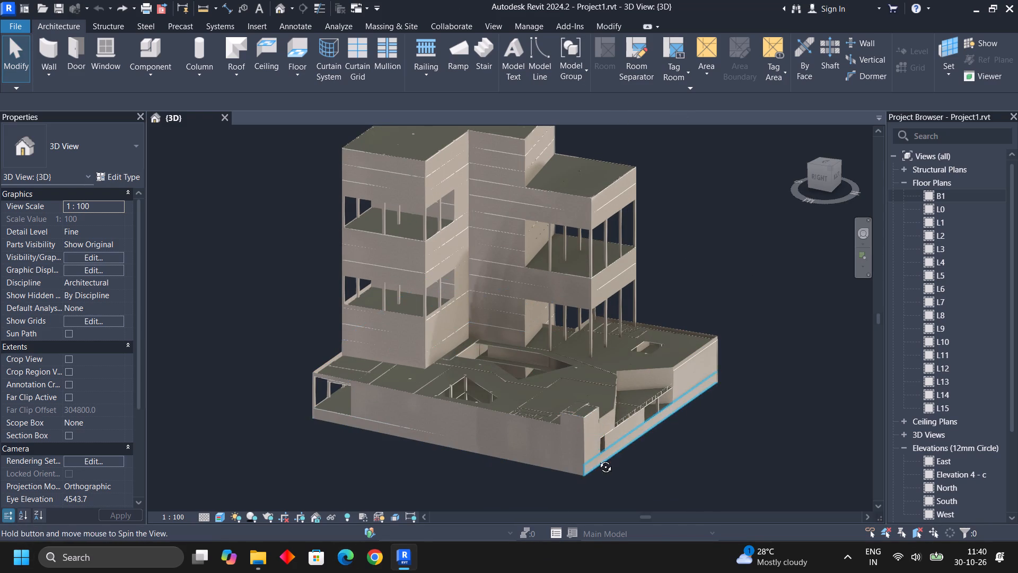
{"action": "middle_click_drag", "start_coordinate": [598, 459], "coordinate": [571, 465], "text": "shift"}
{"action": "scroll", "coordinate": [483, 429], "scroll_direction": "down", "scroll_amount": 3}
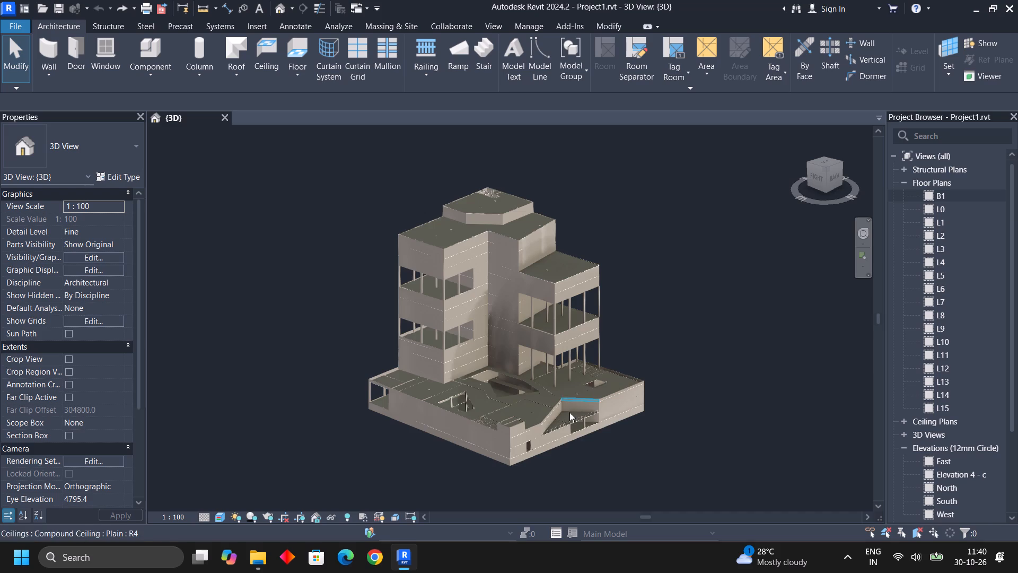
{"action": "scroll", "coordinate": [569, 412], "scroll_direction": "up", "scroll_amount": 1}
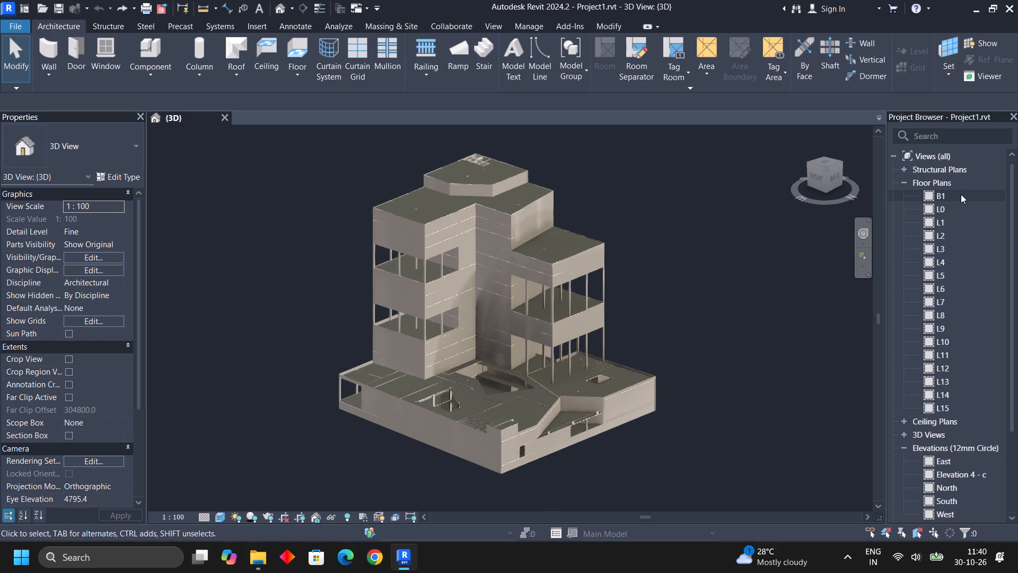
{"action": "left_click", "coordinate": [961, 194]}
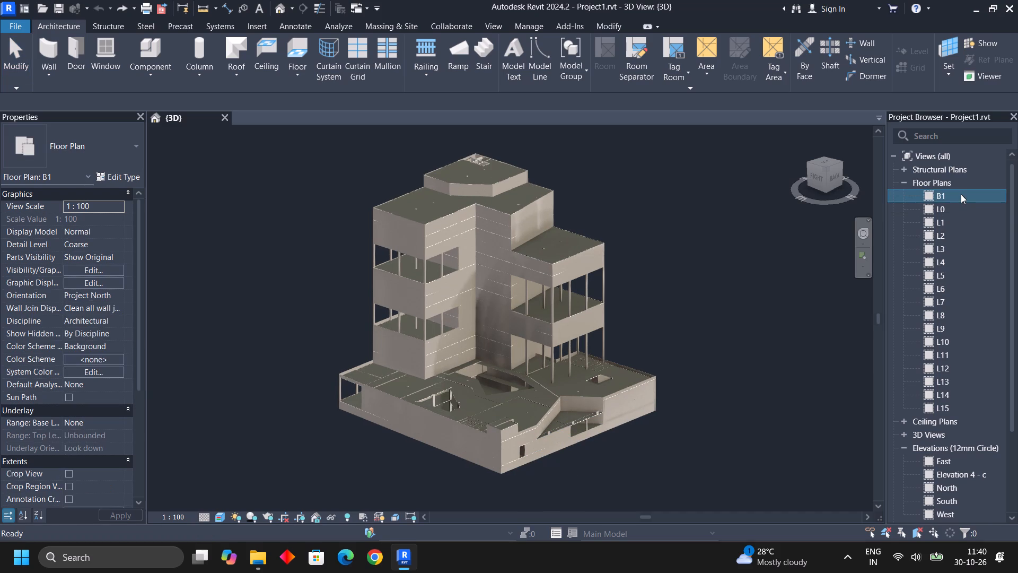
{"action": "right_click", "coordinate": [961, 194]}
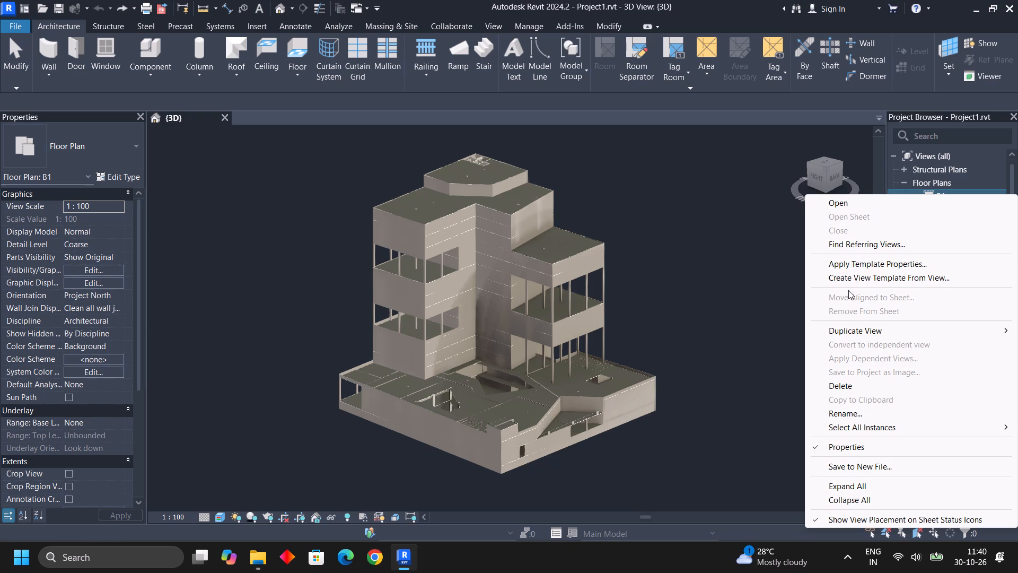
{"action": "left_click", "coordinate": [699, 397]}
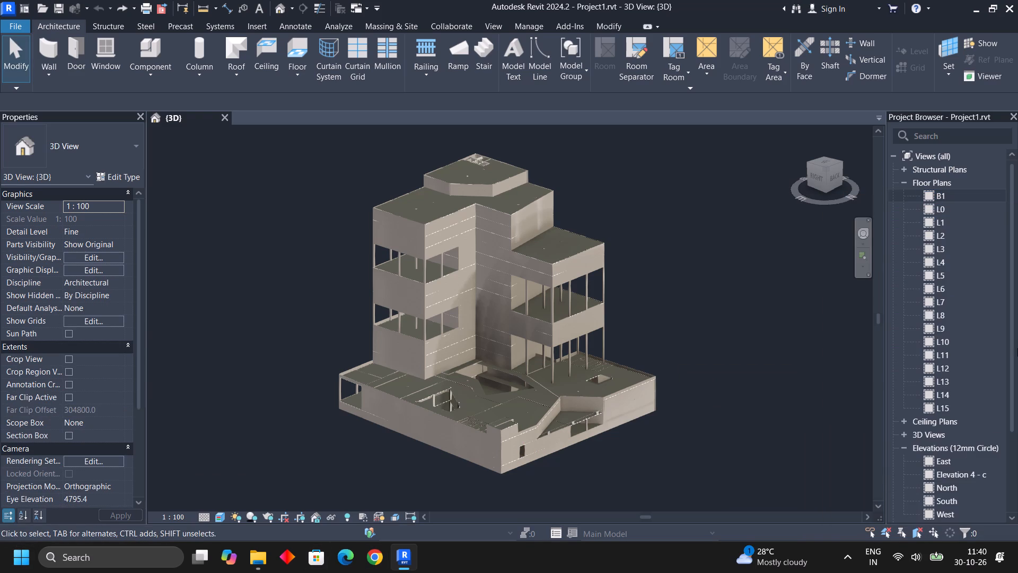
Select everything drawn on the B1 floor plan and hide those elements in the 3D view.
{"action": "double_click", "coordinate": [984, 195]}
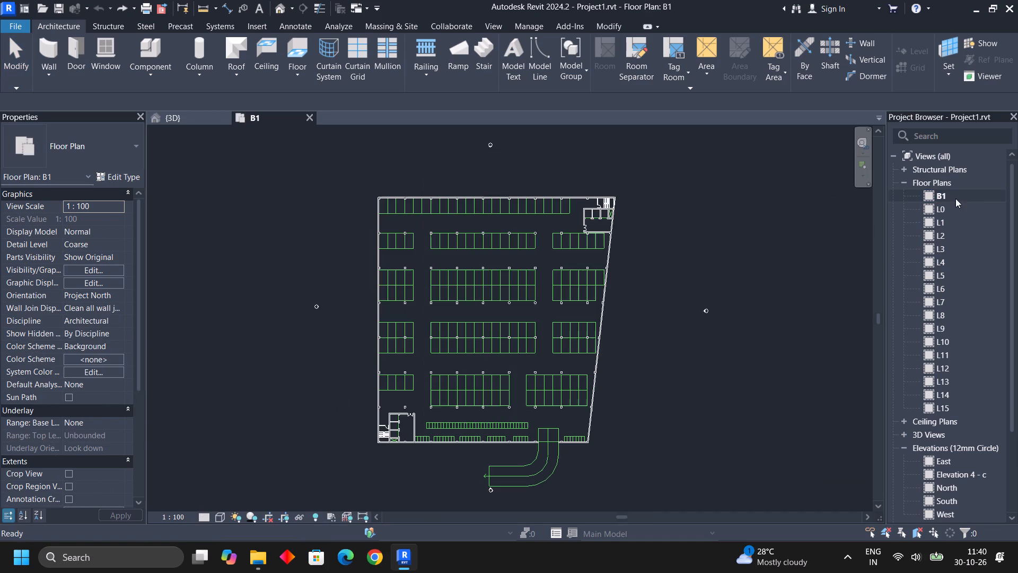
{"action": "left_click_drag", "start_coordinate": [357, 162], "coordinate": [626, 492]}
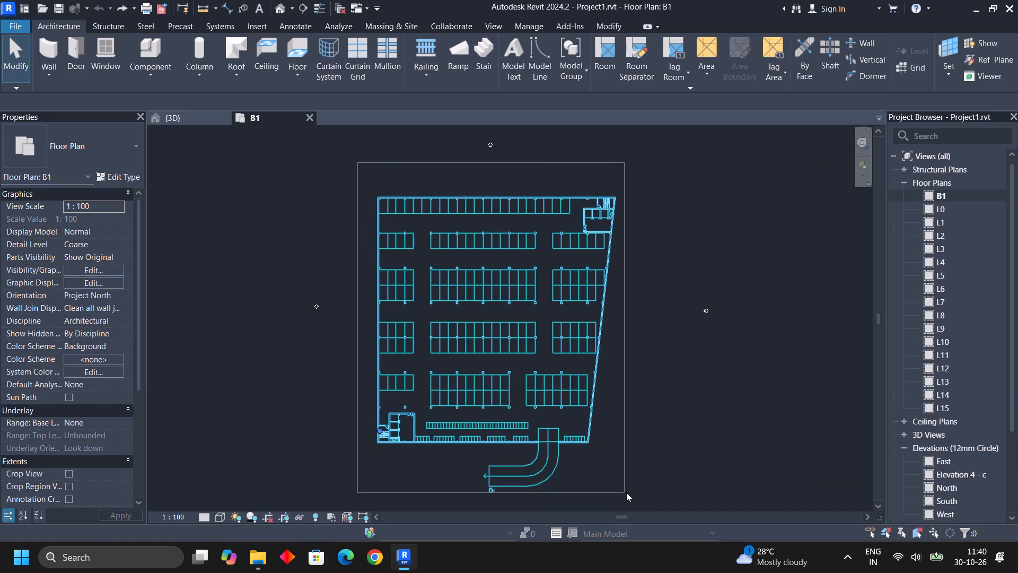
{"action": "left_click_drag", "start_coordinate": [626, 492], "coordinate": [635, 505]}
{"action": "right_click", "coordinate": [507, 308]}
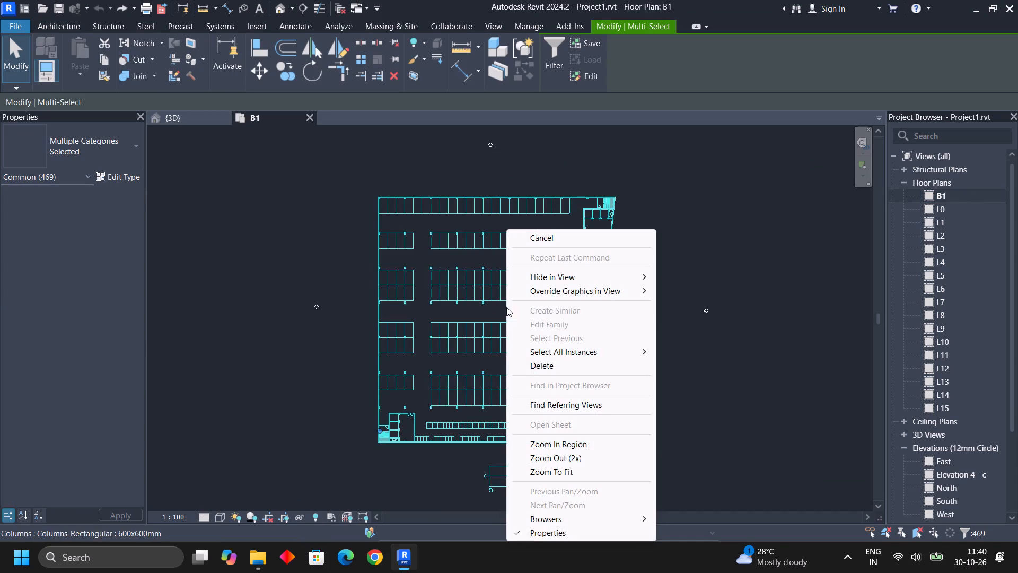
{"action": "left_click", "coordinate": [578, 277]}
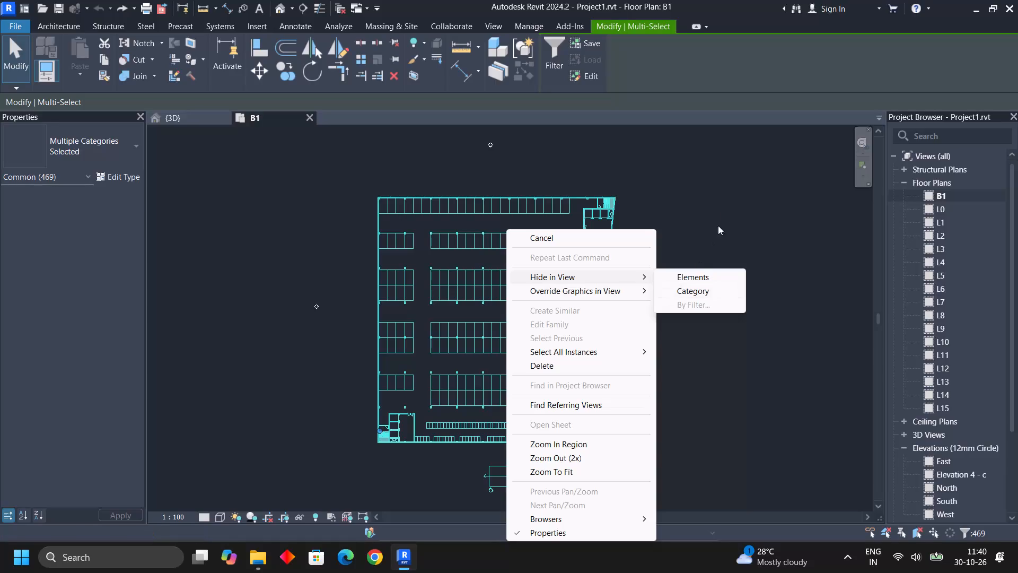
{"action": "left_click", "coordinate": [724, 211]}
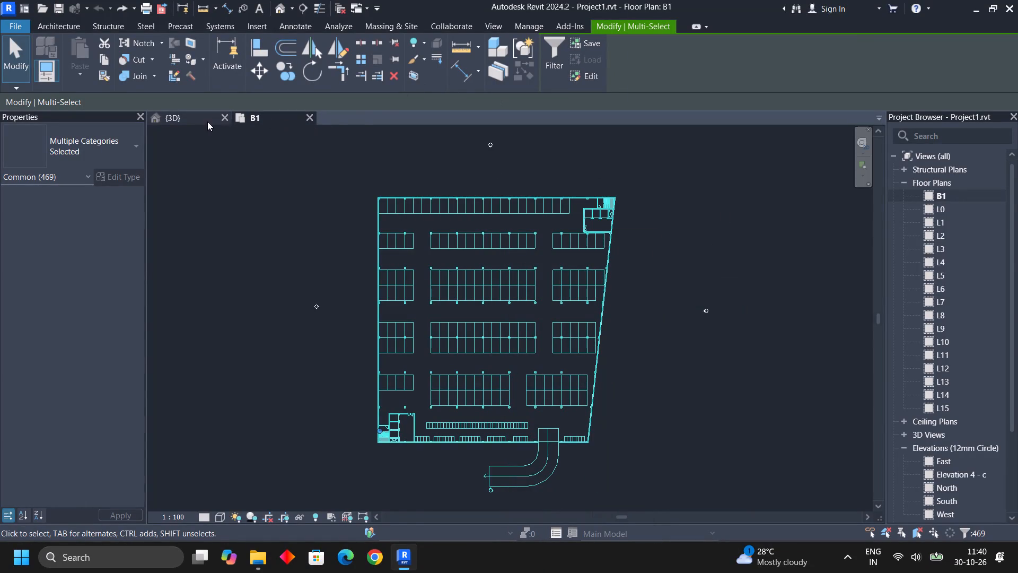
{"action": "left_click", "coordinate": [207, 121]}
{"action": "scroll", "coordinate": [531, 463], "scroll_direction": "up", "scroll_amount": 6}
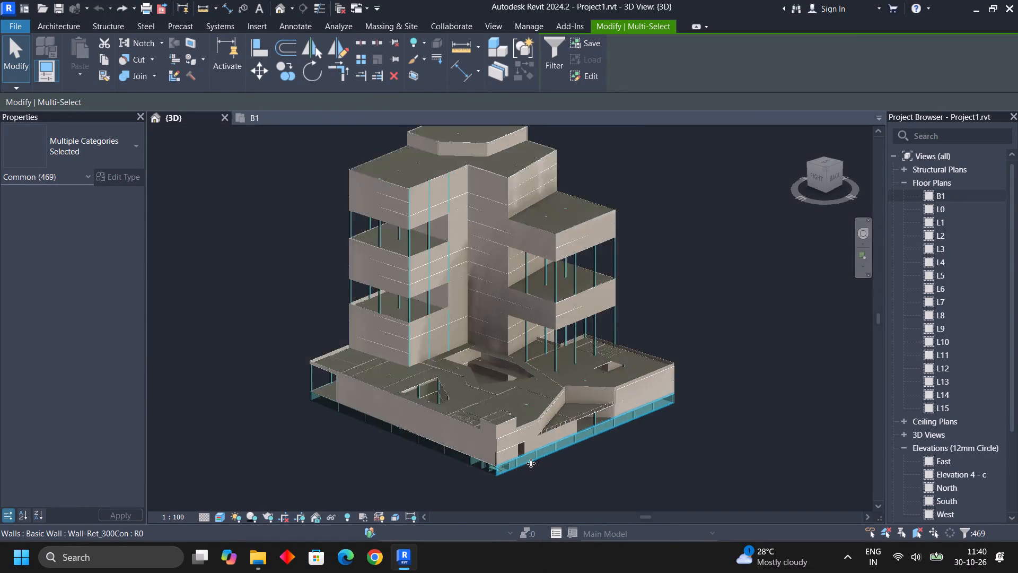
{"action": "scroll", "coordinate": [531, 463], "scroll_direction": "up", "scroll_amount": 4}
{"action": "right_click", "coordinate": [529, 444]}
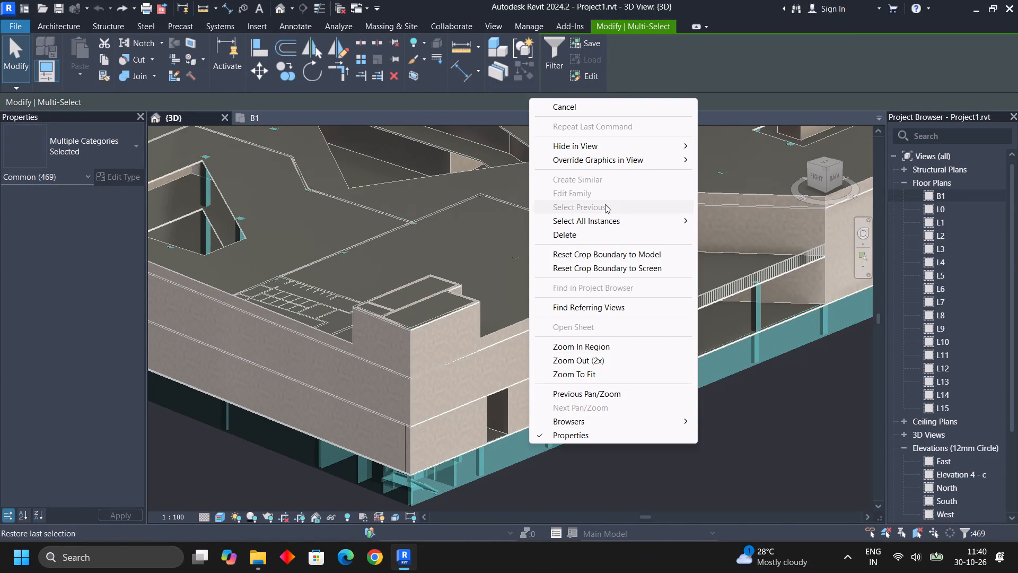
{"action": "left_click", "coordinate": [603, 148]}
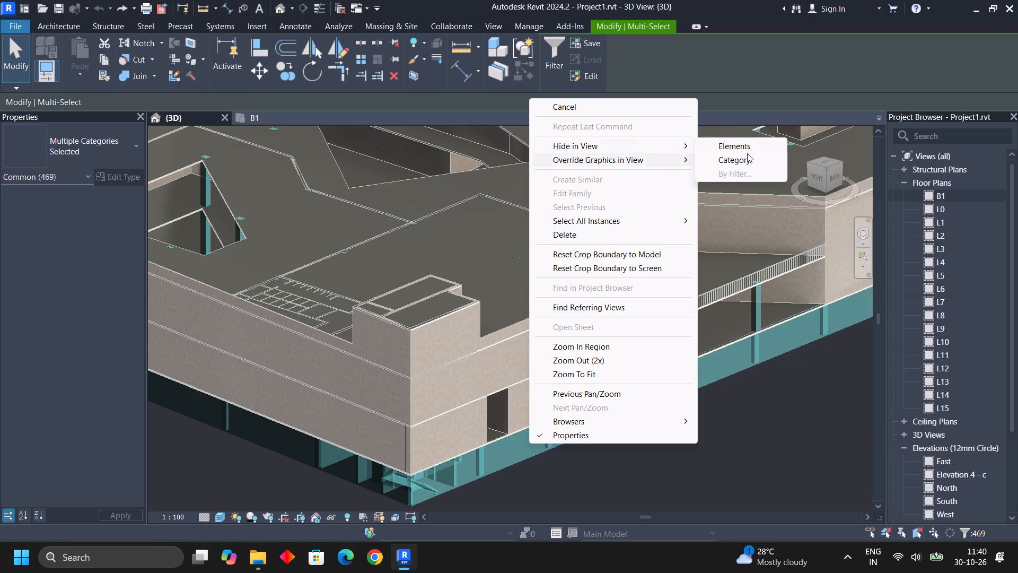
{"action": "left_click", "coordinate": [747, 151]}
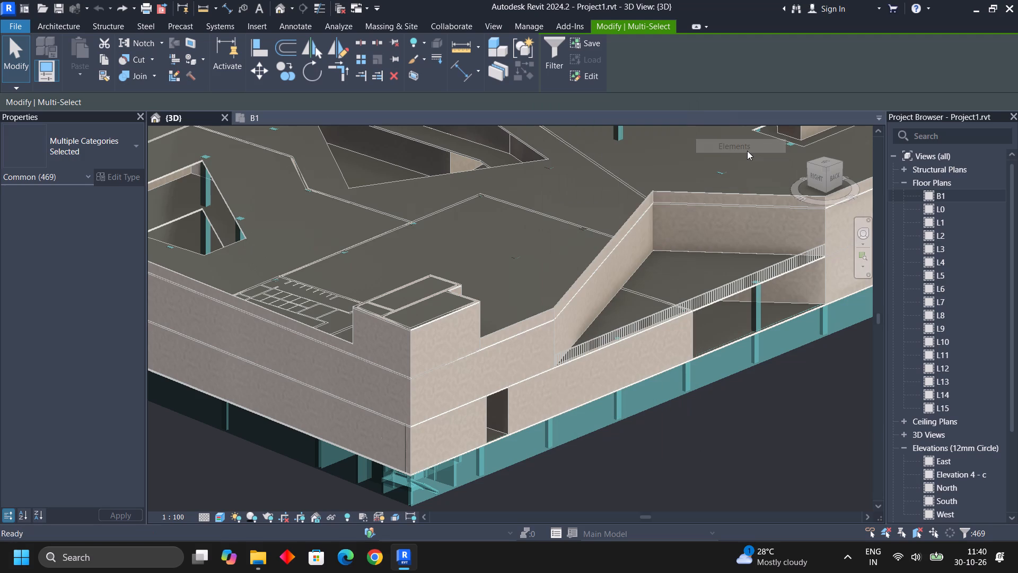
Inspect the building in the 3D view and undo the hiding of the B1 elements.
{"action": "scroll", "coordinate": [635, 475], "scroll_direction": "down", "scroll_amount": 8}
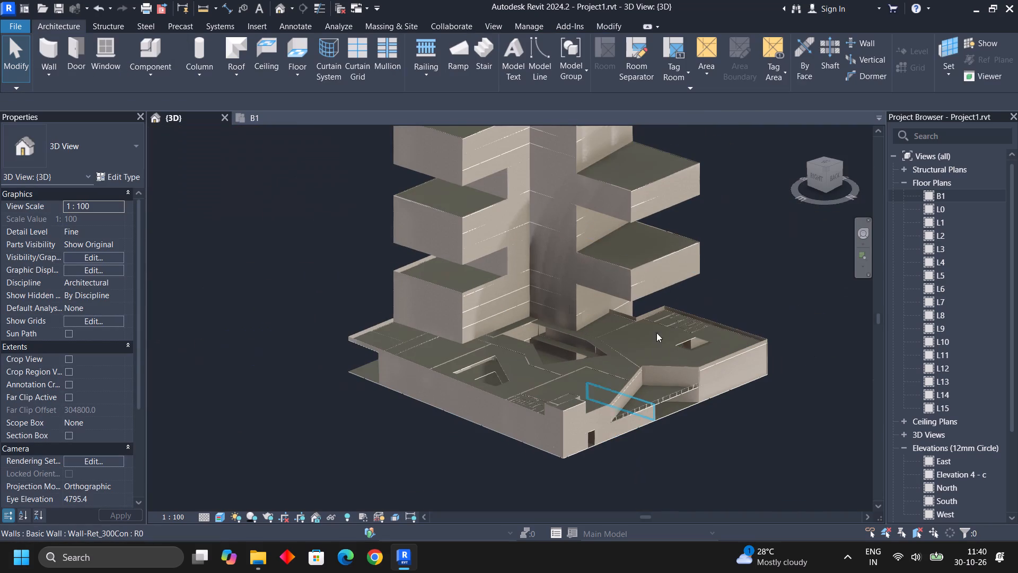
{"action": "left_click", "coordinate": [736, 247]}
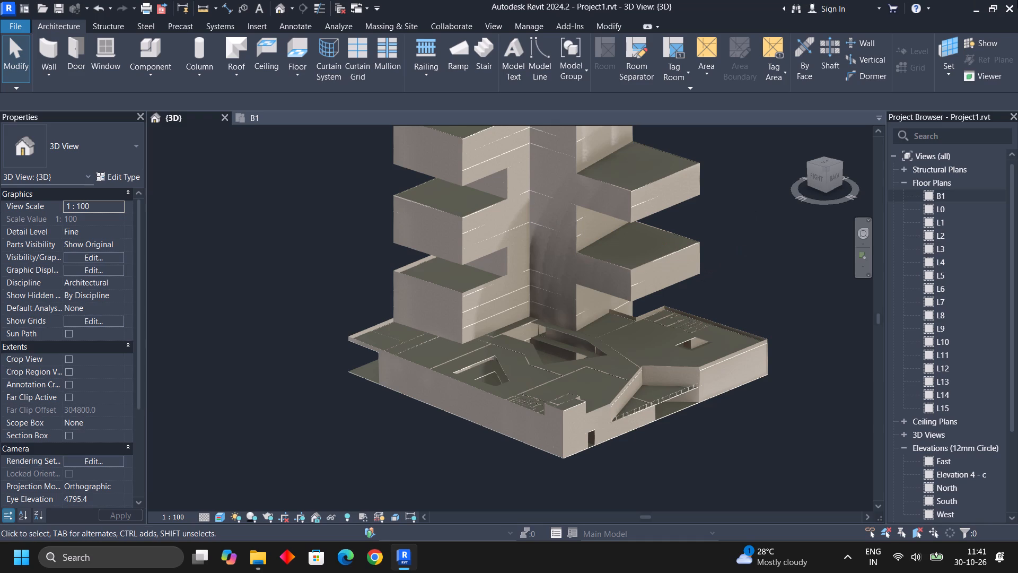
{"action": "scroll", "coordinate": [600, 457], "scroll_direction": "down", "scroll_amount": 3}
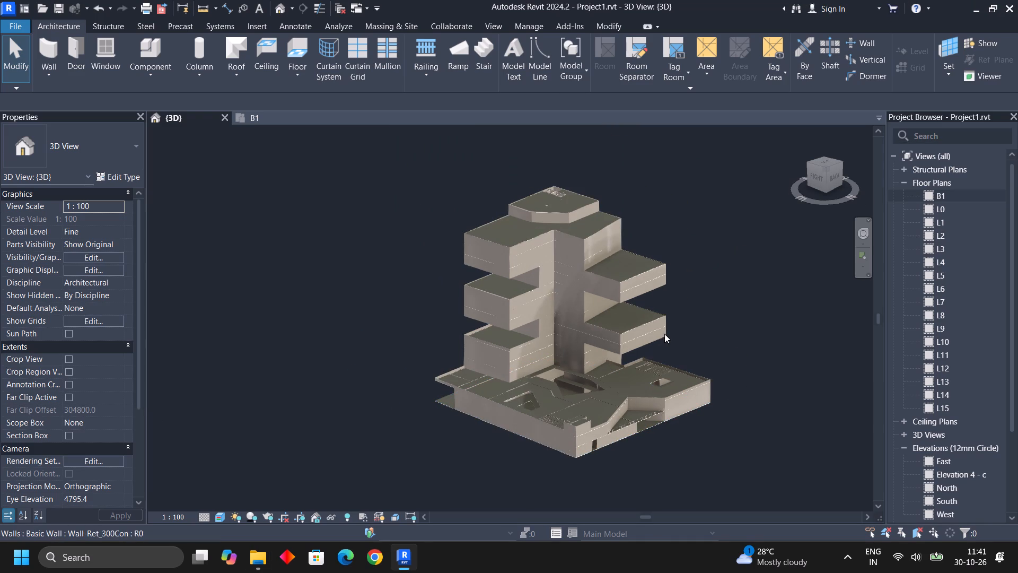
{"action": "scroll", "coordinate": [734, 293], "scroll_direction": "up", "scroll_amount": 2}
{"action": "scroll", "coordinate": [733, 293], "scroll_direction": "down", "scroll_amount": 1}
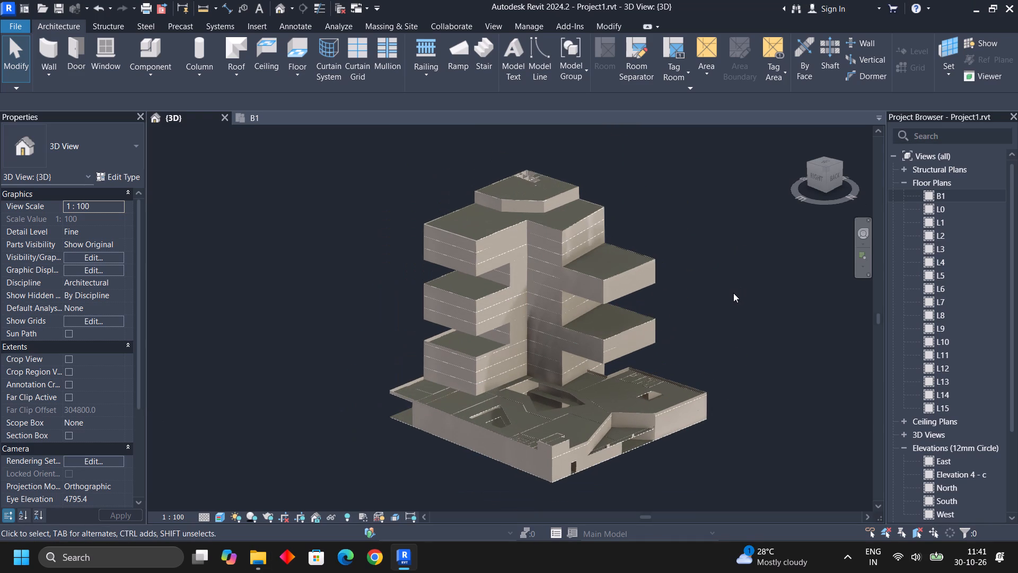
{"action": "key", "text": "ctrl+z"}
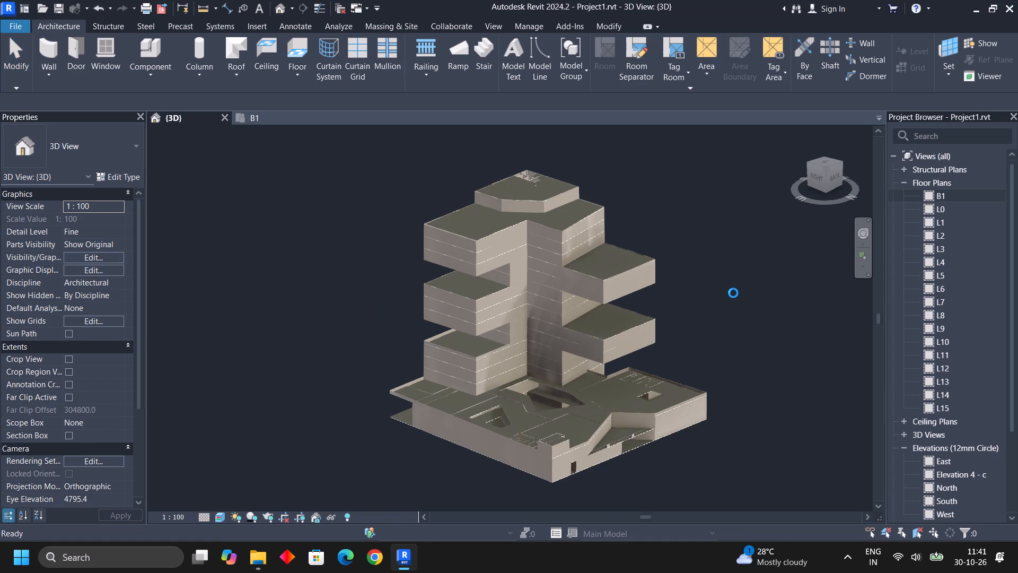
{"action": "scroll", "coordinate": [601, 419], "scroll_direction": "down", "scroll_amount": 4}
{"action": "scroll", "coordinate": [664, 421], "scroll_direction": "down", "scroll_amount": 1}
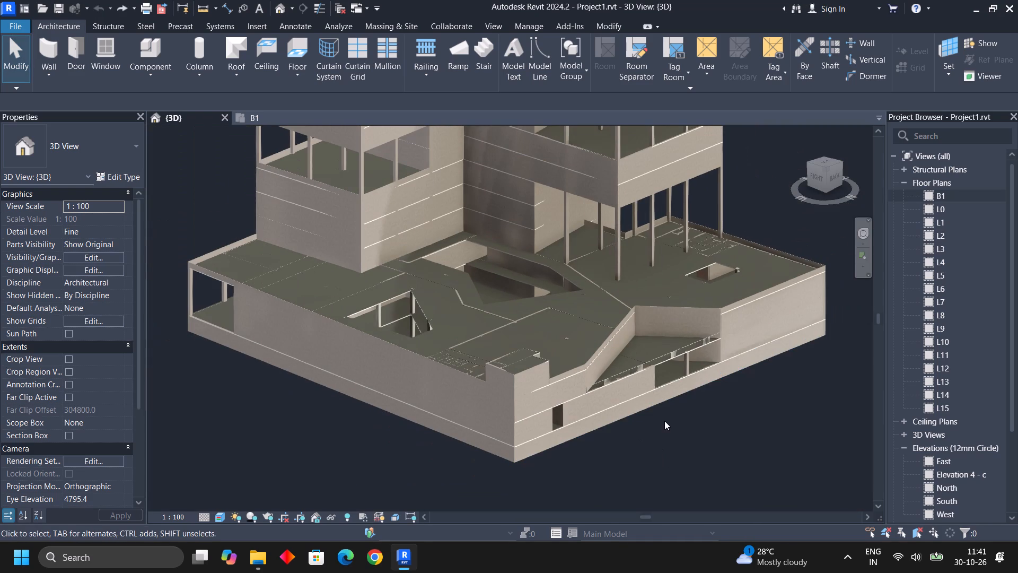
Open the B1 floor plan and select all instances of the parking bay lines visible in the view.
{"action": "double_click", "coordinate": [947, 197]}
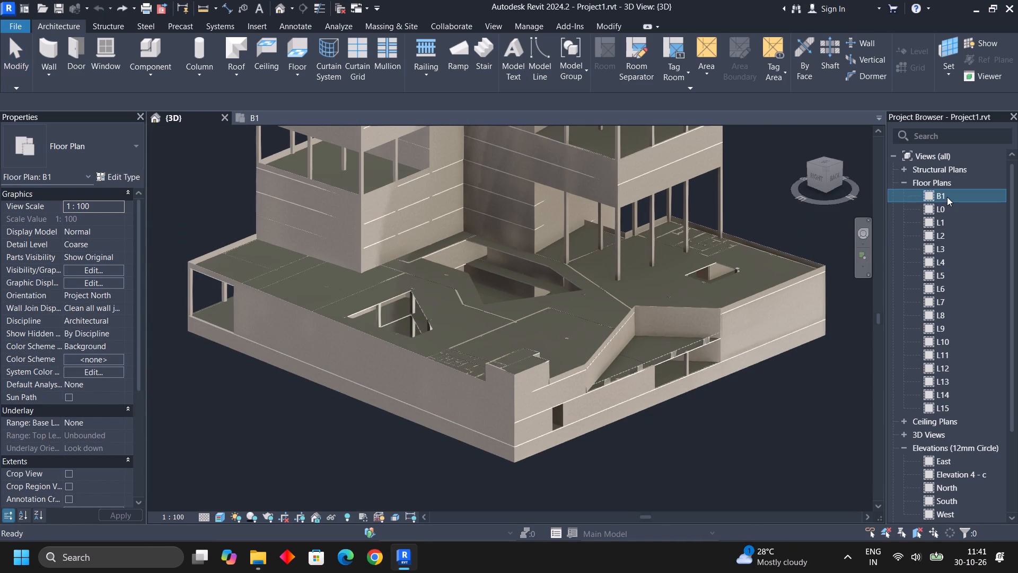
{"action": "scroll", "coordinate": [575, 298], "scroll_direction": "up", "scroll_amount": 1}
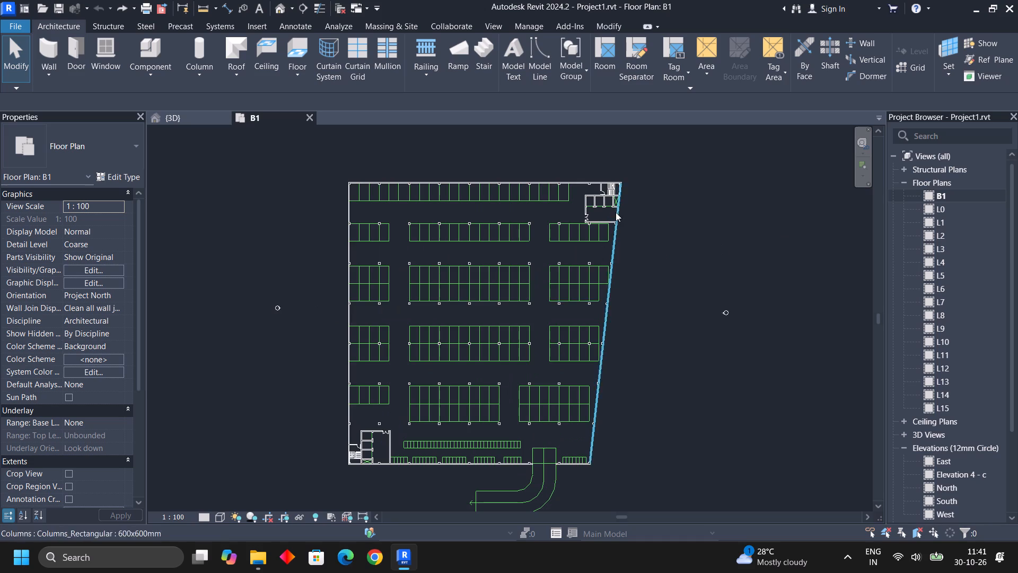
{"action": "scroll", "coordinate": [616, 212], "scroll_direction": "up", "scroll_amount": 2}
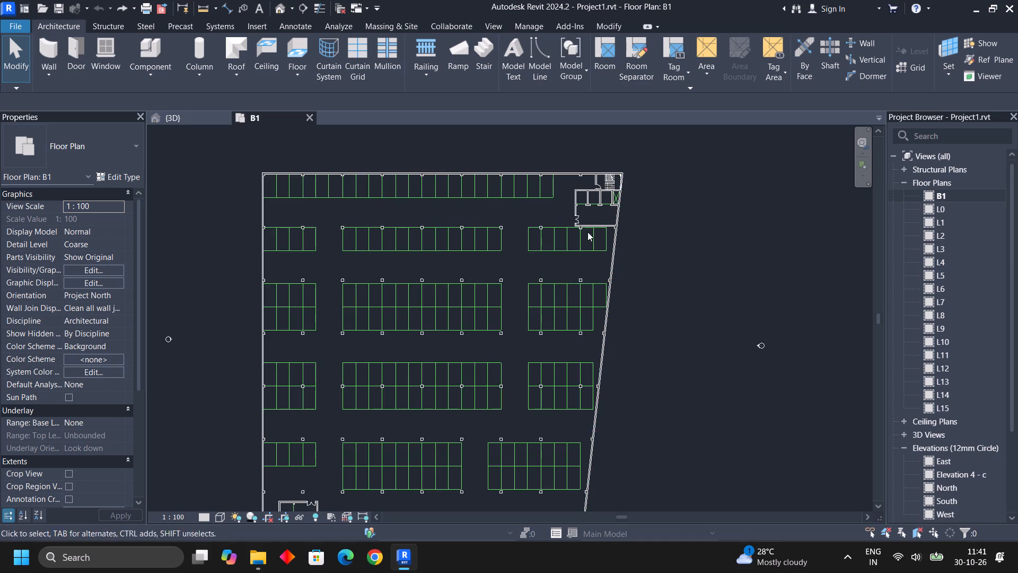
{"action": "left_click", "coordinate": [313, 244]}
{"action": "right_click", "coordinate": [313, 244]}
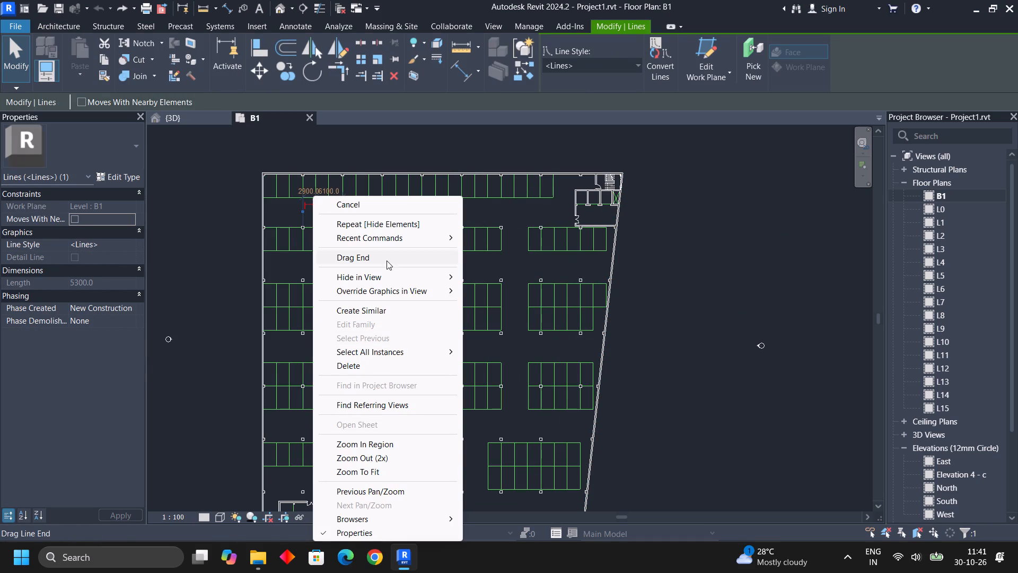
{"action": "left_click", "coordinate": [359, 353]}
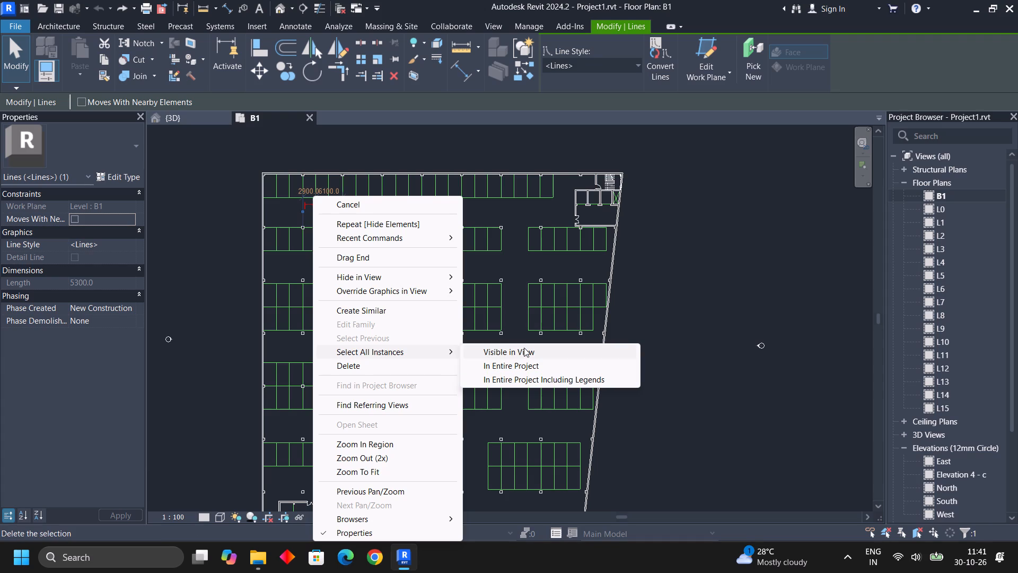
{"action": "left_click", "coordinate": [524, 348]}
{"action": "scroll", "coordinate": [463, 220], "scroll_direction": "down", "scroll_amount": 2}
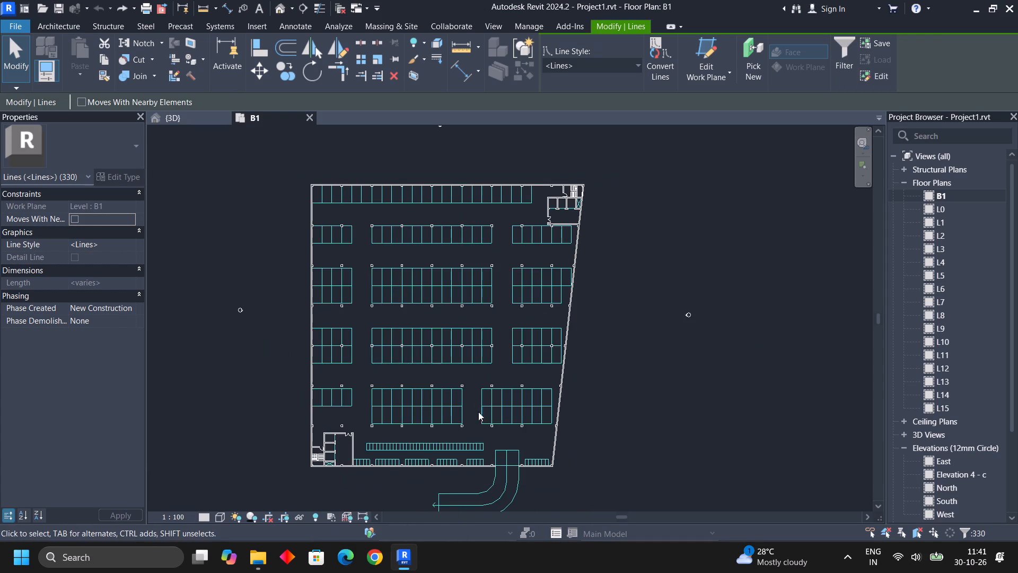
{"action": "scroll", "coordinate": [590, 177], "scroll_direction": "up", "scroll_amount": 8}
Reselect all line instances visible in the B1 plan, starting from the upper wall's line, and hide those elements in the 3D view.
{"action": "left_click", "coordinate": [510, 184]}
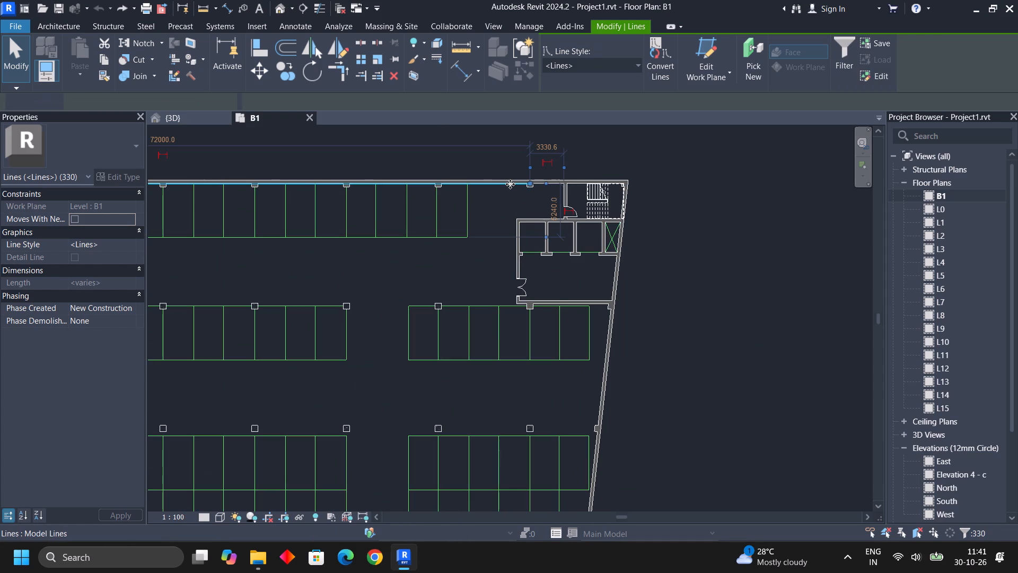
{"action": "right_click", "coordinate": [510, 184]}
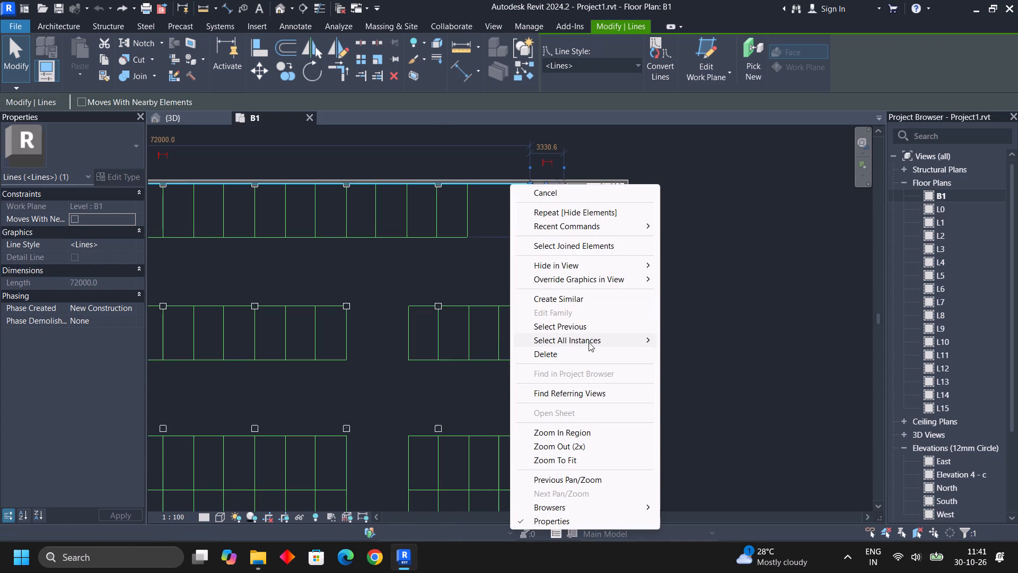
{"action": "left_click", "coordinate": [589, 342]}
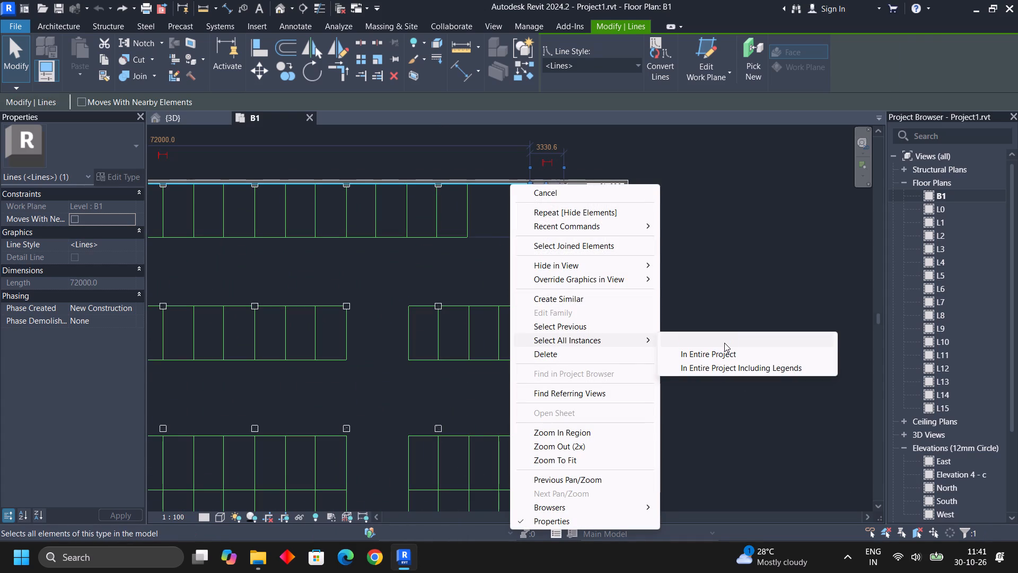
{"action": "left_click", "coordinate": [724, 343]}
{"action": "scroll", "coordinate": [704, 262], "scroll_direction": "down", "scroll_amount": 3}
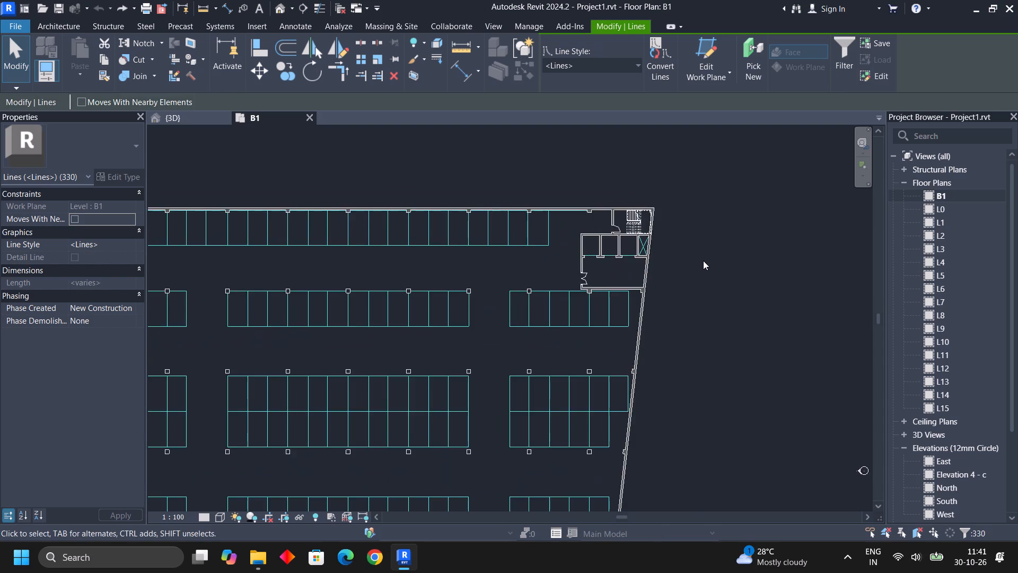
{"action": "scroll", "coordinate": [703, 261], "scroll_direction": "down", "scroll_amount": 3}
{"action": "scroll", "coordinate": [613, 267], "scroll_direction": "down", "scroll_amount": 3}
{"action": "right_click", "coordinate": [595, 328]}
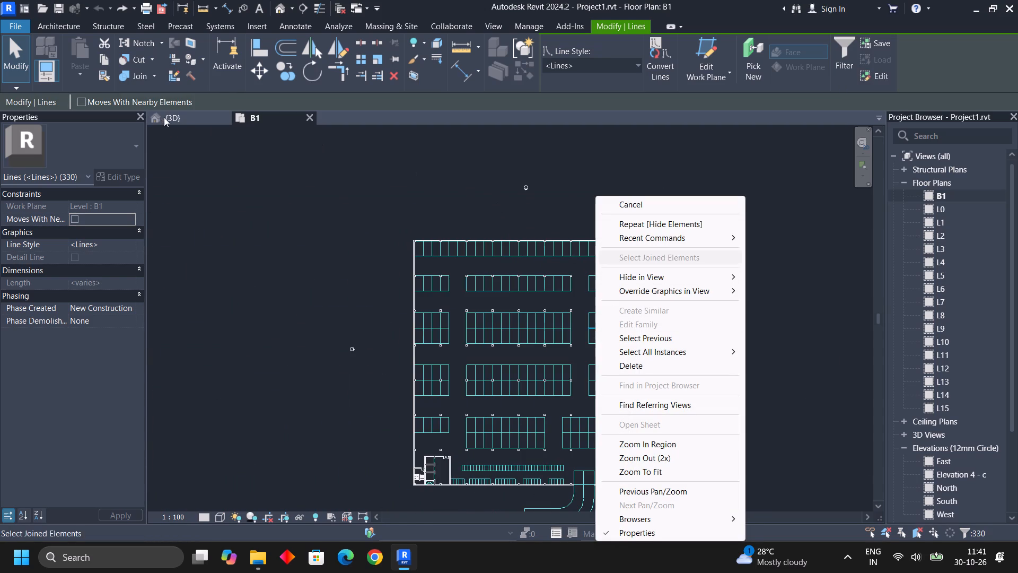
{"action": "left_click", "coordinate": [181, 120]}
{"action": "right_click", "coordinate": [688, 439]}
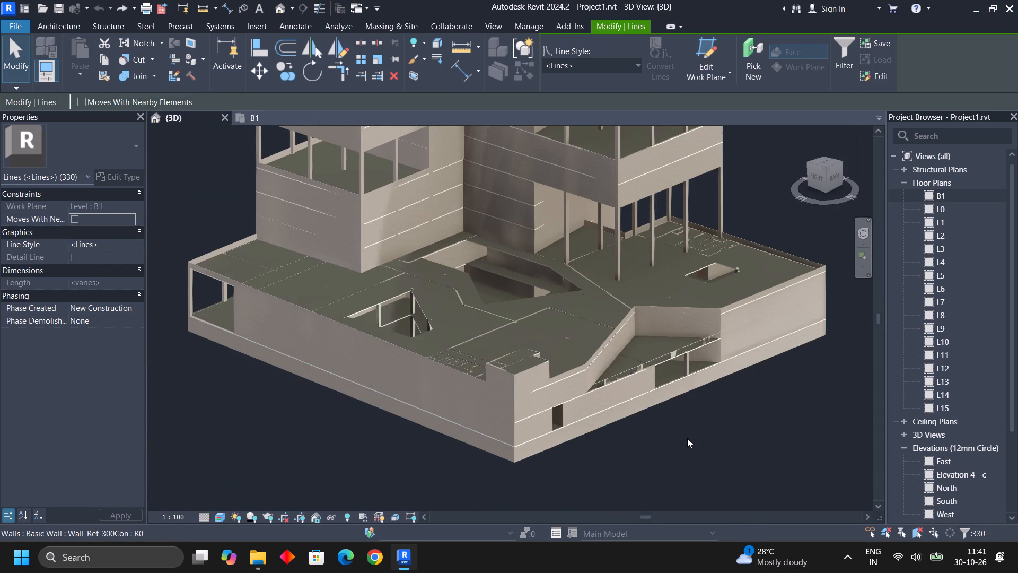
{"action": "left_click", "coordinate": [773, 138]}
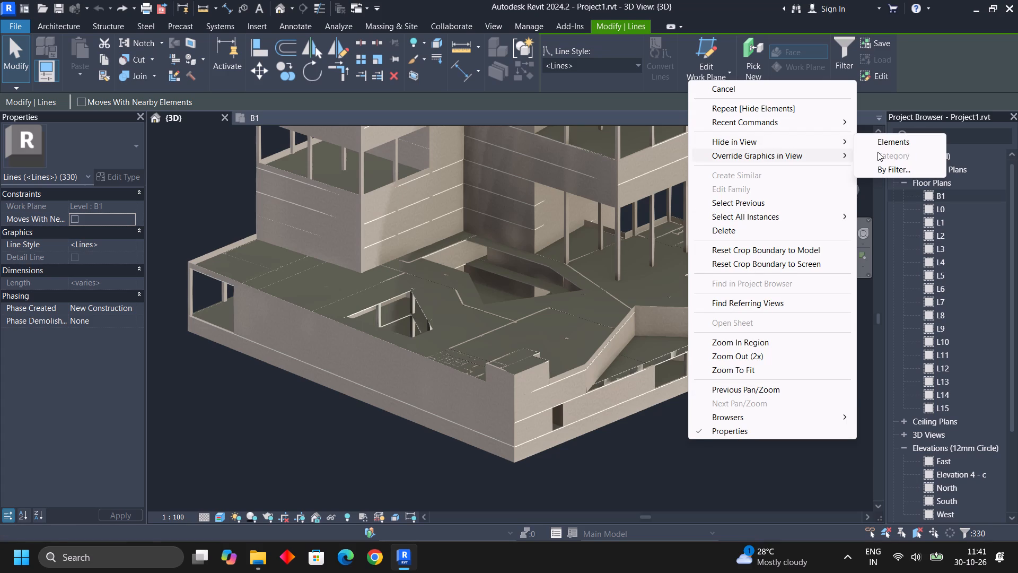
{"action": "left_click", "coordinate": [909, 143]}
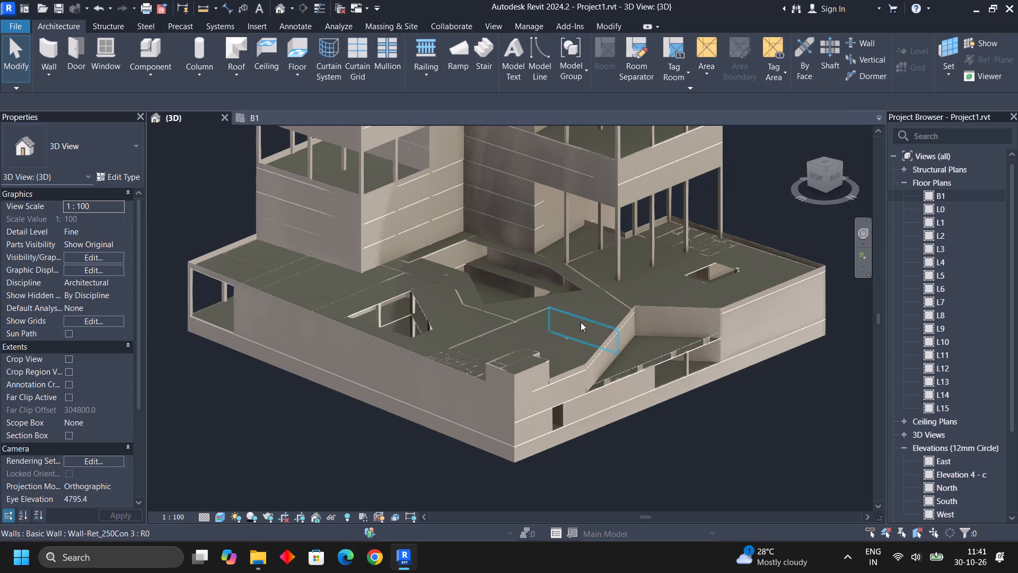
Select all instances of the Wall-Ret_300Con perimeter wall visible in the B1 floor plan and hide those elements in the 3D view.
{"action": "left_click", "coordinate": [269, 123]}
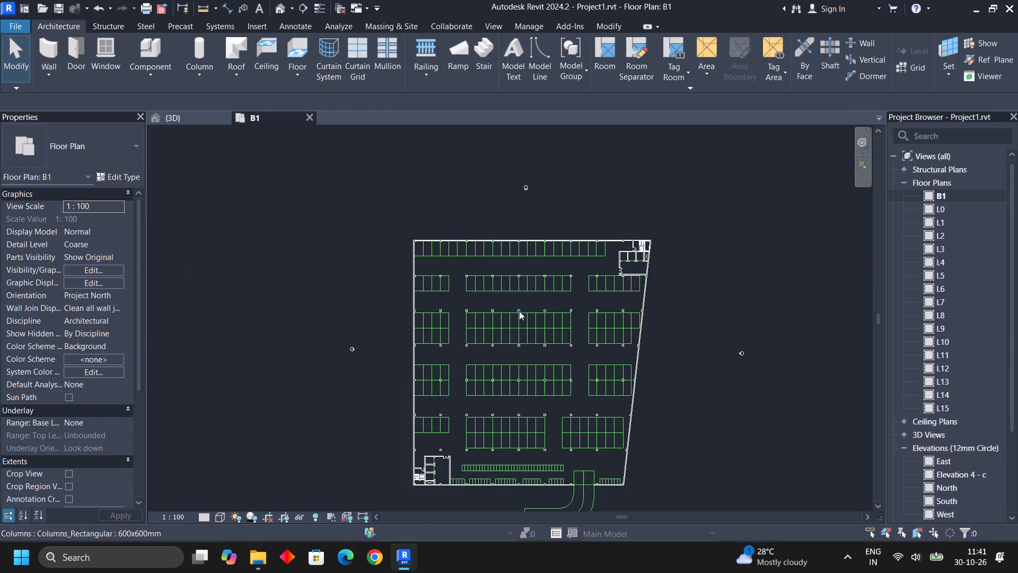
{"action": "left_click", "coordinate": [200, 119]}
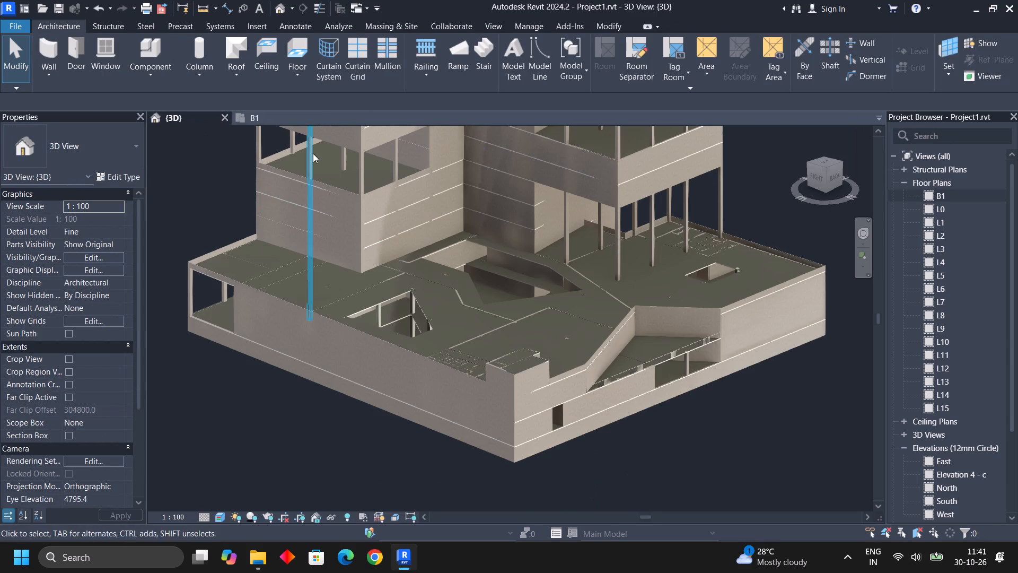
{"action": "left_click", "coordinate": [271, 114]}
{"action": "scroll", "coordinate": [409, 260], "scroll_direction": "up", "scroll_amount": 7}
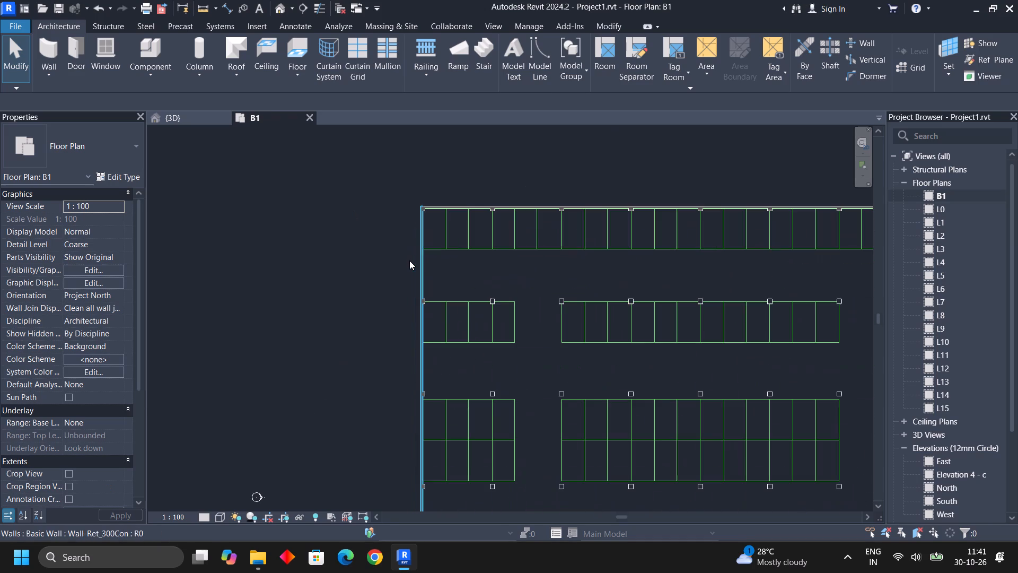
{"action": "left_click", "coordinate": [422, 271]}
{"action": "right_click", "coordinate": [422, 271]}
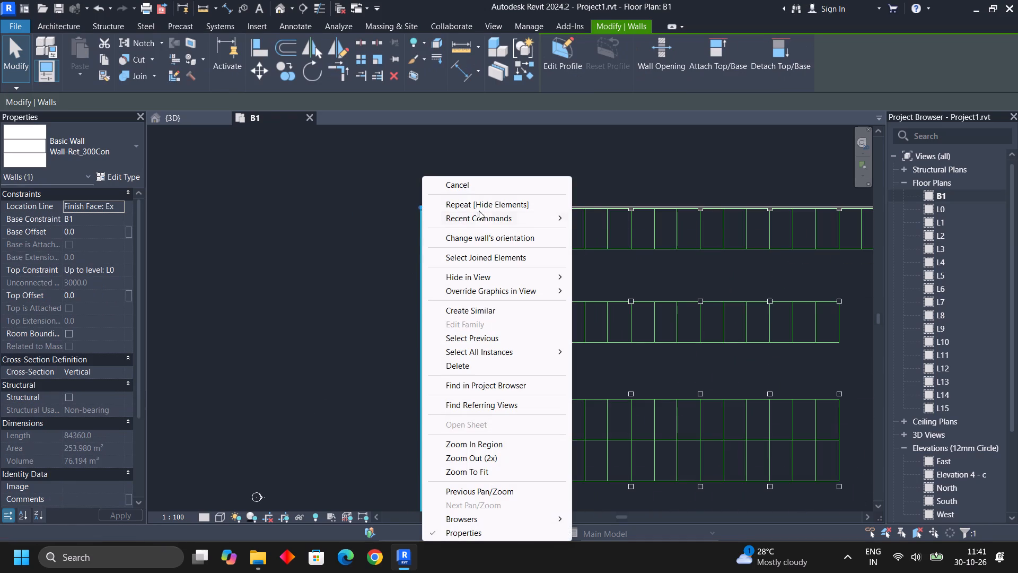
{"action": "left_click", "coordinate": [499, 276]}
{"action": "left_click", "coordinate": [487, 351]}
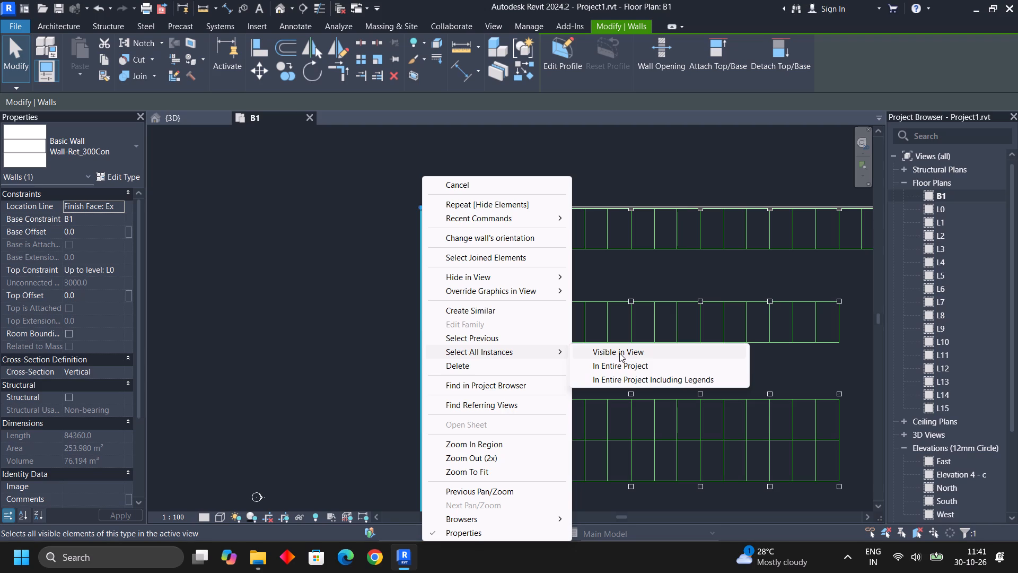
{"action": "left_click", "coordinate": [619, 353]}
{"action": "scroll", "coordinate": [396, 260], "scroll_direction": "down", "scroll_amount": 7}
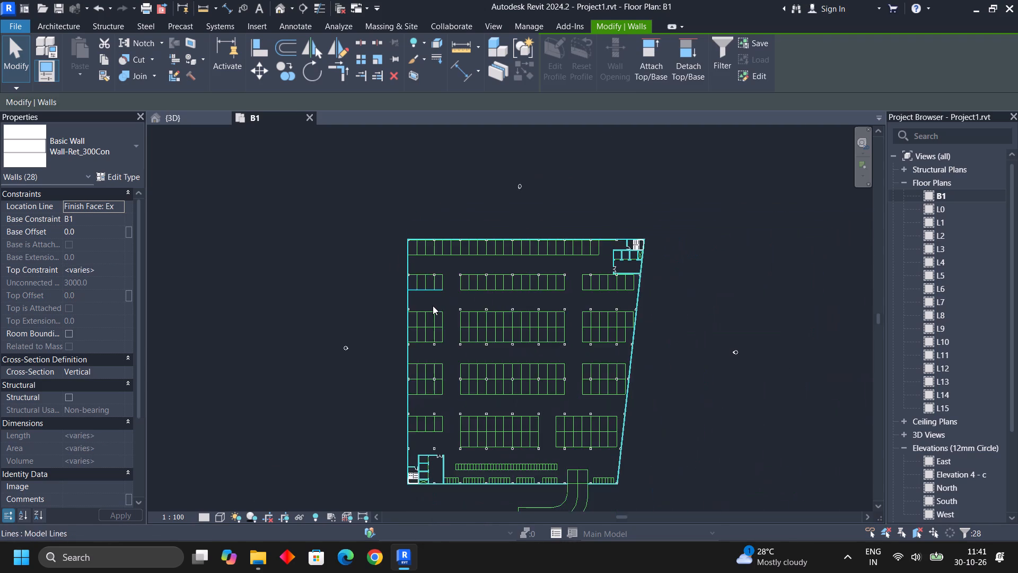
{"action": "scroll", "coordinate": [433, 306], "scroll_direction": "up", "scroll_amount": 2}
{"action": "left_click", "coordinate": [185, 118]}
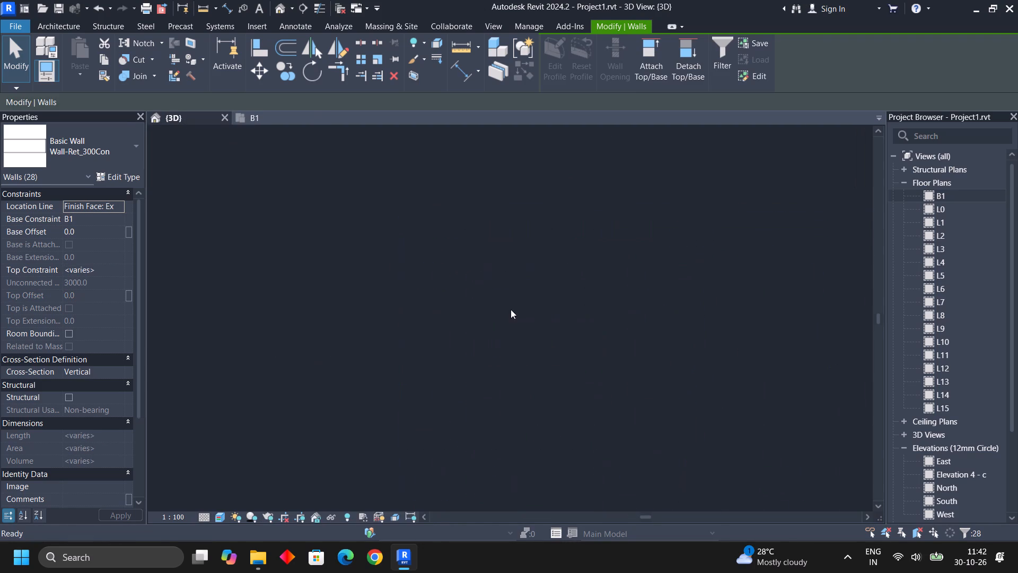
{"action": "right_click", "coordinate": [597, 428]}
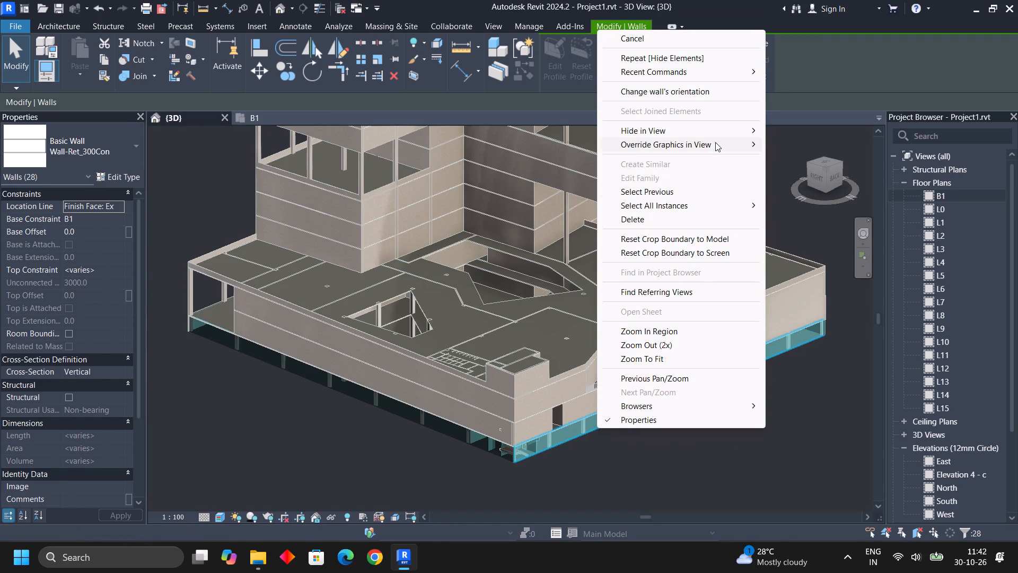
{"action": "left_click", "coordinate": [717, 136]}
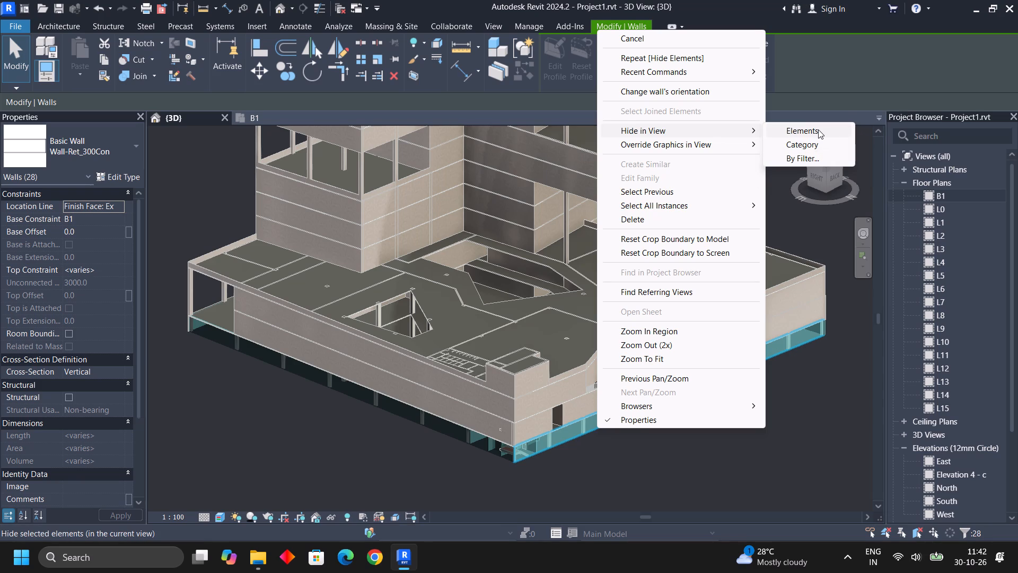
{"action": "left_click", "coordinate": [818, 129]}
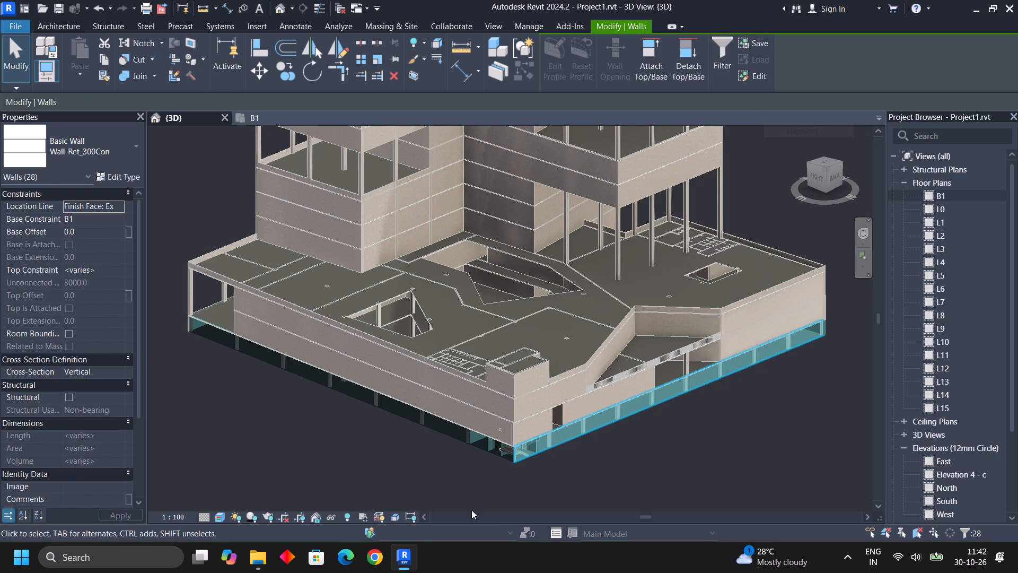
Select the stair and lift core elements at the B1 plan's upper-right corner and hide those elements in the 3D view.
{"action": "scroll", "coordinate": [545, 461], "scroll_direction": "up", "scroll_amount": 4}
{"action": "scroll", "coordinate": [529, 452], "scroll_direction": "down", "scroll_amount": 3}
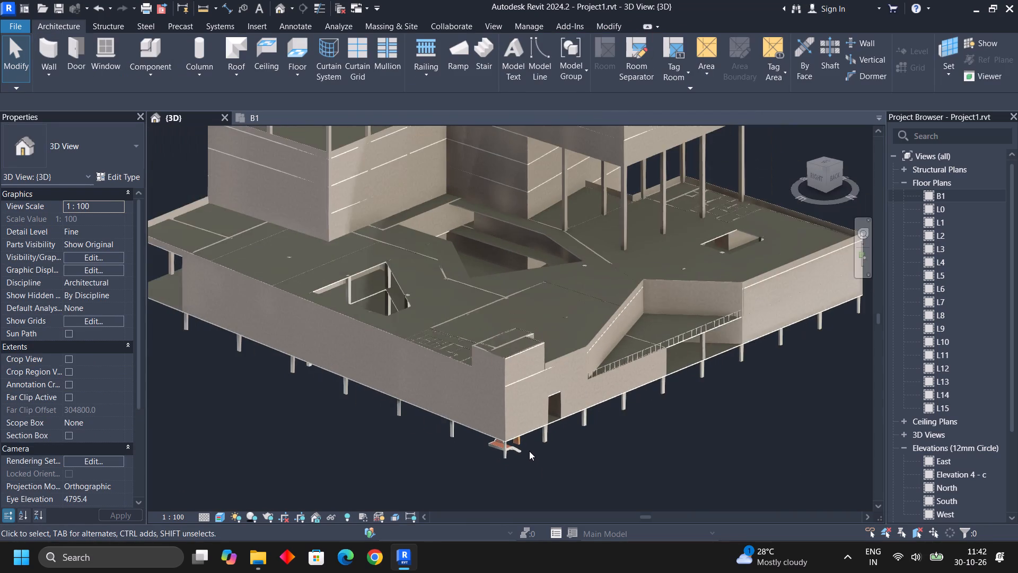
{"action": "scroll", "coordinate": [529, 451], "scroll_direction": "down", "scroll_amount": 2}
{"action": "scroll", "coordinate": [670, 385], "scroll_direction": "up", "scroll_amount": 3}
{"action": "scroll", "coordinate": [671, 386], "scroll_direction": "down", "scroll_amount": 2}
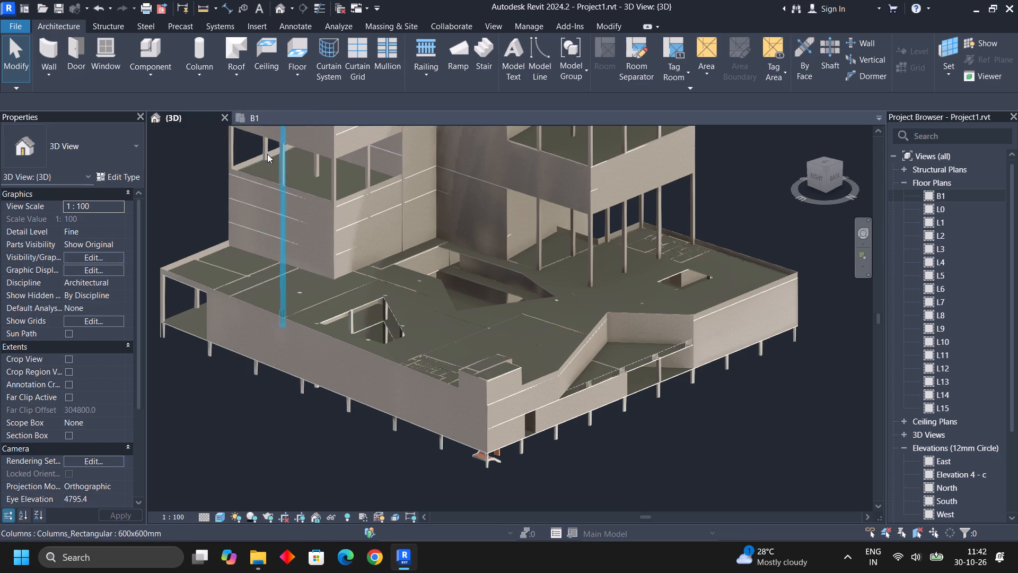
{"action": "scroll", "coordinate": [355, 299], "scroll_direction": "down", "scroll_amount": 1}
{"action": "left_click", "coordinate": [274, 118]}
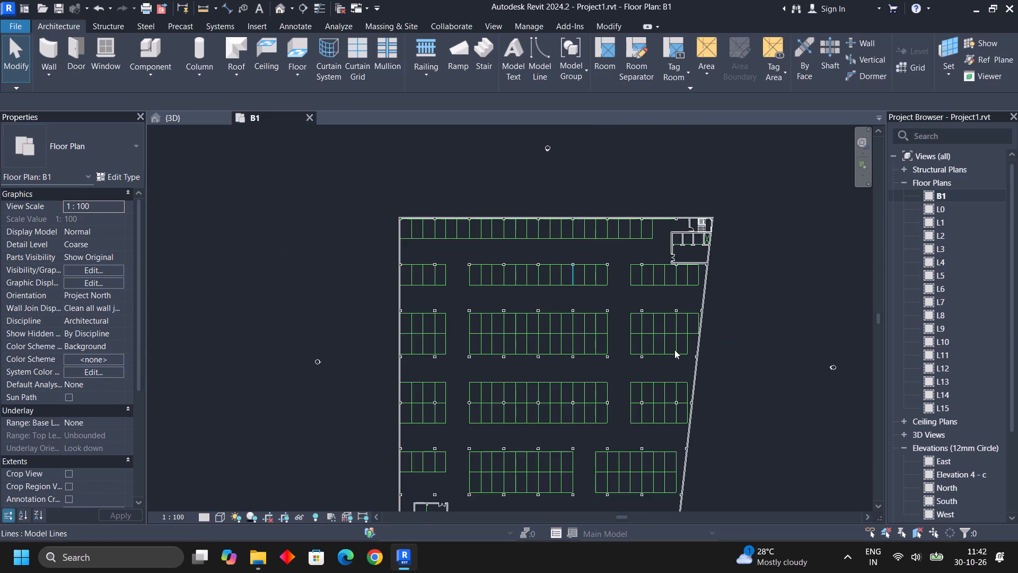
{"action": "scroll", "coordinate": [501, 210], "scroll_direction": "down", "scroll_amount": 3}
{"action": "scroll", "coordinate": [603, 388], "scroll_direction": "up", "scroll_amount": 3}
{"action": "scroll", "coordinate": [562, 400], "scroll_direction": "down", "scroll_amount": 2}
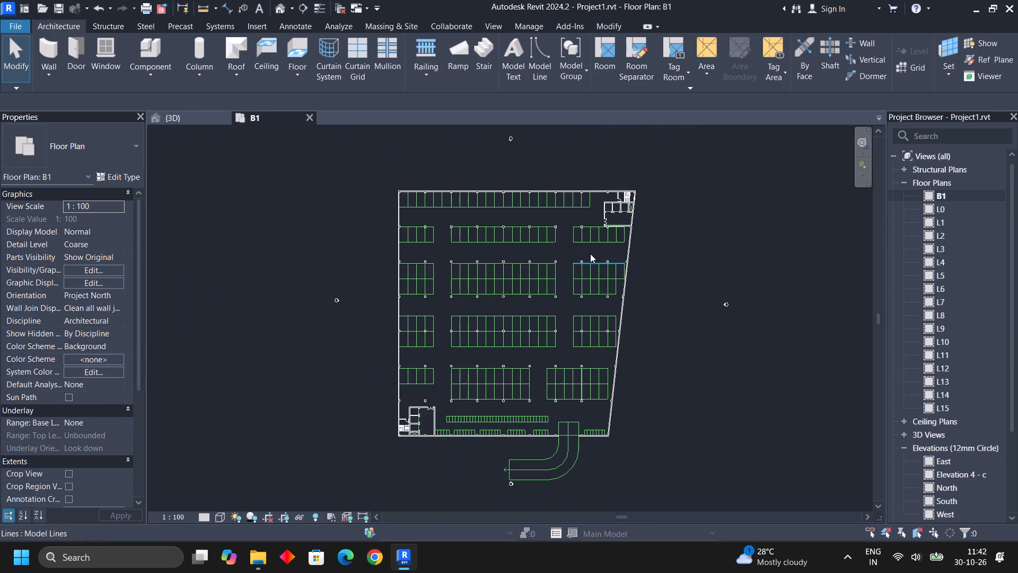
{"action": "scroll", "coordinate": [630, 193], "scroll_direction": "up", "scroll_amount": 14}
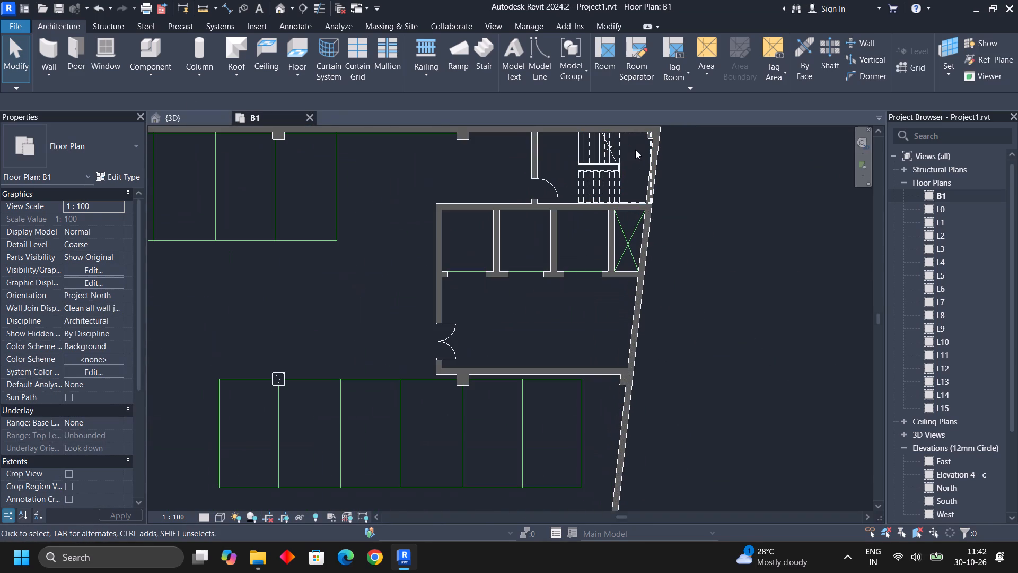
{"action": "left_click_drag", "start_coordinate": [635, 150], "coordinate": [372, 370]}
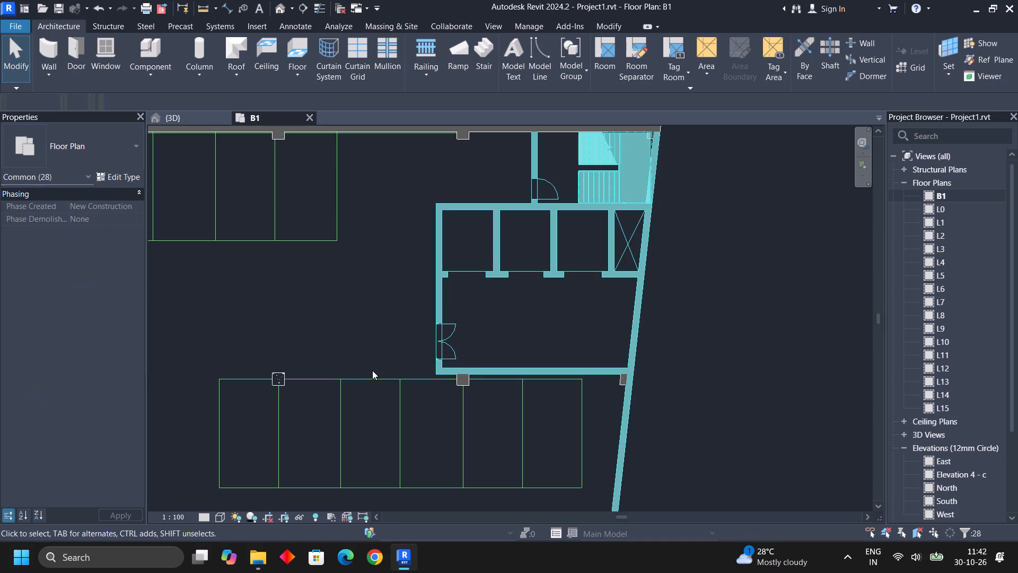
{"action": "scroll", "coordinate": [575, 307], "scroll_direction": "down", "scroll_amount": 2}
{"action": "scroll", "coordinate": [662, 140], "scroll_direction": "up", "scroll_amount": 13}
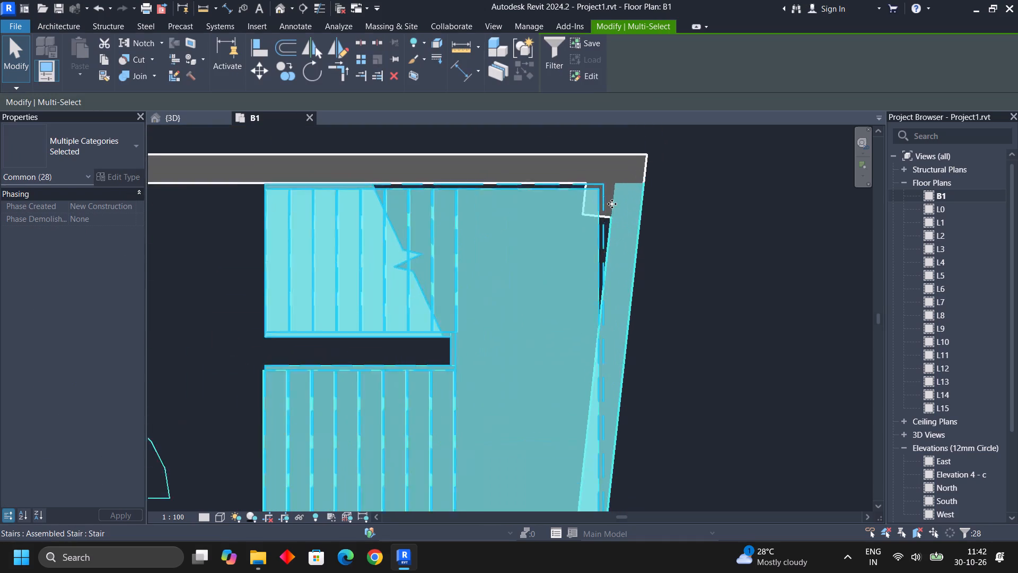
{"action": "scroll", "coordinate": [612, 204], "scroll_direction": "up", "scroll_amount": 2}
{"action": "scroll", "coordinate": [612, 204], "scroll_direction": "down", "scroll_amount": 11}
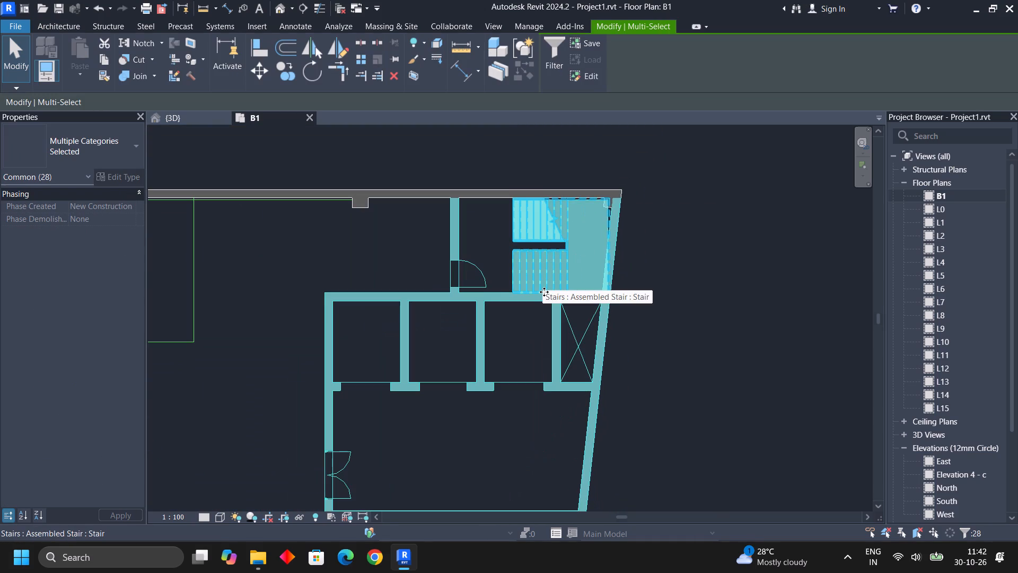
{"action": "right_click", "coordinate": [544, 292]}
{"action": "left_click", "coordinate": [200, 121]}
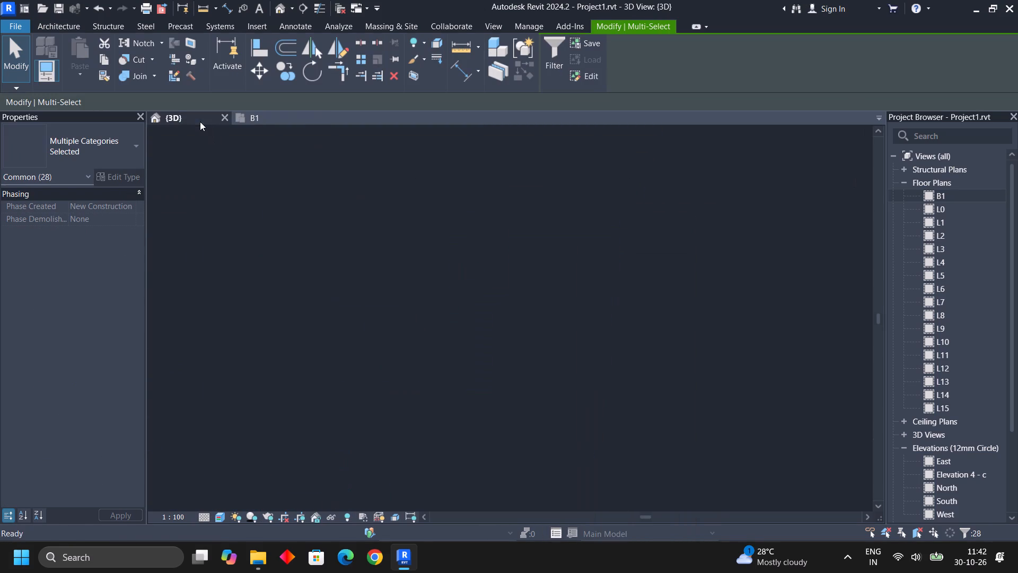
{"action": "right_click", "coordinate": [468, 442]}
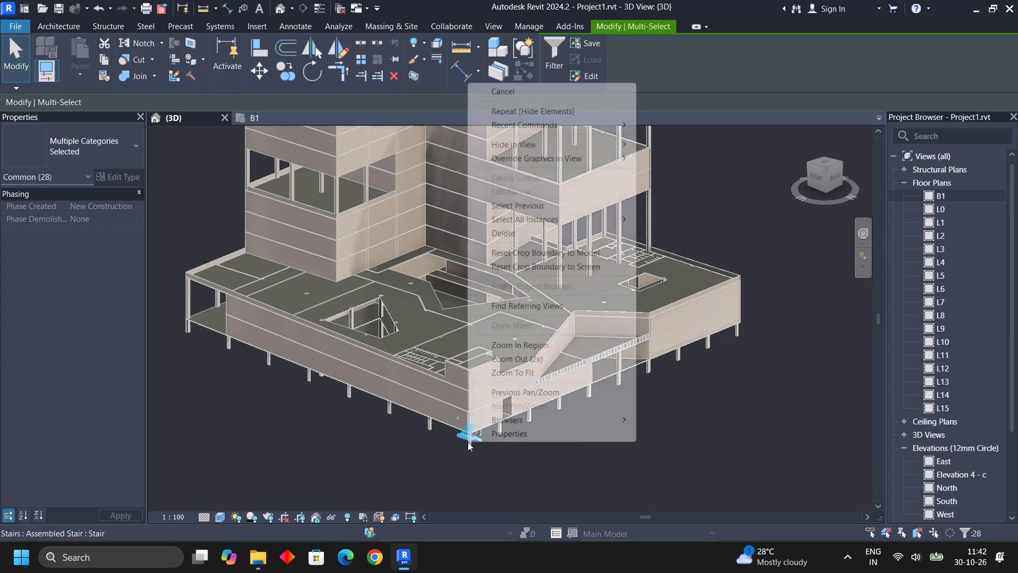
{"action": "left_click", "coordinate": [568, 143]}
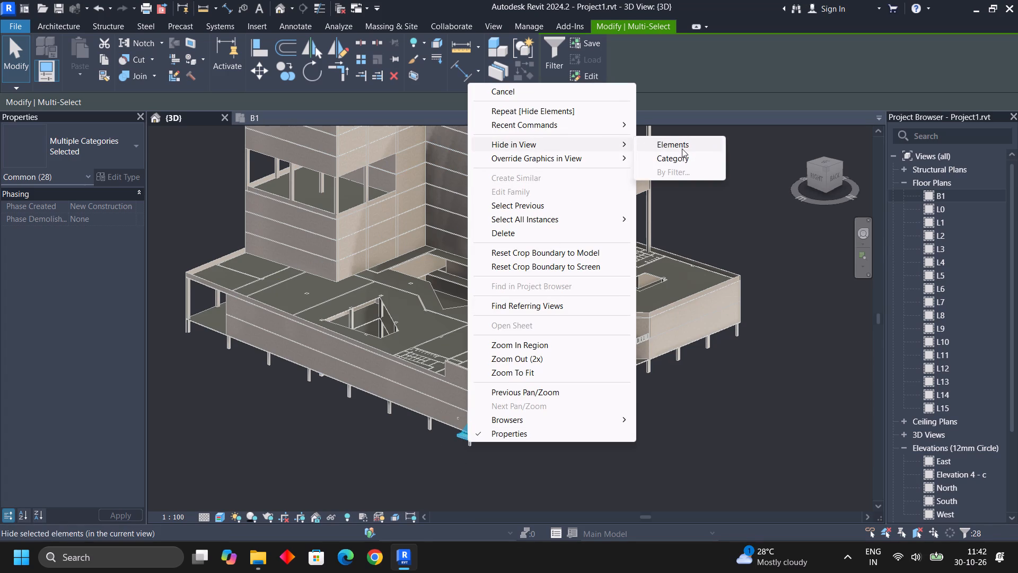
{"action": "left_click", "coordinate": [683, 144]}
Examine the leftover frame posts under the building corner in the 3D view and check the stair core in the B1 plan.
{"action": "scroll", "coordinate": [511, 458], "scroll_direction": "up", "scroll_amount": 9}
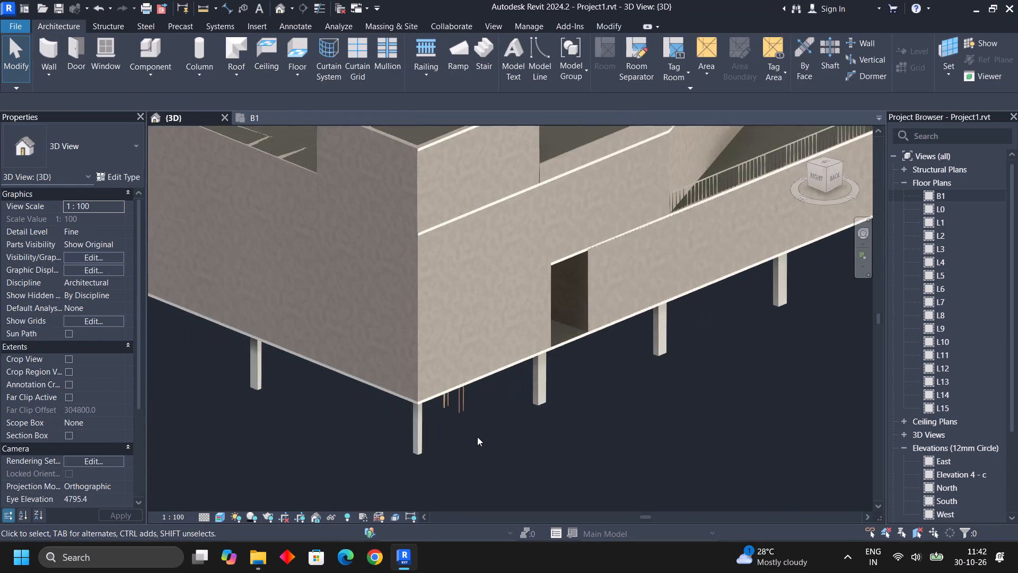
{"action": "scroll", "coordinate": [477, 437], "scroll_direction": "up", "scroll_amount": 9}
{"action": "left_click", "coordinate": [469, 386]}
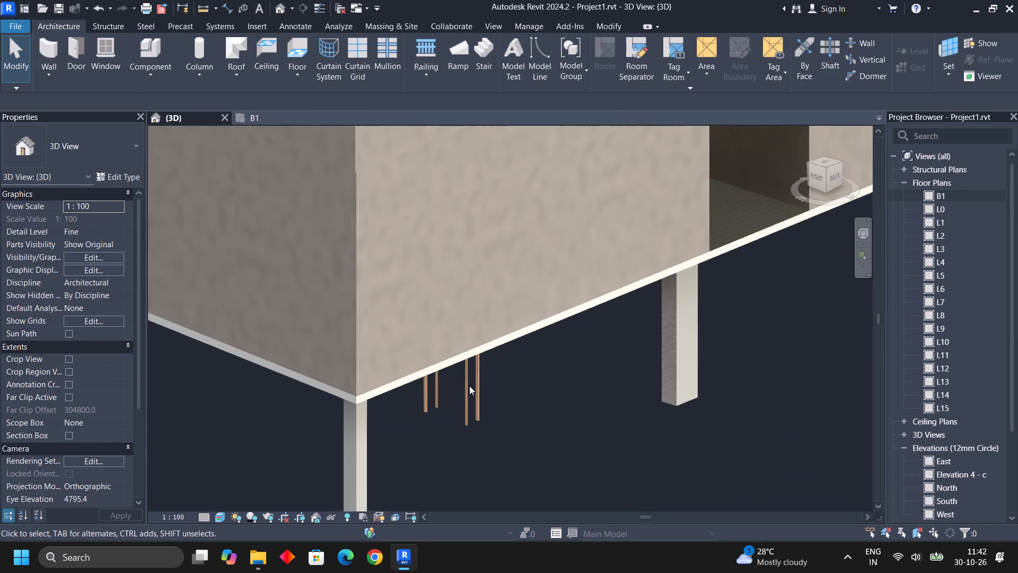
{"action": "left_click", "coordinate": [467, 384]}
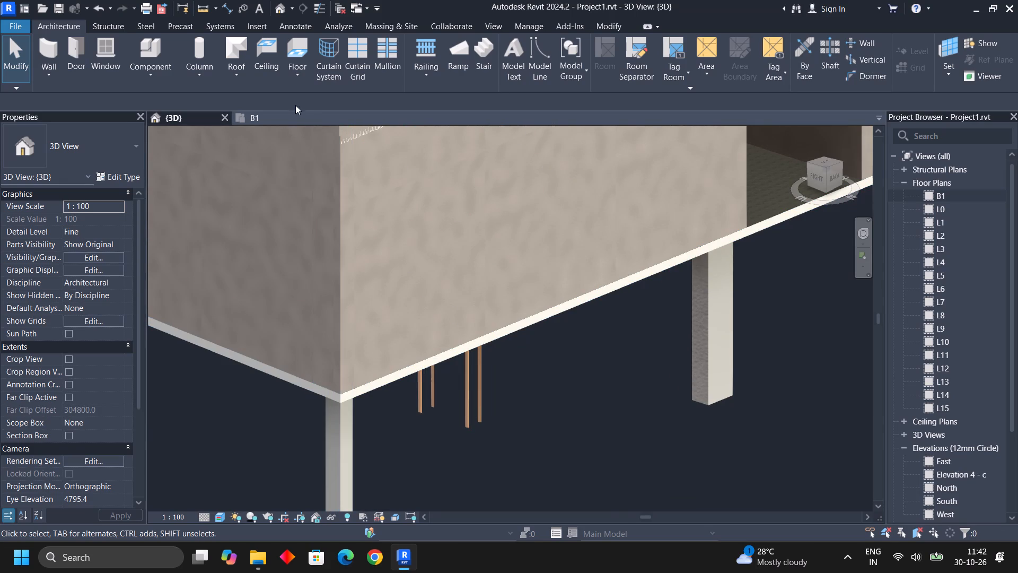
{"action": "left_click", "coordinate": [268, 117]}
{"action": "scroll", "coordinate": [538, 231], "scroll_direction": "up", "scroll_amount": 2}
{"action": "scroll", "coordinate": [555, 252], "scroll_direction": "down", "scroll_amount": 6}
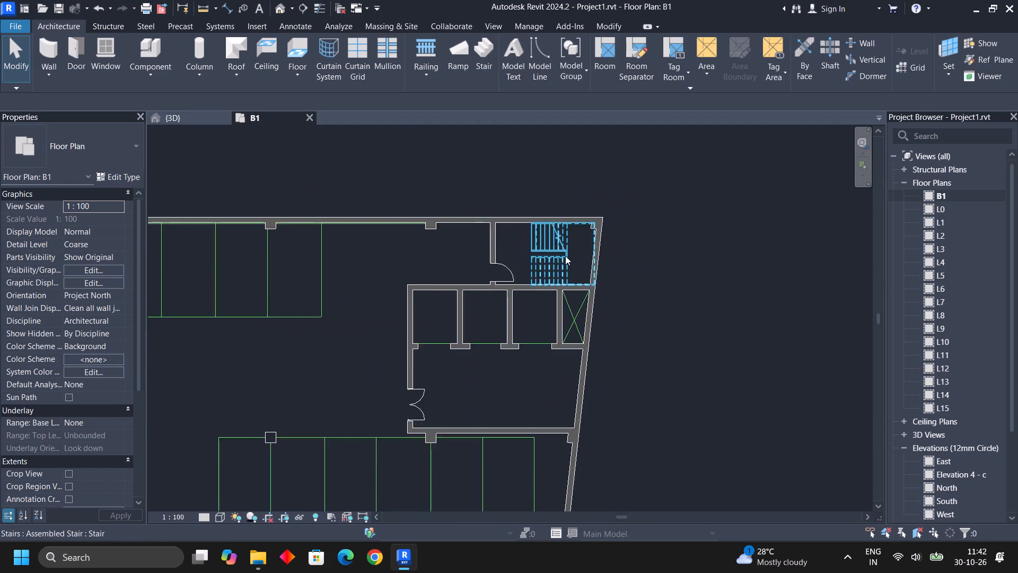
{"action": "scroll", "coordinate": [565, 256], "scroll_direction": "down", "scroll_amount": 3}
{"action": "left_click", "coordinate": [165, 123]}
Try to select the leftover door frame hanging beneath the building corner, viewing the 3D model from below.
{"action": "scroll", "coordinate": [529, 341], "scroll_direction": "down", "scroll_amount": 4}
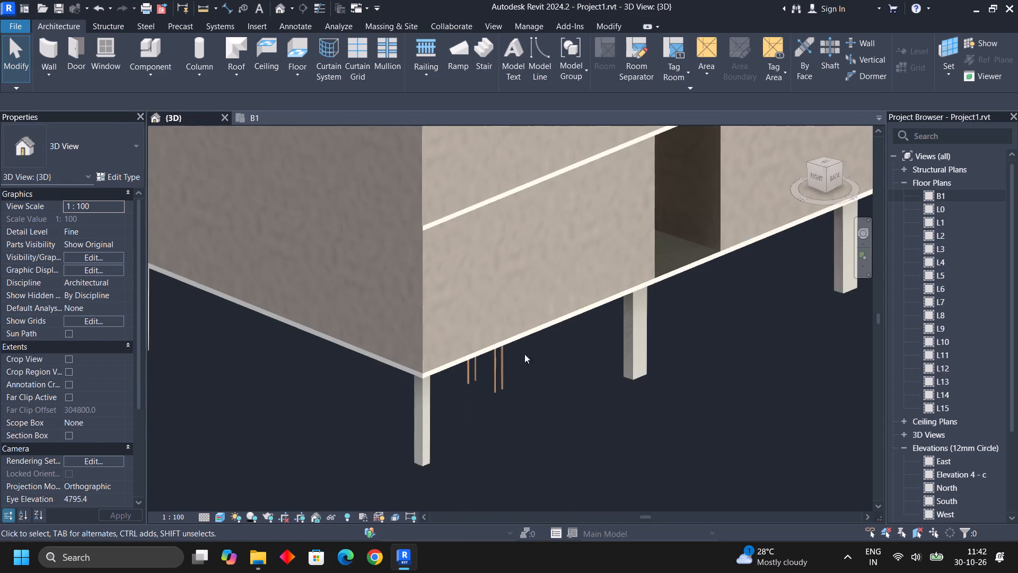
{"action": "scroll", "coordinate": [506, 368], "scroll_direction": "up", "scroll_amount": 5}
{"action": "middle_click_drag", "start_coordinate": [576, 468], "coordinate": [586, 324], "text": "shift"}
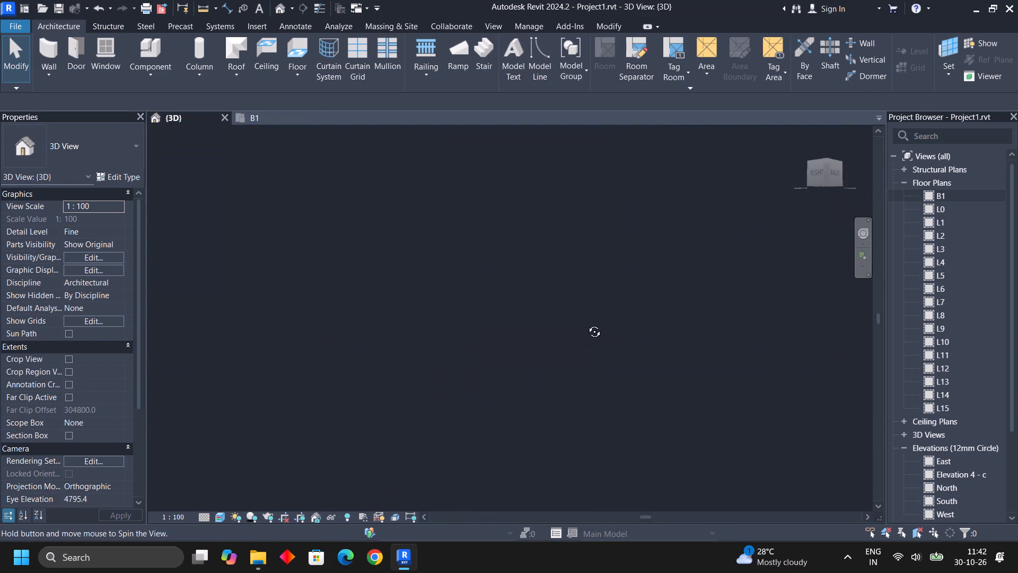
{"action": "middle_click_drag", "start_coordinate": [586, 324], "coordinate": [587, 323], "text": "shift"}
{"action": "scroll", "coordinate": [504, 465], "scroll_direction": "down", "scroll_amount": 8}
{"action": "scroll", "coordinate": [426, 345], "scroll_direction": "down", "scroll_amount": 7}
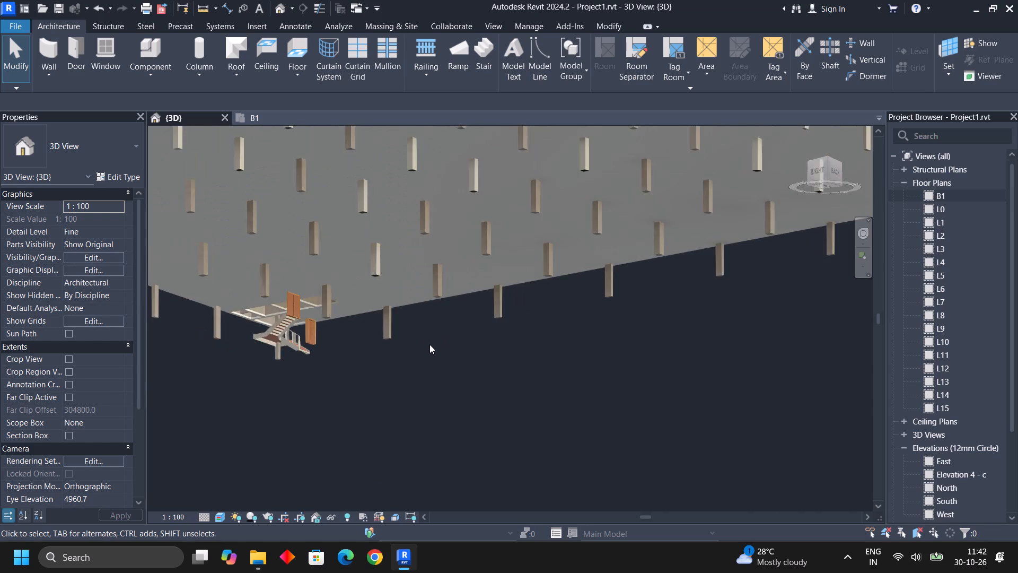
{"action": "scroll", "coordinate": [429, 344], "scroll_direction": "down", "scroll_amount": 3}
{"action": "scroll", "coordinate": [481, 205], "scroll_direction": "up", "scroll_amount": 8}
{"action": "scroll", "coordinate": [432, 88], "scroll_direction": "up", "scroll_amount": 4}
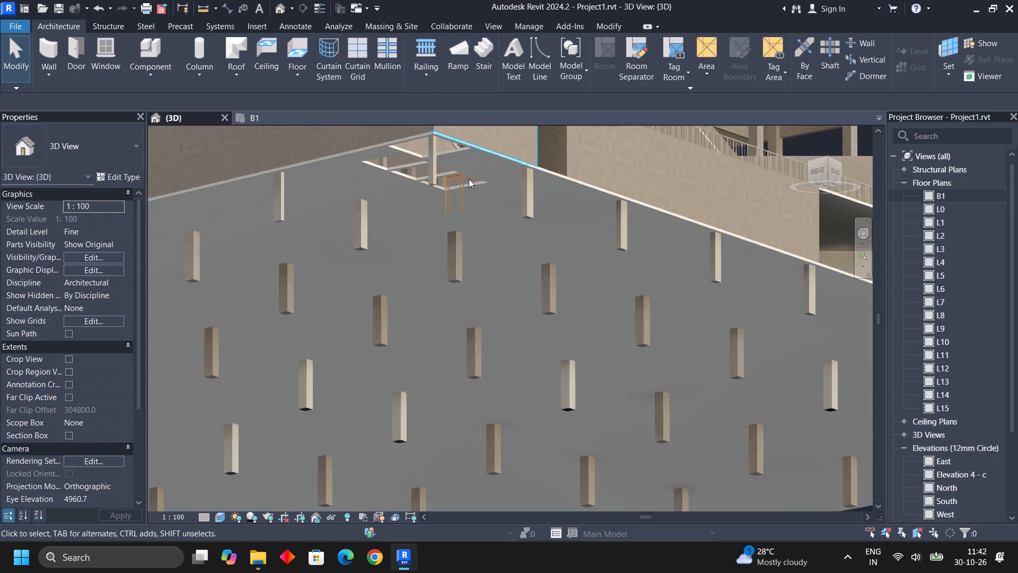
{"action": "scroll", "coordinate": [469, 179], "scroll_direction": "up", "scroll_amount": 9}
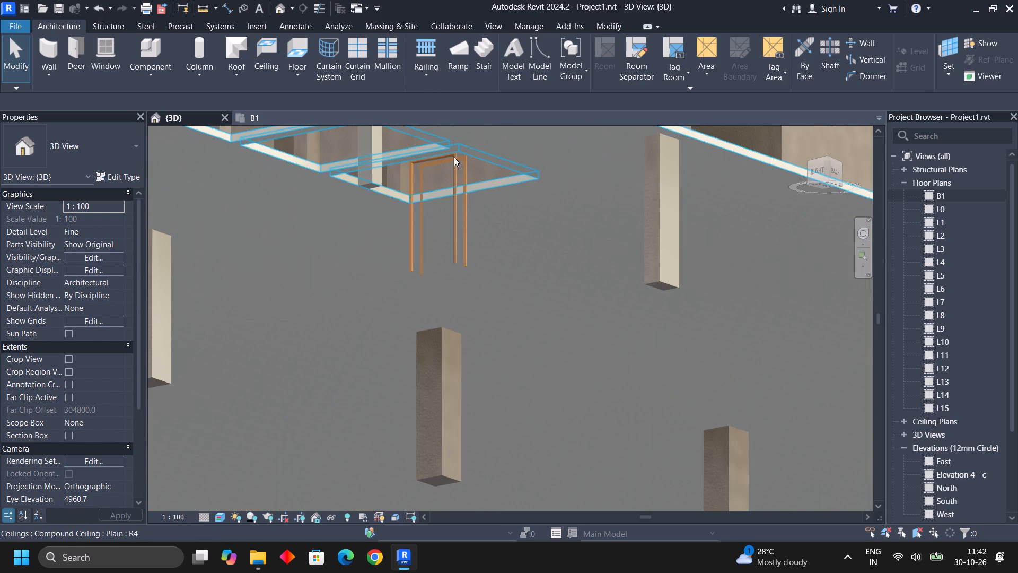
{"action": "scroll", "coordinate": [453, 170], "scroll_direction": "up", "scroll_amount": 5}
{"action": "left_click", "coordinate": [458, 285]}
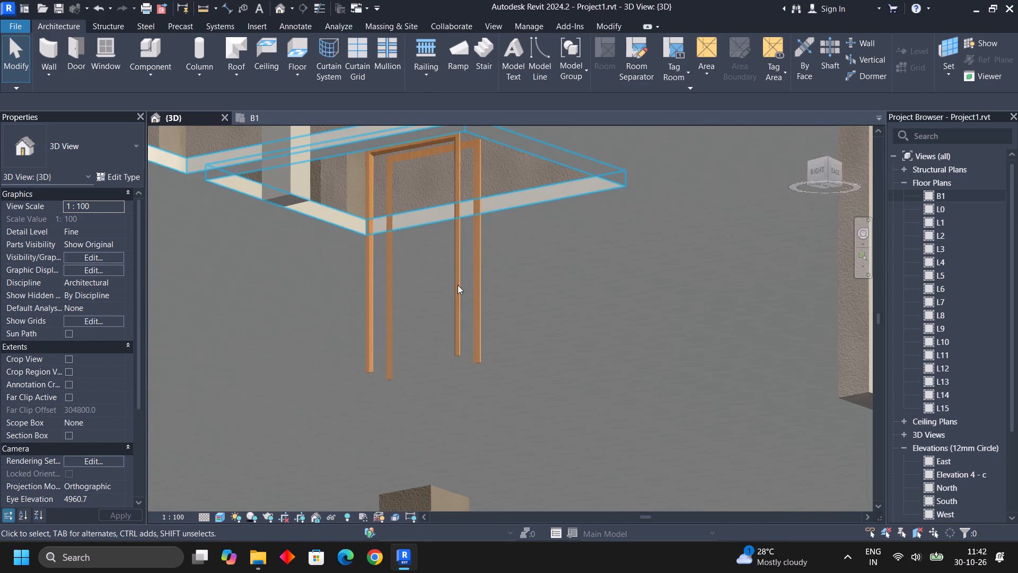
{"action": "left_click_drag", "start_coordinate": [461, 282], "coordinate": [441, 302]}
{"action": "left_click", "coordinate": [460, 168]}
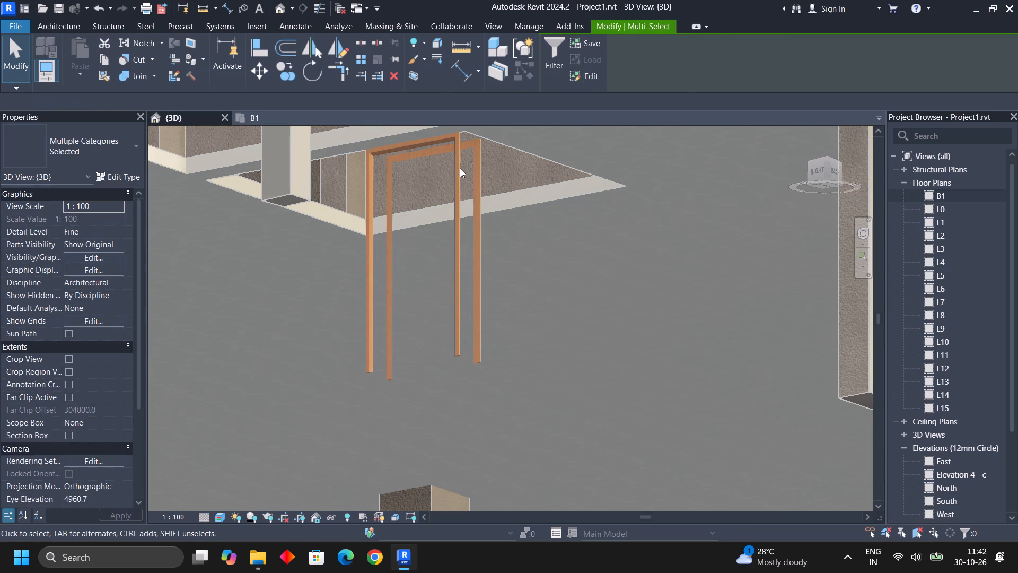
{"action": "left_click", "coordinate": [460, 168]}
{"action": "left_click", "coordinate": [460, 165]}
Examine the building's base, protruding columns and leftover frames from all sides in the 3D view.
{"action": "scroll", "coordinate": [464, 206], "scroll_direction": "down", "scroll_amount": 5}
{"action": "middle_click_drag", "start_coordinate": [532, 225], "coordinate": [476, 361], "text": "shift"}
{"action": "scroll", "coordinate": [476, 361], "scroll_direction": "down", "scroll_amount": 20, "text": "shift"}
{"action": "scroll", "coordinate": [425, 314], "scroll_direction": "up", "scroll_amount": 2}
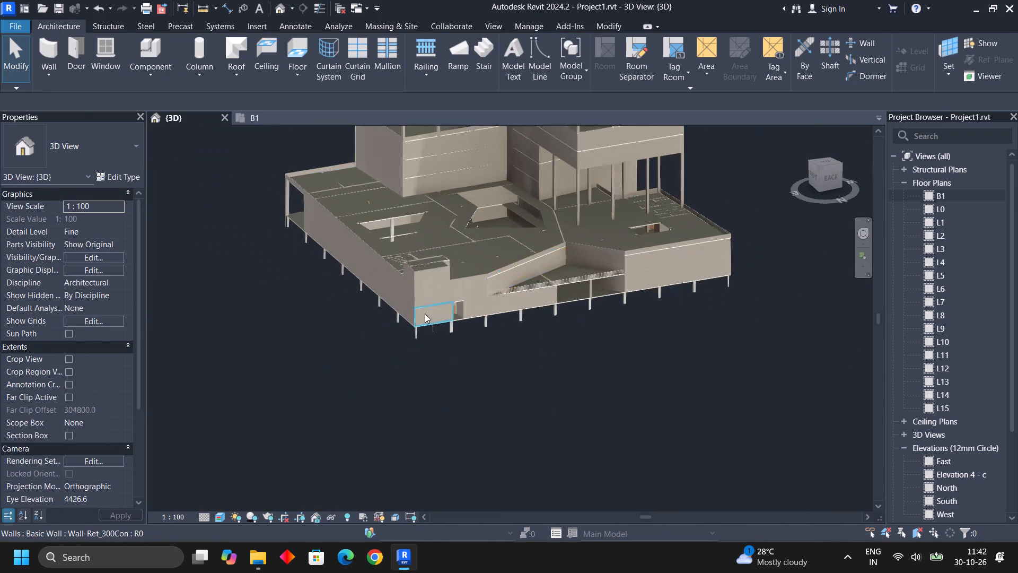
{"action": "scroll", "coordinate": [425, 314], "scroll_direction": "up", "scroll_amount": 4}
{"action": "scroll", "coordinate": [425, 315], "scroll_direction": "down", "scroll_amount": 1}
{"action": "scroll", "coordinate": [440, 342], "scroll_direction": "up", "scroll_amount": 6}
{"action": "scroll", "coordinate": [389, 351], "scroll_direction": "down", "scroll_amount": 4}
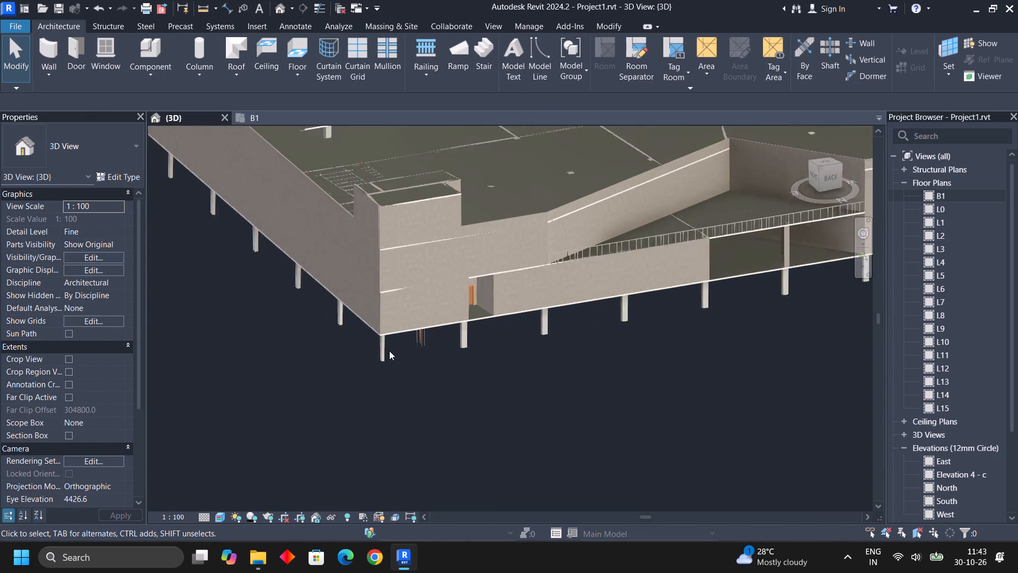
{"action": "scroll", "coordinate": [389, 351], "scroll_direction": "down", "scroll_amount": 6}
{"action": "scroll", "coordinate": [367, 320], "scroll_direction": "up", "scroll_amount": 5}
{"action": "scroll", "coordinate": [412, 282], "scroll_direction": "down", "scroll_amount": 2}
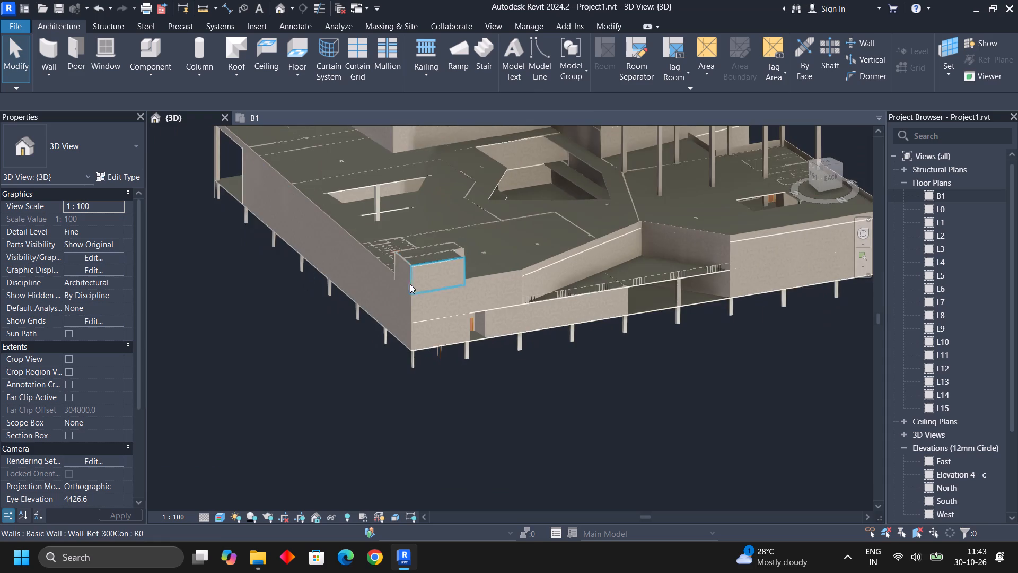
{"action": "scroll", "coordinate": [356, 309], "scroll_direction": "up", "scroll_amount": 2}
{"action": "middle_click_drag", "start_coordinate": [431, 333], "coordinate": [502, 346], "text": "shift"}
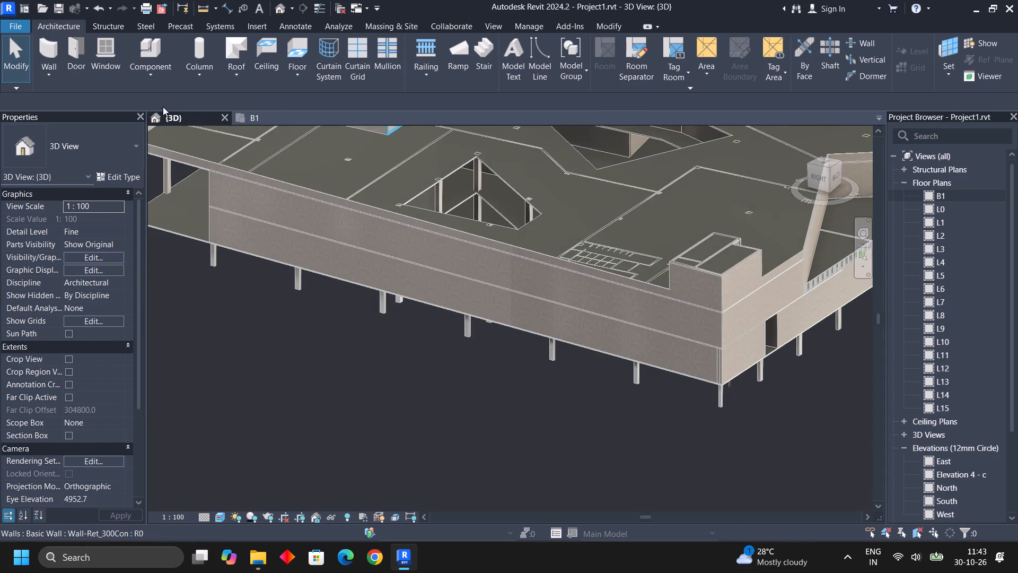
{"action": "scroll", "coordinate": [431, 283], "scroll_direction": "down", "scroll_amount": 4}
{"action": "middle_click_drag", "start_coordinate": [342, 302], "coordinate": [557, 249], "text": "shift"}
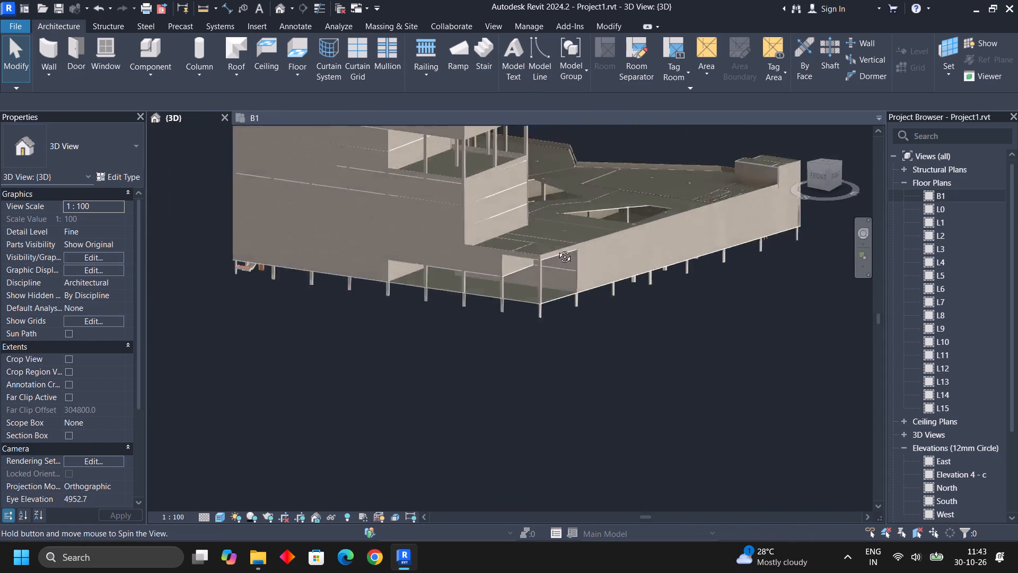
{"action": "middle_click_drag", "start_coordinate": [557, 249], "coordinate": [700, 267], "text": "shift"}
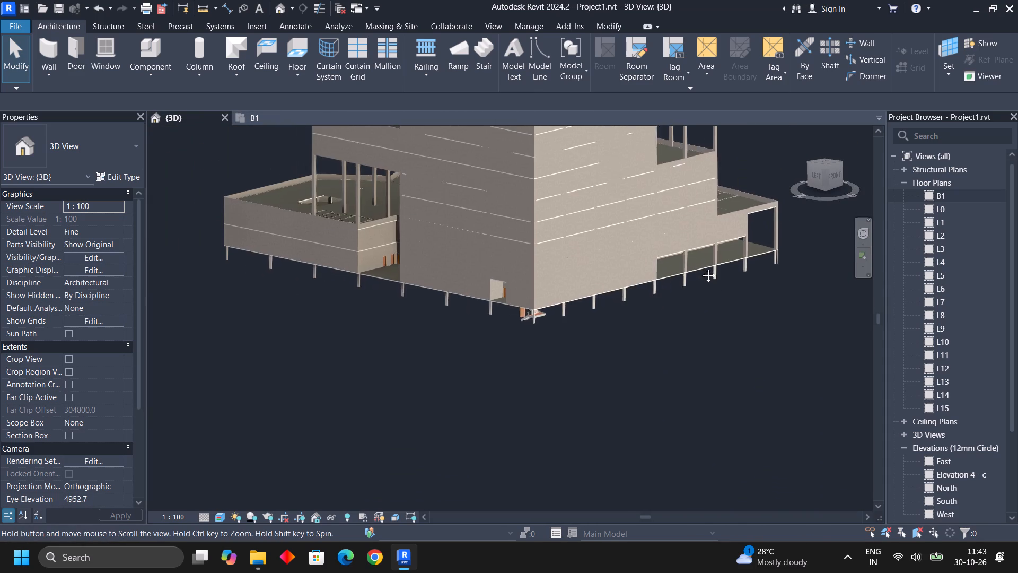
{"action": "middle_click_drag", "start_coordinate": [700, 267], "coordinate": [442, 311], "text": "shift"}
{"action": "scroll", "coordinate": [479, 271], "scroll_direction": "down", "scroll_amount": 3}
{"action": "middle_click_drag", "start_coordinate": [644, 298], "coordinate": [580, 322], "text": "shift"}
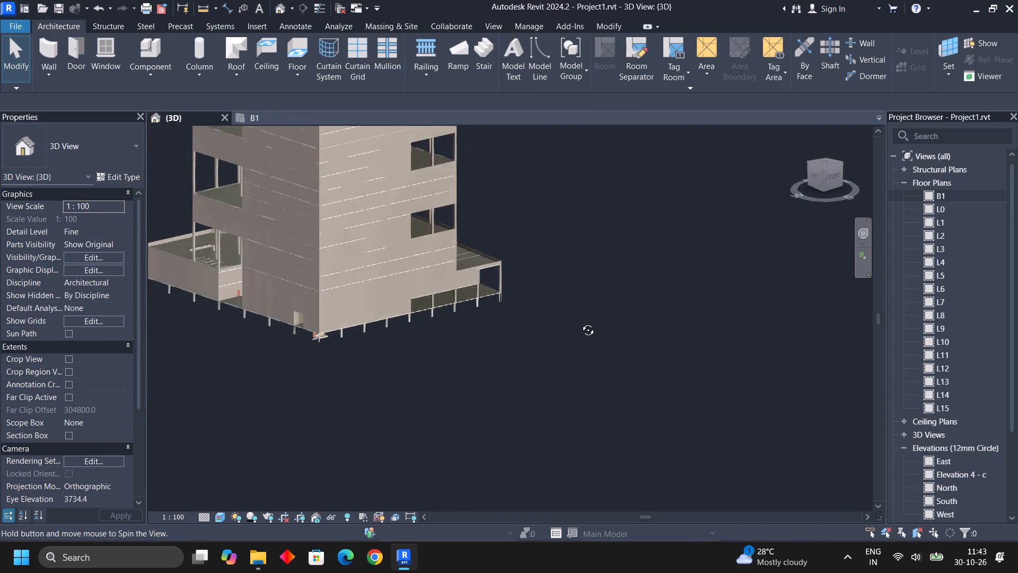
{"action": "middle_click_drag", "start_coordinate": [580, 322], "coordinate": [251, 326], "text": "shift"}
{"action": "scroll", "coordinate": [400, 370], "scroll_direction": "down", "scroll_amount": 3}
{"action": "scroll", "coordinate": [472, 369], "scroll_direction": "down", "scroll_amount": 2}
{"action": "scroll", "coordinate": [340, 260], "scroll_direction": "up", "scroll_amount": 4}
{"action": "scroll", "coordinate": [378, 347], "scroll_direction": "up", "scroll_amount": 1}
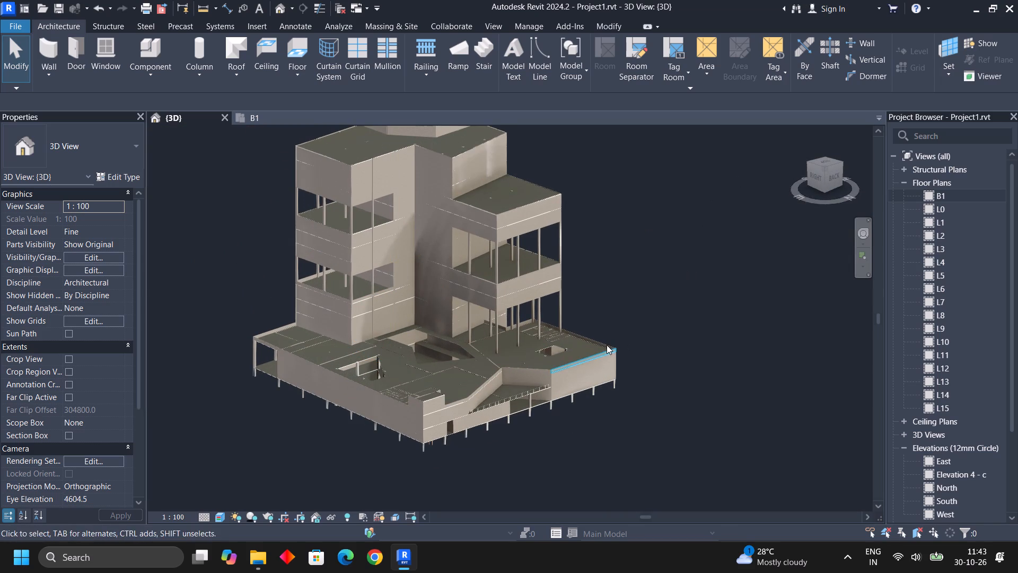
Edit the B1 Compound Ceiling's boundary and move its edge on the building's right side outward about 14,700 mm.
{"action": "scroll", "coordinate": [606, 346], "scroll_direction": "down", "scroll_amount": 2}
{"action": "scroll", "coordinate": [411, 440], "scroll_direction": "up", "scroll_amount": 3}
{"action": "scroll", "coordinate": [259, 336], "scroll_direction": "up", "scroll_amount": 3}
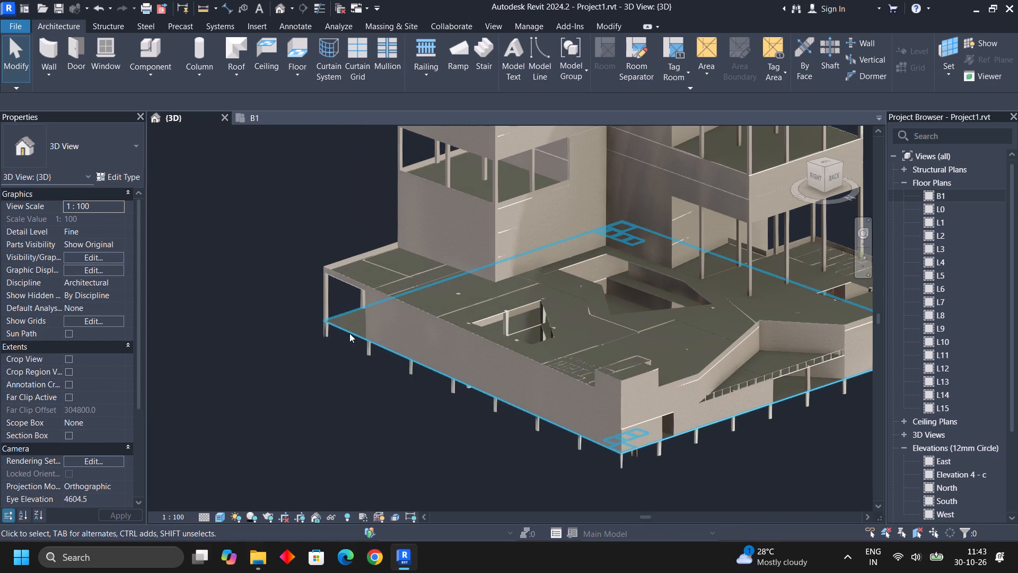
{"action": "left_click", "coordinate": [349, 333]}
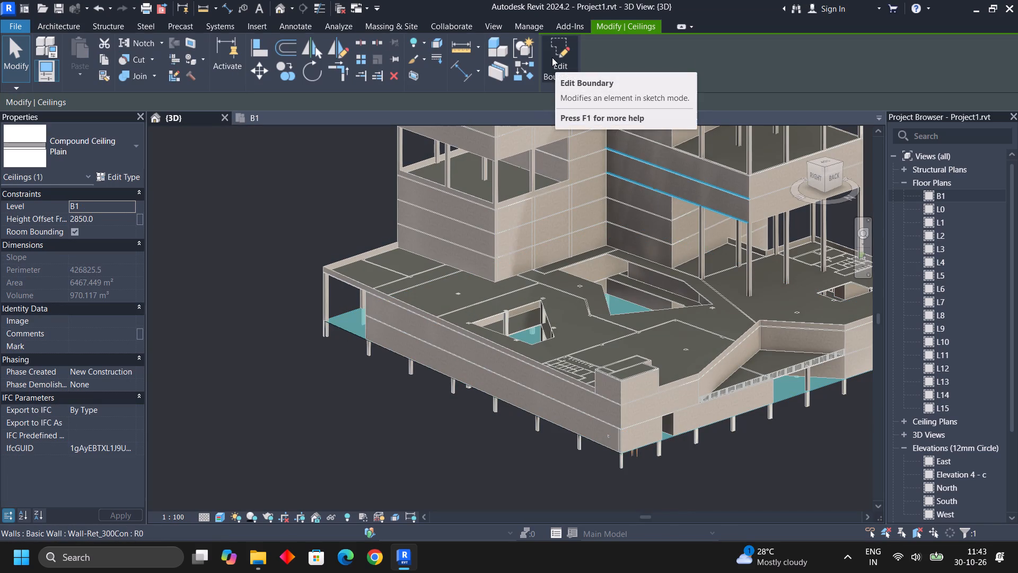
{"action": "left_click", "coordinate": [552, 57]}
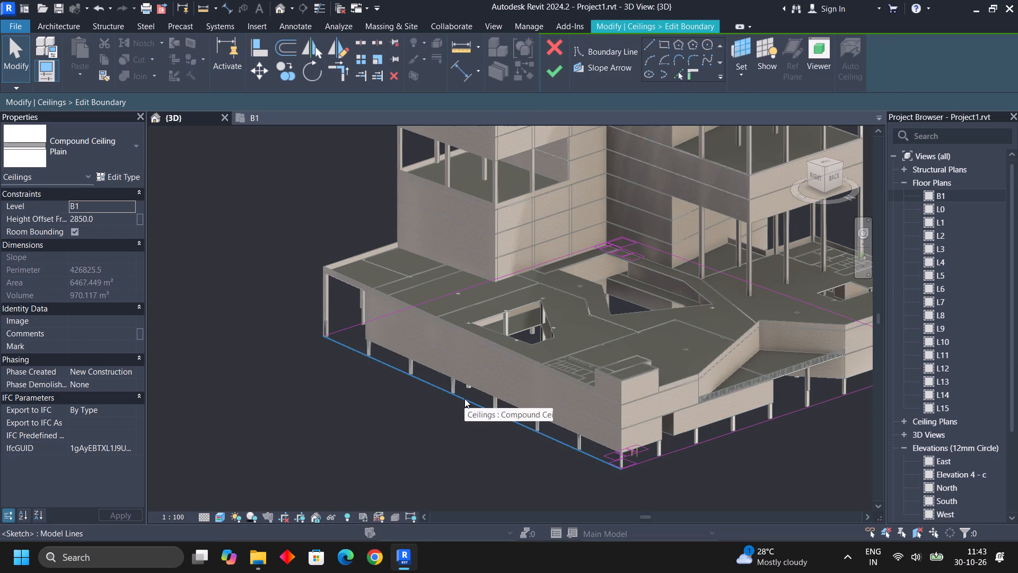
{"action": "left_click_drag", "start_coordinate": [464, 398], "coordinate": [459, 401]}
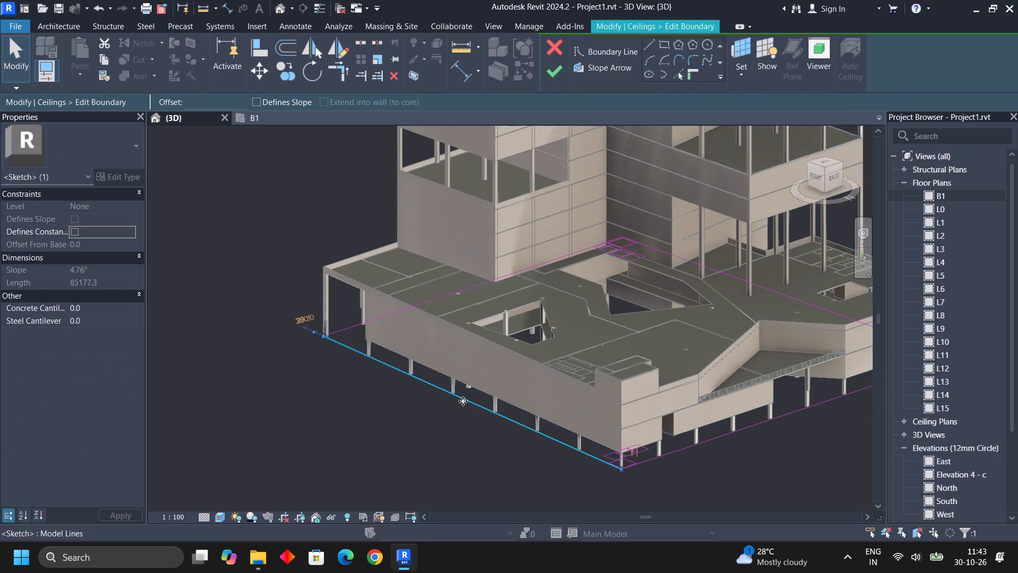
{"action": "left_click_drag", "start_coordinate": [464, 401], "coordinate": [394, 417]}
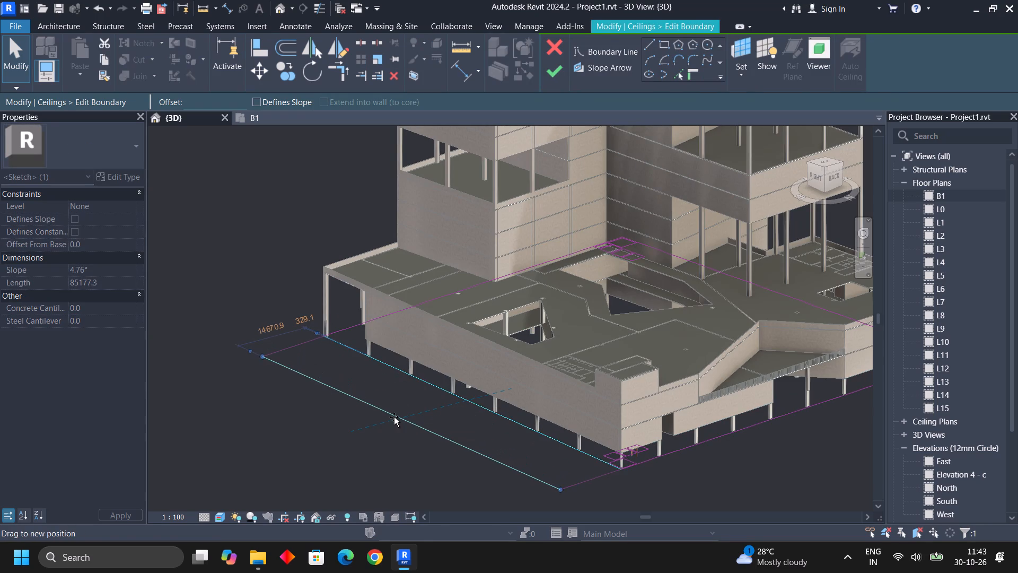
{"action": "scroll", "coordinate": [458, 197], "scroll_direction": "down", "scroll_amount": 4}
{"action": "scroll", "coordinate": [613, 329], "scroll_direction": "up", "scroll_amount": 2}
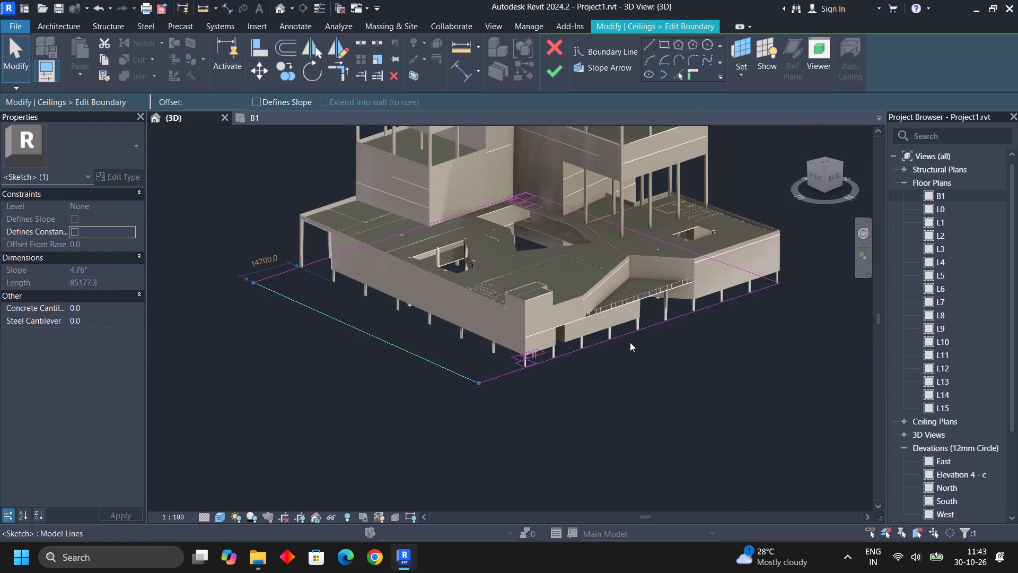
Move the B1 ceiling's back-side boundary edge outward beyond the building and finish the boundary edit.
{"action": "left_click", "coordinate": [631, 331]}
{"action": "left_click_drag", "start_coordinate": [626, 332], "coordinate": [640, 341]}
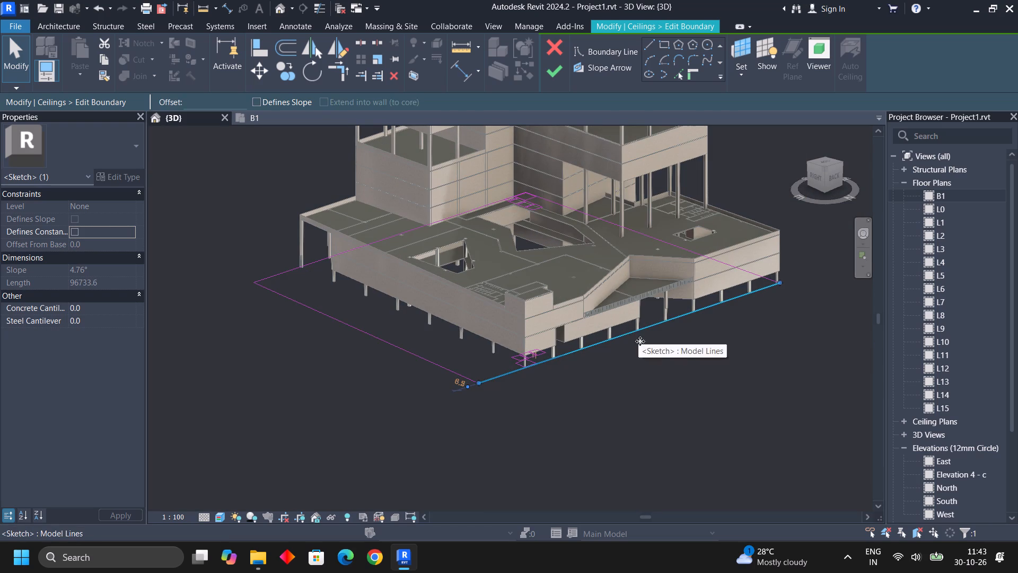
{"action": "left_click_drag", "start_coordinate": [640, 341], "coordinate": [671, 363]}
{"action": "left_click", "coordinate": [559, 73]}
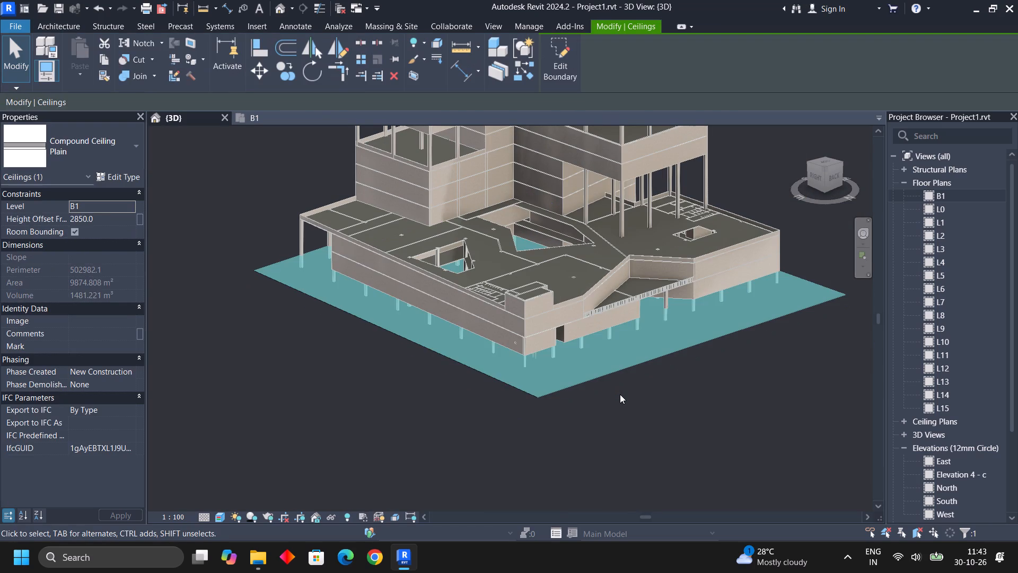
{"action": "left_click", "coordinate": [621, 400]}
Reopen the B1 ceiling's boundary, move its front-side edge slightly outward past the columns, and finish the sketch.
{"action": "scroll", "coordinate": [447, 401], "scroll_direction": "down", "scroll_amount": 4}
{"action": "scroll", "coordinate": [471, 312], "scroll_direction": "up", "scroll_amount": 2}
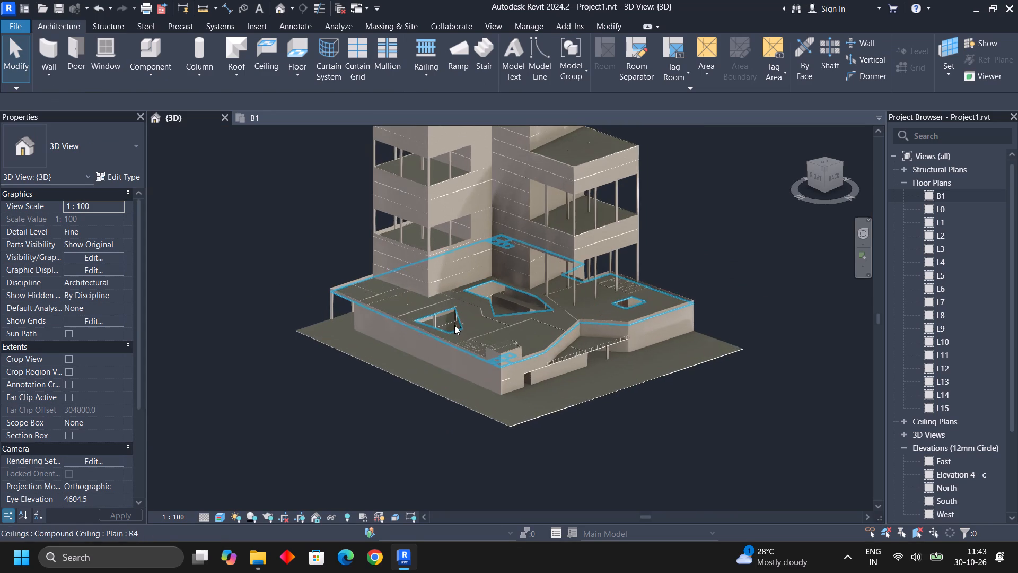
{"action": "scroll", "coordinate": [532, 366], "scroll_direction": "up", "scroll_amount": 3}
{"action": "scroll", "coordinate": [78, 299], "scroll_direction": "up", "scroll_amount": 11}
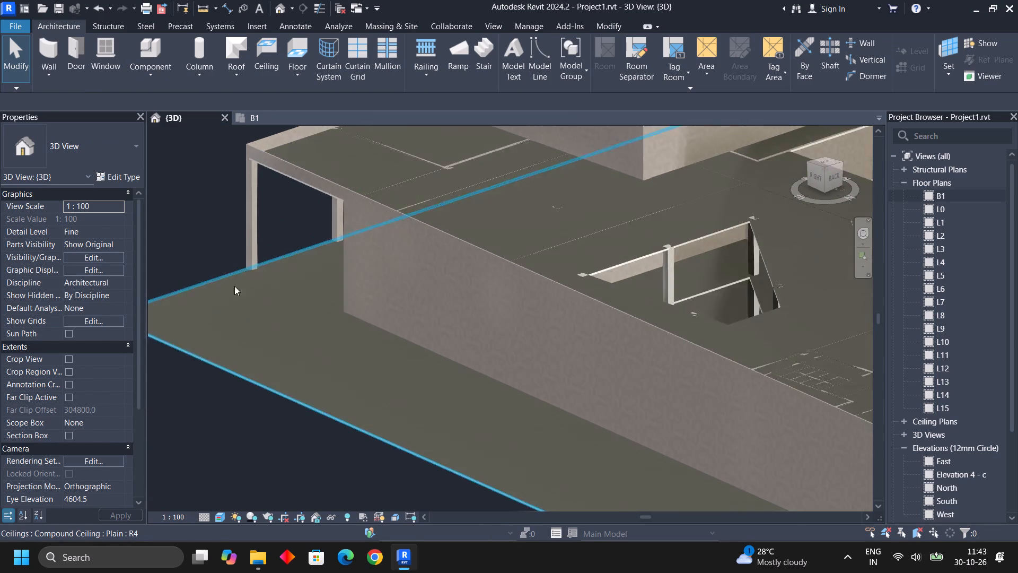
{"action": "middle_click_drag", "start_coordinate": [259, 318], "coordinate": [652, 328]}
{"action": "scroll", "coordinate": [599, 271], "scroll_direction": "up", "scroll_amount": 1}
{"action": "scroll", "coordinate": [476, 238], "scroll_direction": "down", "scroll_amount": 2}
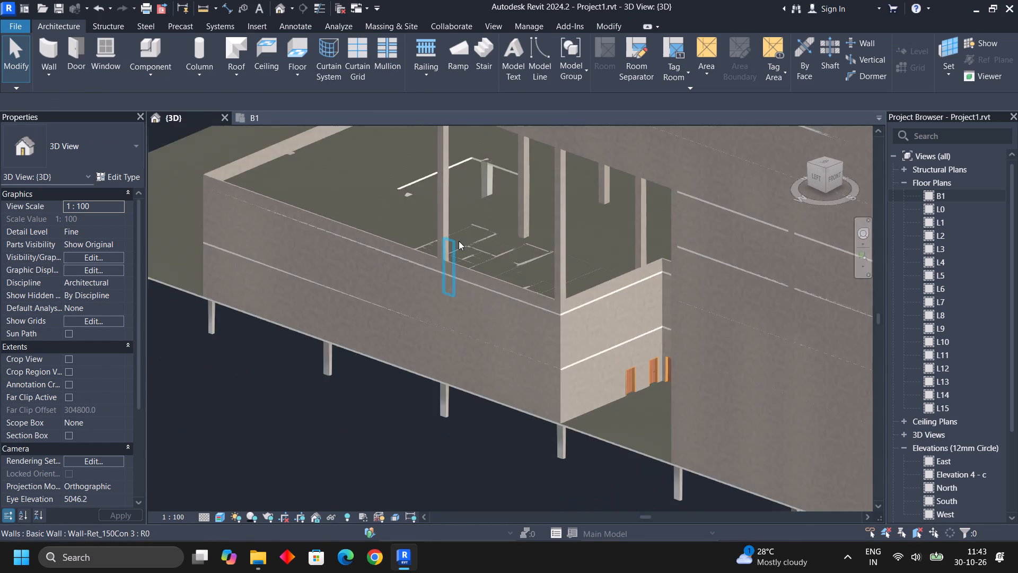
{"action": "scroll", "coordinate": [459, 241], "scroll_direction": "down", "scroll_amount": 12}
{"action": "scroll", "coordinate": [703, 270], "scroll_direction": "up", "scroll_amount": 9}
{"action": "left_click", "coordinate": [717, 242]}
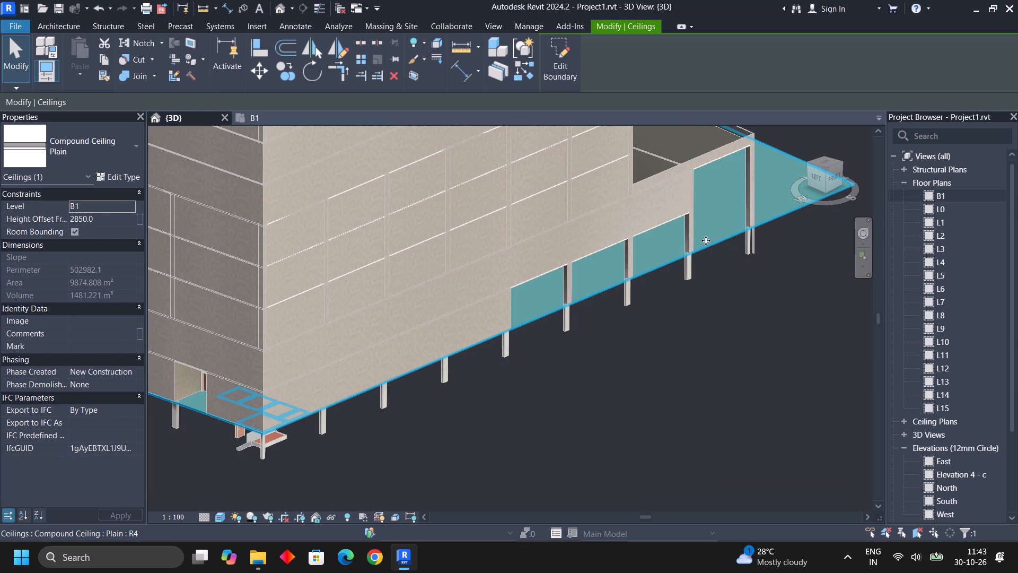
{"action": "left_click", "coordinate": [557, 65]}
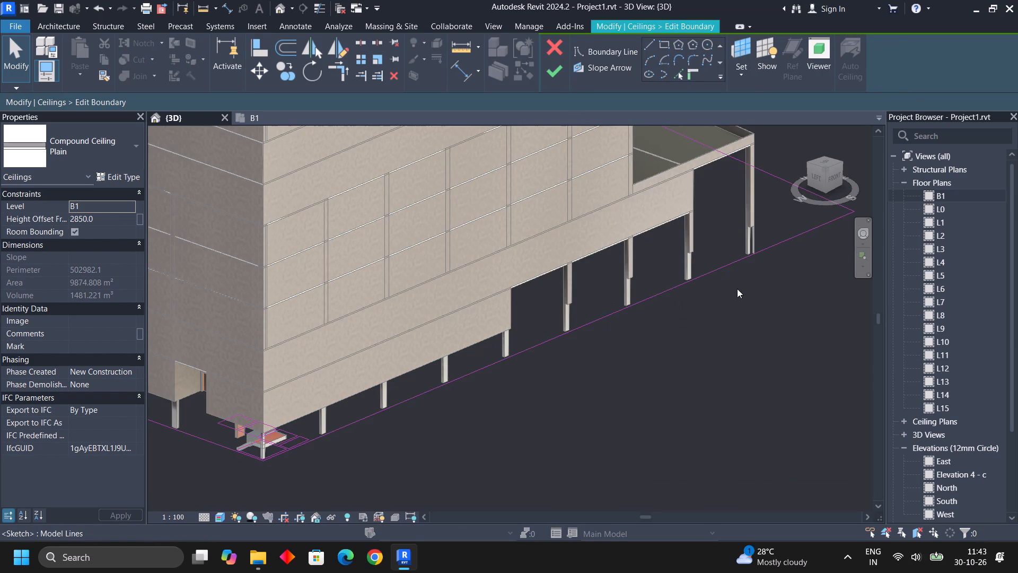
{"action": "left_click", "coordinate": [723, 272]}
{"action": "left_click_drag", "start_coordinate": [723, 272], "coordinate": [739, 277]}
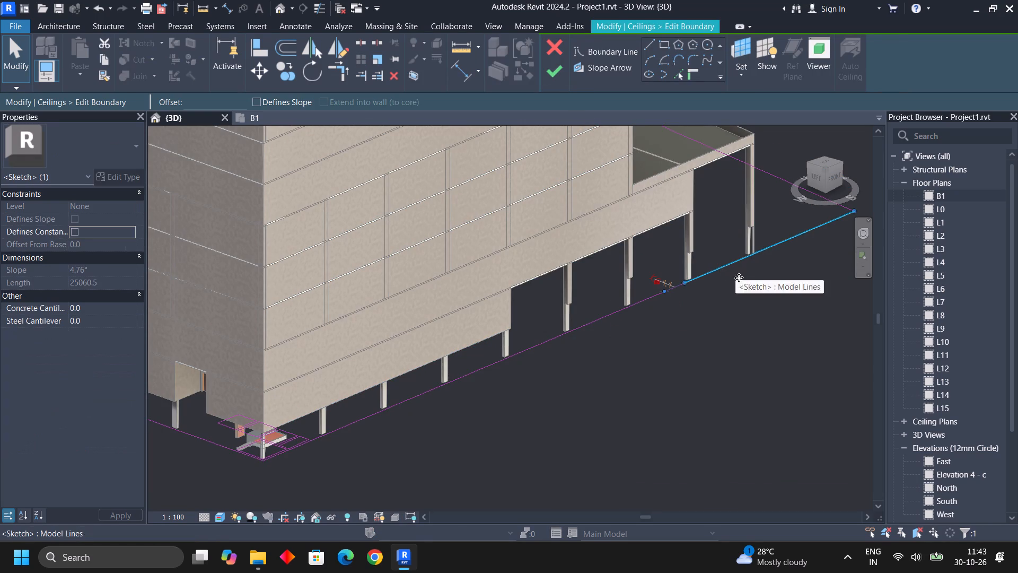
{"action": "left_click_drag", "start_coordinate": [739, 277], "coordinate": [746, 289]}
{"action": "left_click", "coordinate": [717, 365]}
{"action": "scroll", "coordinate": [651, 337], "scroll_direction": "down", "scroll_amount": 3}
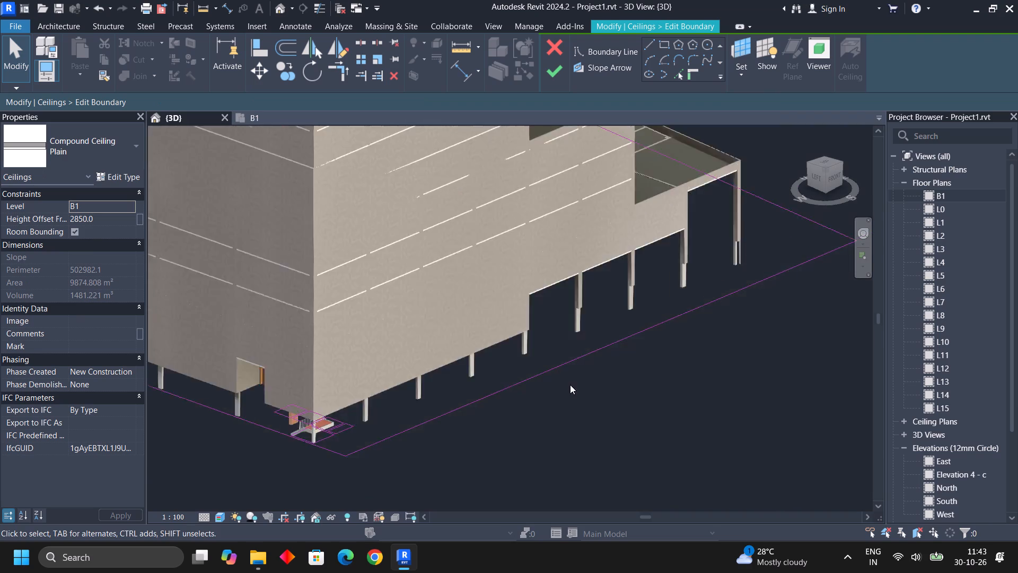
{"action": "scroll", "coordinate": [570, 385], "scroll_direction": "down", "scroll_amount": 7}
{"action": "scroll", "coordinate": [657, 290], "scroll_direction": "up", "scroll_amount": 1}
{"action": "left_click", "coordinate": [560, 74]}
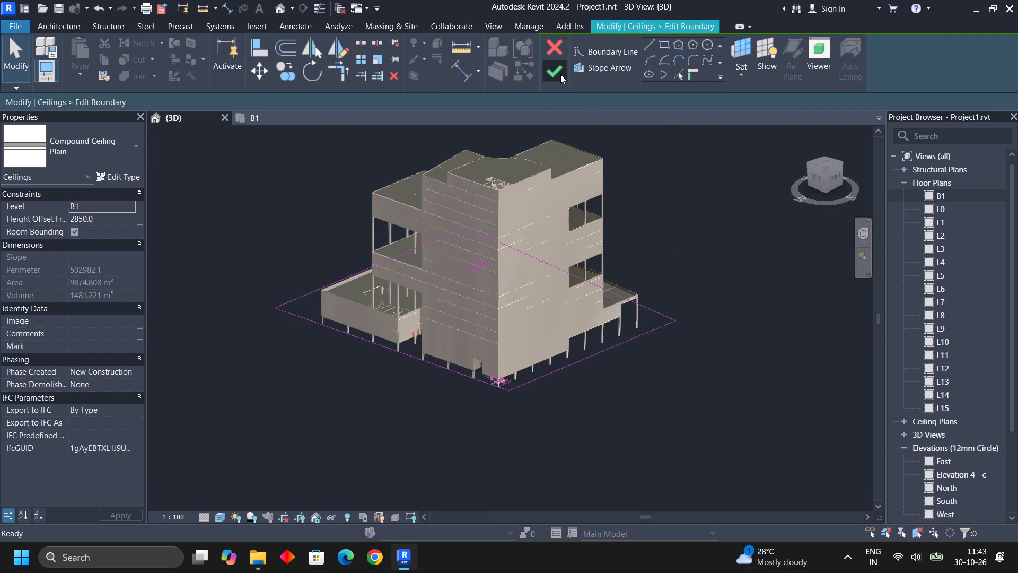
Review the enlarged B1 ceiling around the building's base from several sides in the 3D view.
{"action": "middle_click_drag", "start_coordinate": [687, 262], "coordinate": [666, 266], "text": "shift"}
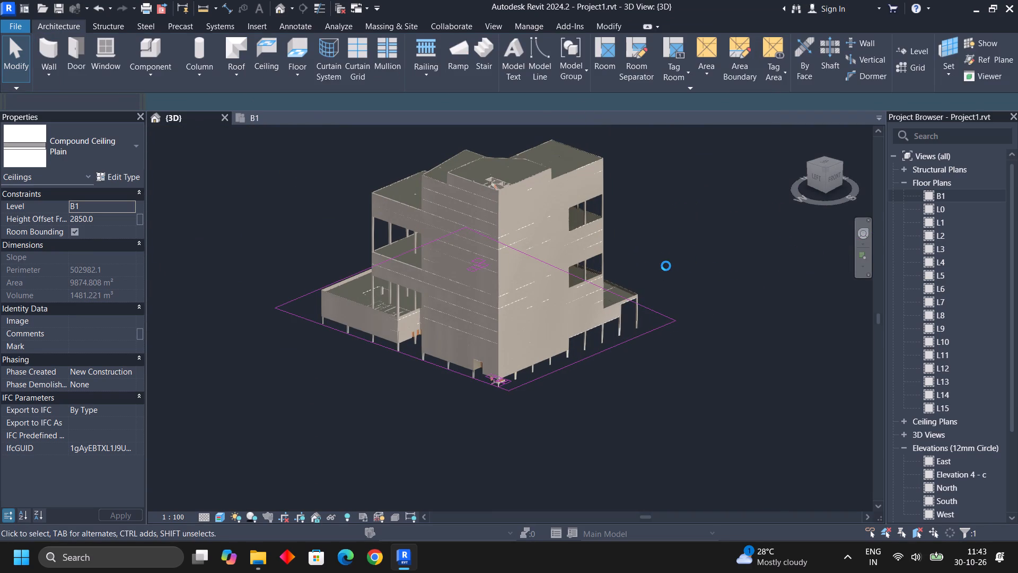
{"action": "middle_click_drag", "start_coordinate": [670, 277], "coordinate": [385, 242], "text": "shift"}
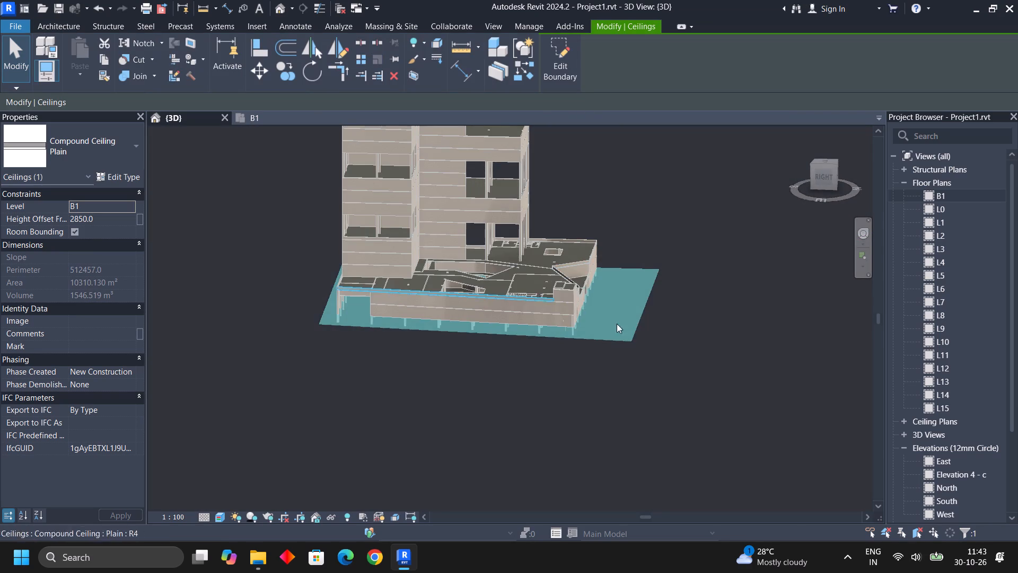
{"action": "middle_click_drag", "start_coordinate": [643, 327], "coordinate": [585, 337], "text": "shift"}
{"action": "scroll", "coordinate": [595, 369], "scroll_direction": "down", "scroll_amount": 4}
{"action": "scroll", "coordinate": [570, 258], "scroll_direction": "up", "scroll_amount": 3}
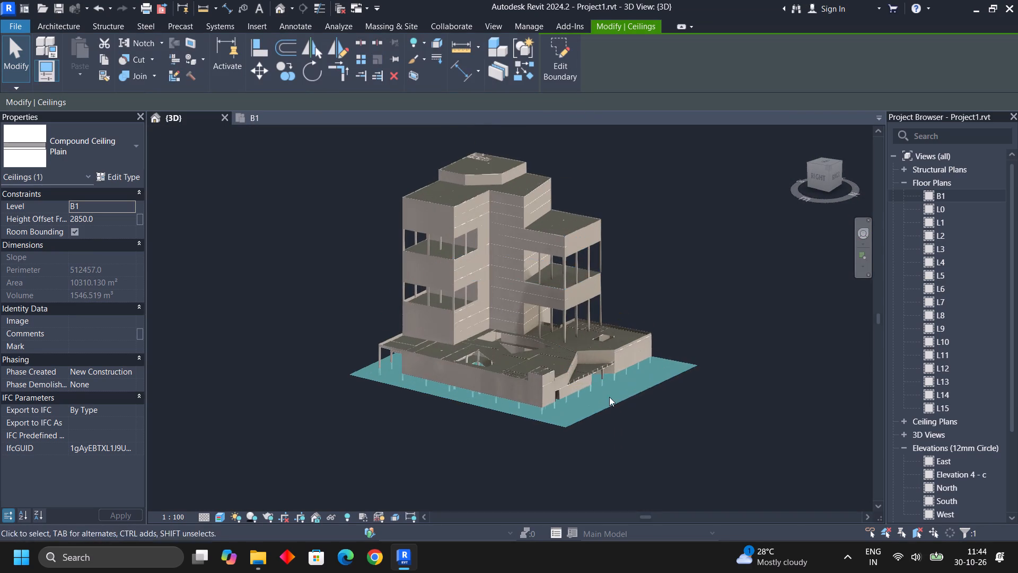
{"action": "middle_click_drag", "start_coordinate": [596, 359], "coordinate": [575, 386], "text": "shift"}
{"action": "scroll", "coordinate": [550, 371], "scroll_direction": "down", "scroll_amount": 3}
{"action": "scroll", "coordinate": [618, 291], "scroll_direction": "up", "scroll_amount": 2}
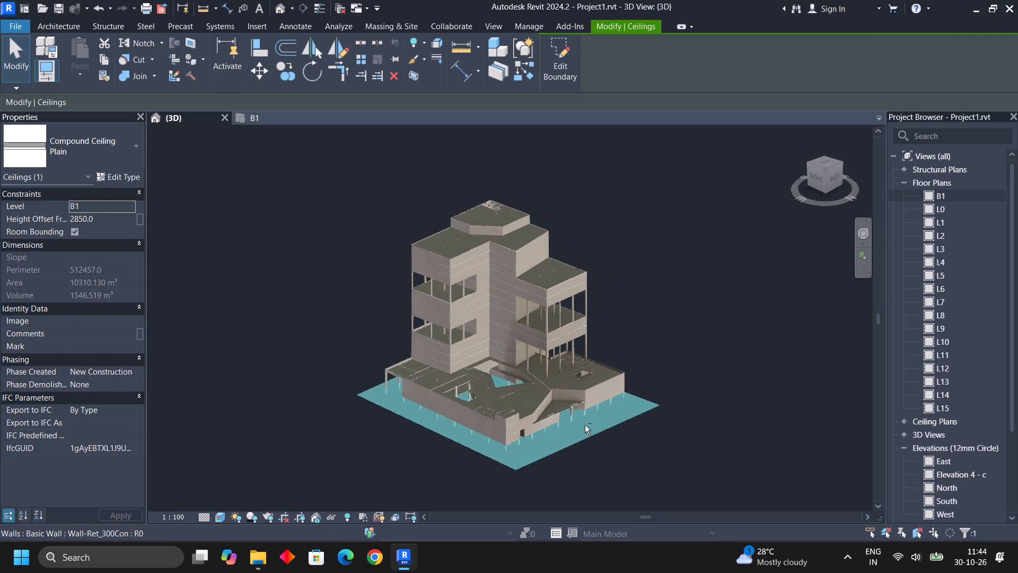
{"action": "middle_click_drag", "start_coordinate": [607, 429], "coordinate": [641, 430], "text": "shift"}
{"action": "middle_click_drag", "start_coordinate": [598, 414], "coordinate": [626, 398], "text": "shift"}
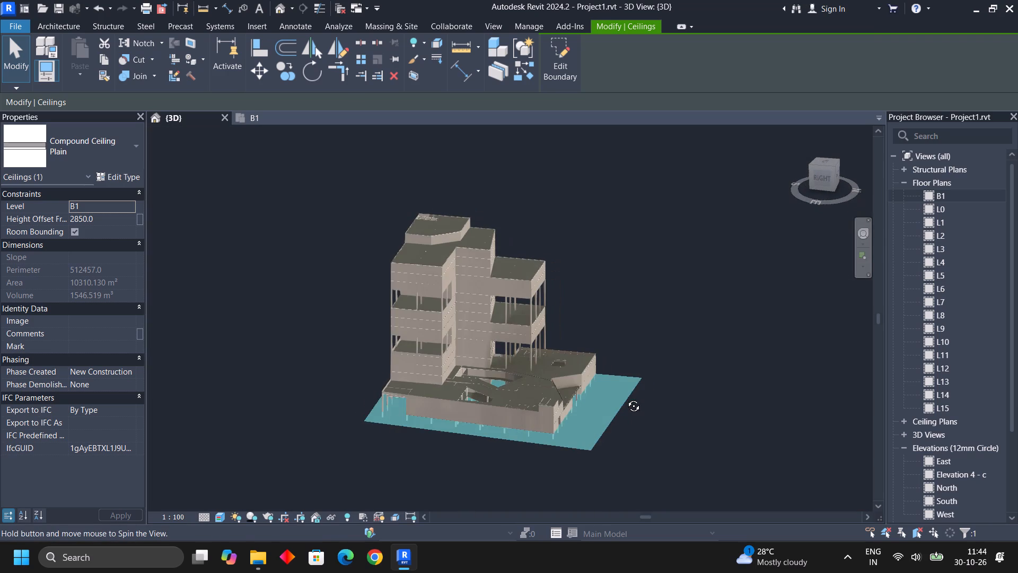
{"action": "middle_click_drag", "start_coordinate": [626, 398], "coordinate": [612, 401], "text": "shift"}
{"action": "left_click", "coordinate": [692, 323]}
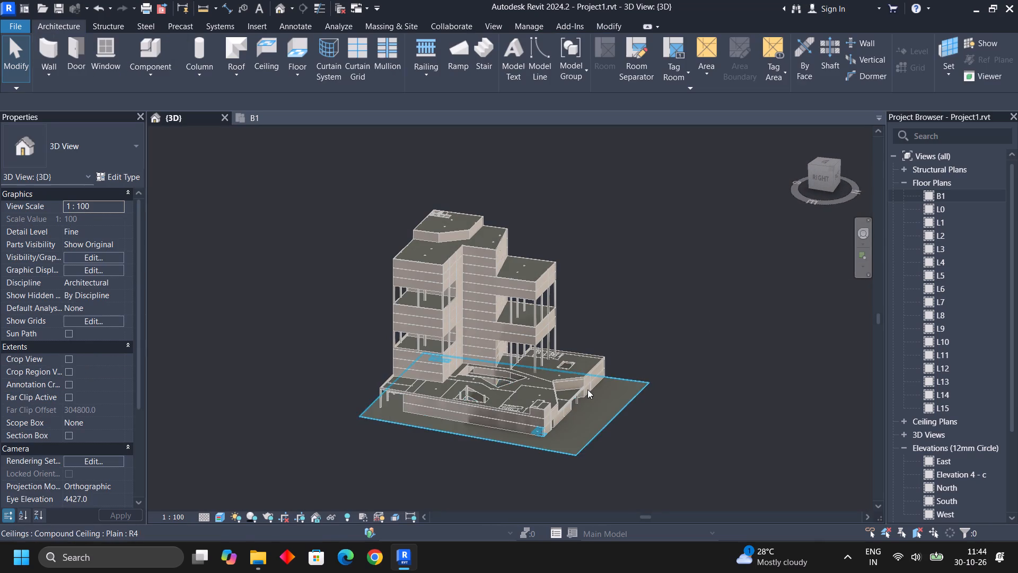
{"action": "scroll", "coordinate": [592, 399], "scroll_direction": "up", "scroll_amount": 3}
{"action": "scroll", "coordinate": [647, 375], "scroll_direction": "down", "scroll_amount": 3}
{"action": "scroll", "coordinate": [647, 375], "scroll_direction": "up", "scroll_amount": 1}
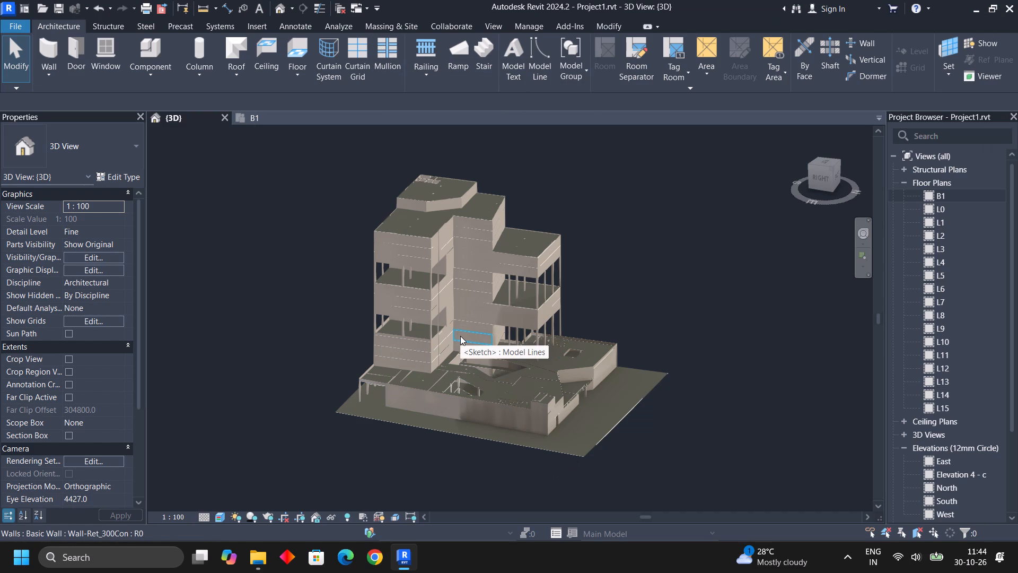
{"action": "middle_click_drag", "start_coordinate": [663, 393], "coordinate": [615, 376], "text": "shift"}
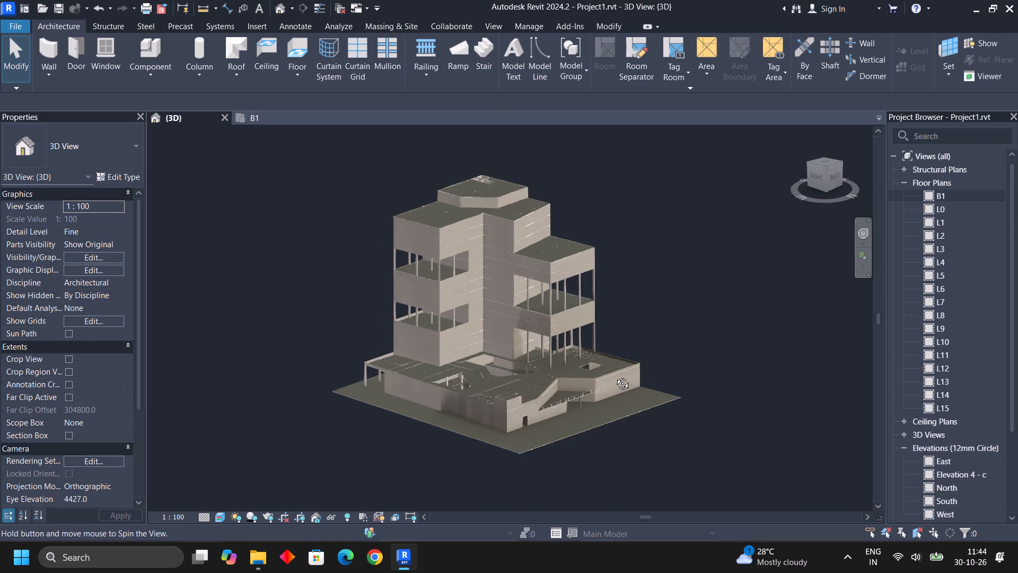
{"action": "middle_click_drag", "start_coordinate": [615, 376], "coordinate": [655, 368], "text": "shift"}
{"action": "scroll", "coordinate": [508, 379], "scroll_direction": "down", "scroll_amount": 2}
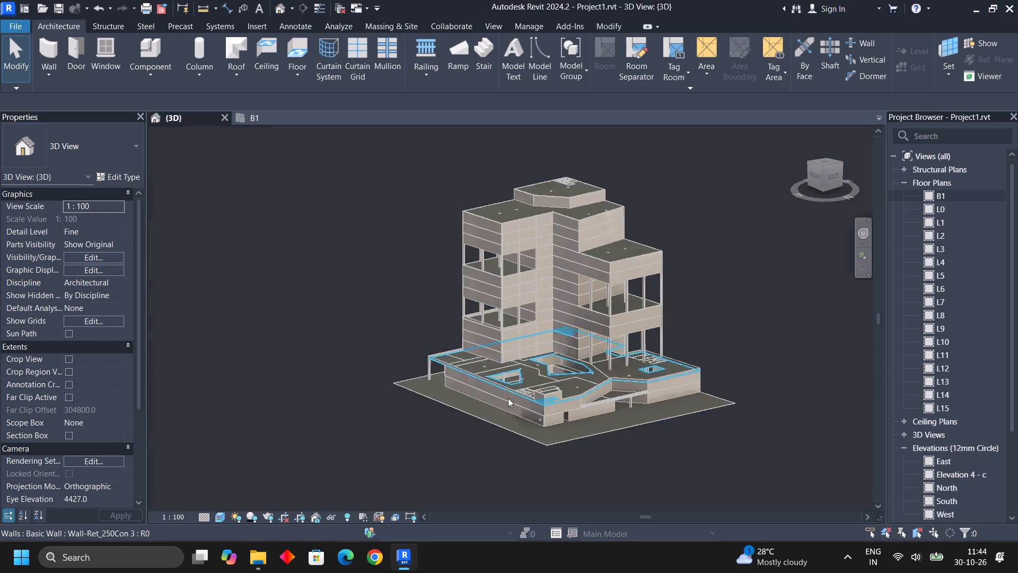
{"action": "scroll", "coordinate": [508, 398], "scroll_direction": "down", "scroll_amount": 1}
{"action": "scroll", "coordinate": [577, 355], "scroll_direction": "up", "scroll_amount": 4}
{"action": "middle_click_drag", "start_coordinate": [520, 423], "coordinate": [600, 389], "text": "shift"}
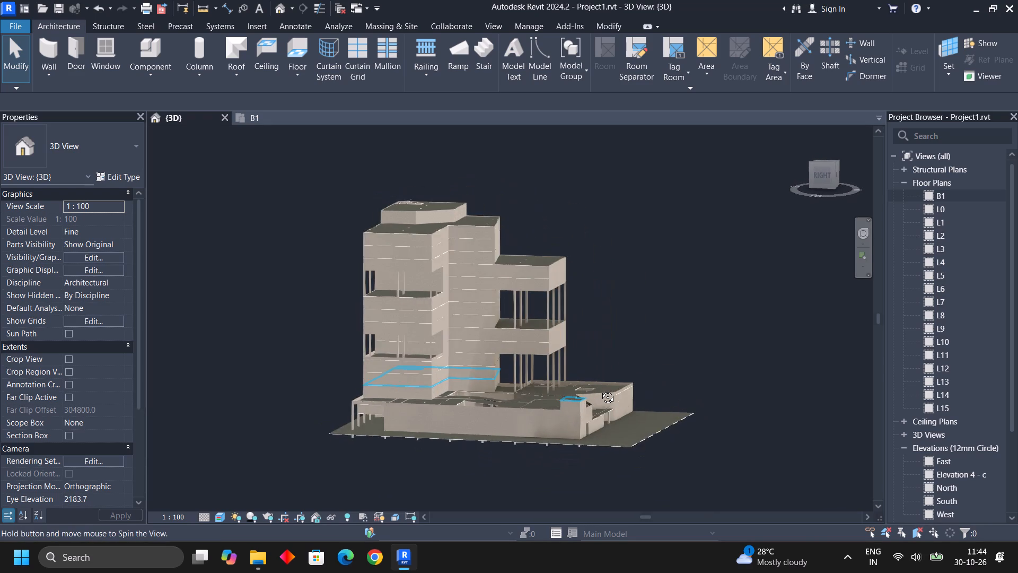
{"action": "middle_click_drag", "start_coordinate": [600, 389], "coordinate": [563, 407], "text": "shift"}
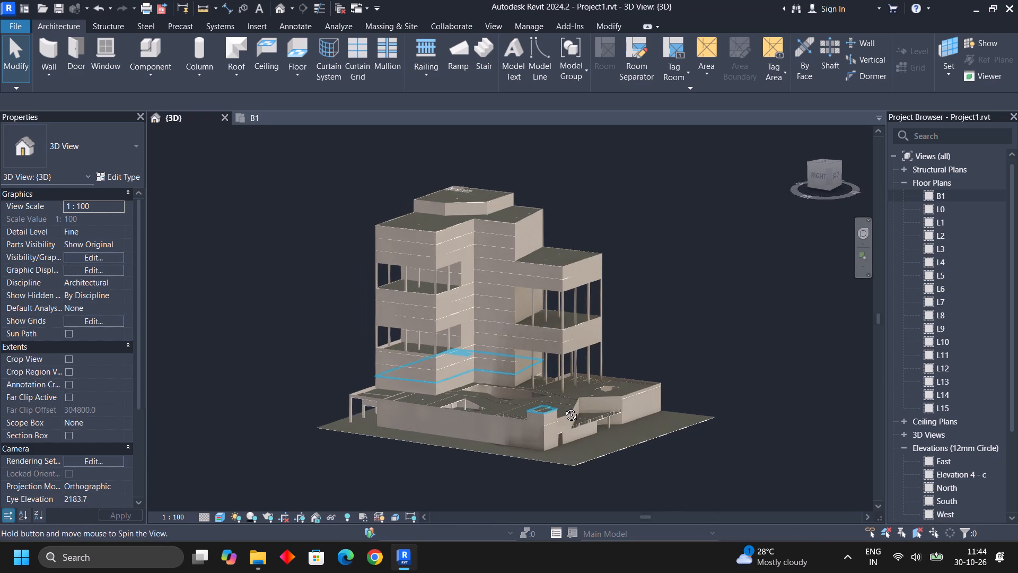
Examine the building and its extended ground base from a raised angle in the 3D view.
{"action": "middle_click_drag", "start_coordinate": [563, 407], "coordinate": [568, 439], "text": "shift"}
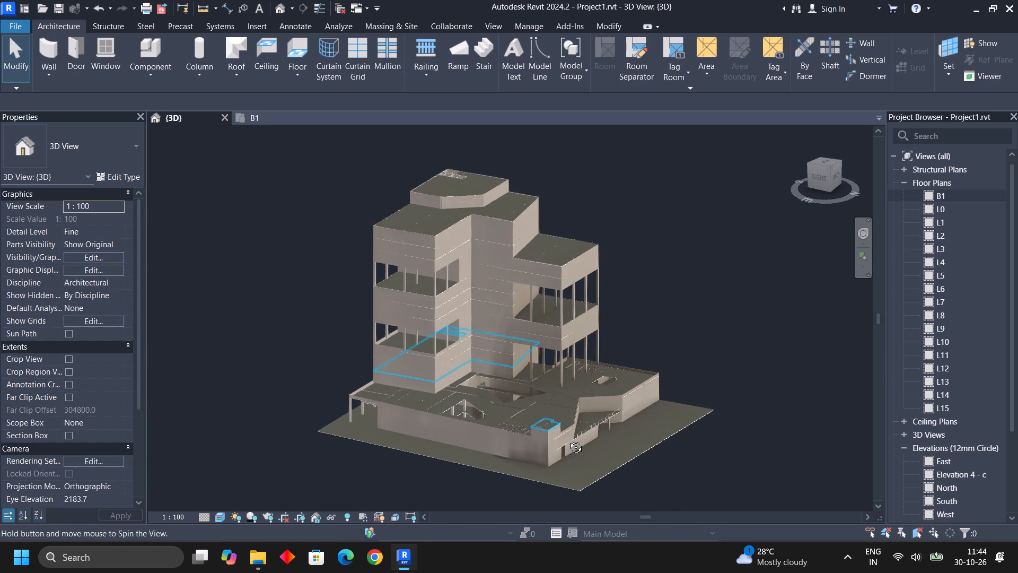
{"action": "middle_click_drag", "start_coordinate": [568, 439], "coordinate": [561, 437], "text": "shift"}
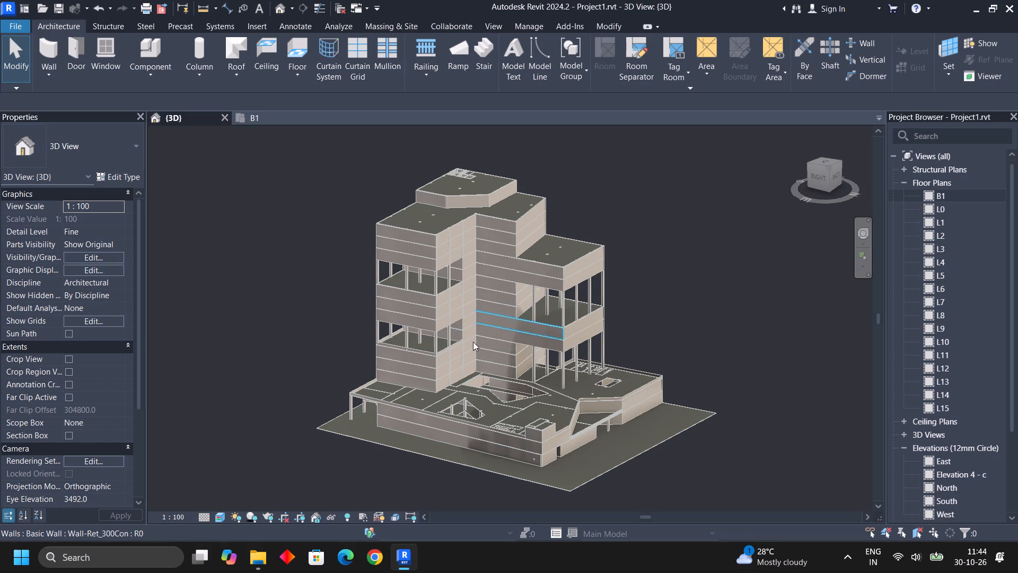
{"action": "scroll", "coordinate": [496, 312], "scroll_direction": "down", "scroll_amount": 3}
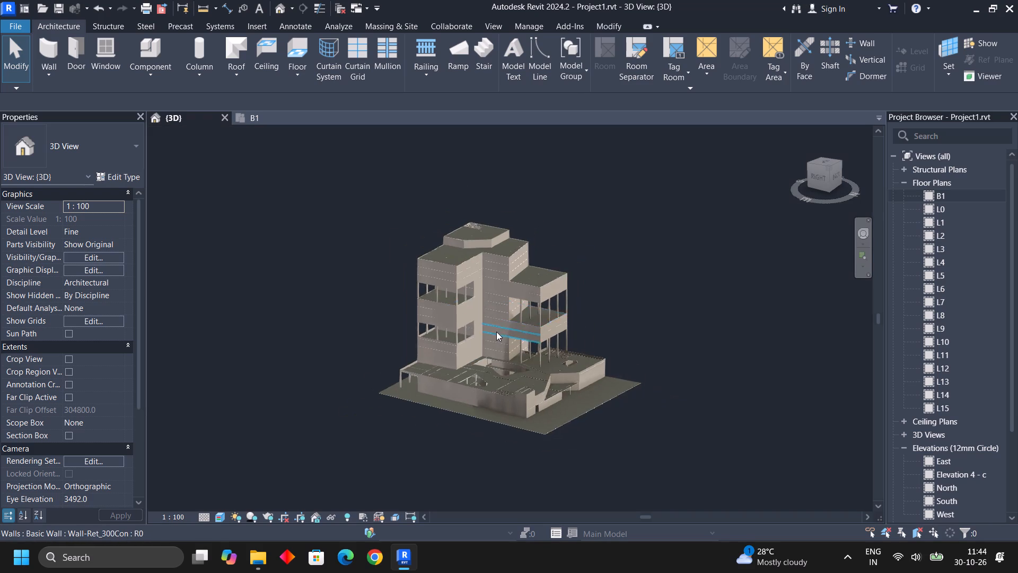
{"action": "scroll", "coordinate": [560, 278], "scroll_direction": "up", "scroll_amount": 3}
{"action": "scroll", "coordinate": [608, 288], "scroll_direction": "down", "scroll_amount": 1}
{"action": "scroll", "coordinate": [510, 296], "scroll_direction": "up", "scroll_amount": 2}
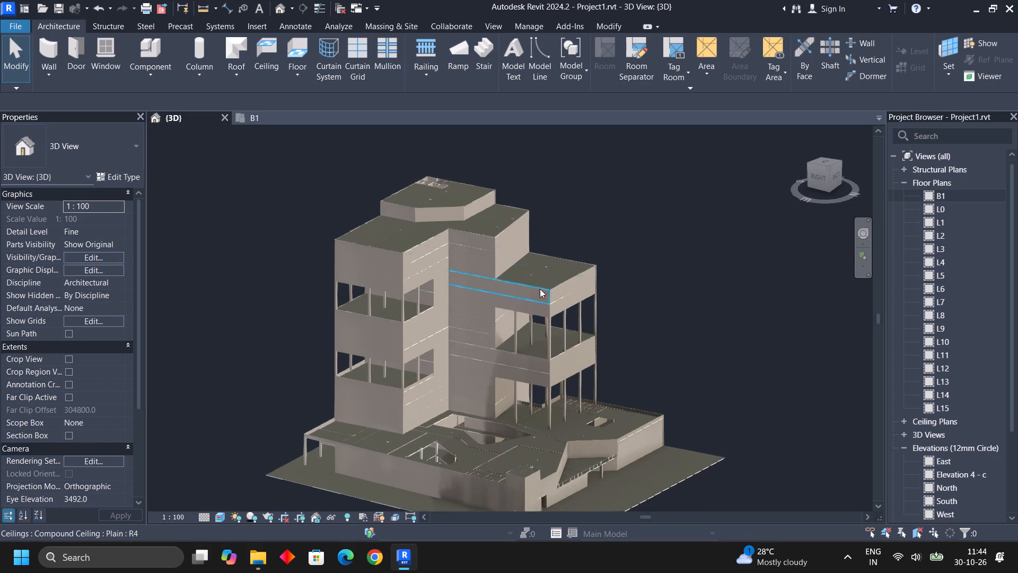
{"action": "scroll", "coordinate": [556, 286], "scroll_direction": "down", "scroll_amount": 1}
{"action": "scroll", "coordinate": [480, 384], "scroll_direction": "up", "scroll_amount": 1}
{"action": "scroll", "coordinate": [567, 299], "scroll_direction": "down", "scroll_amount": 1}
{"action": "scroll", "coordinate": [545, 366], "scroll_direction": "up", "scroll_amount": 1}
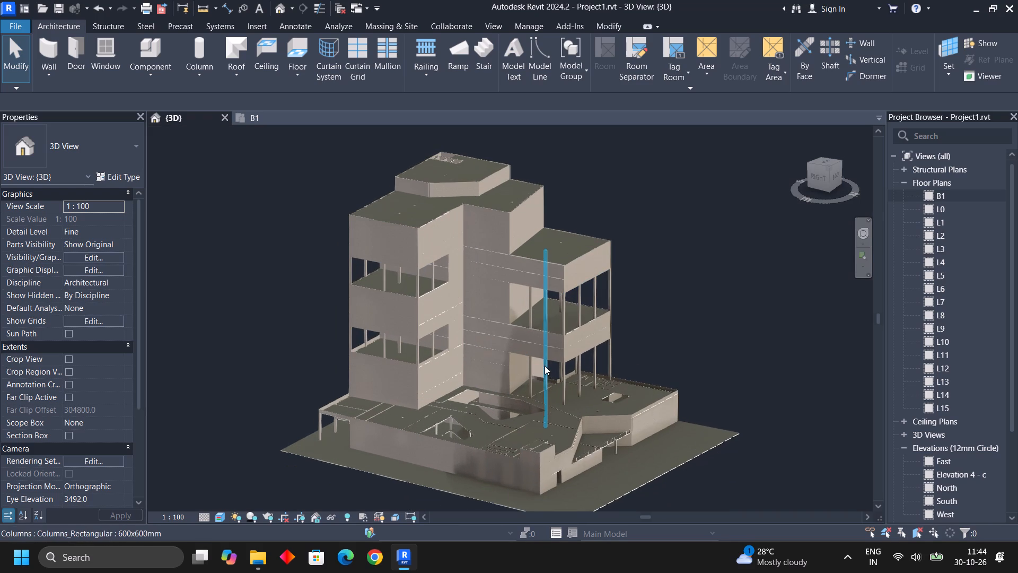
{"action": "scroll", "coordinate": [524, 318], "scroll_direction": "down", "scroll_amount": 1}
{"action": "scroll", "coordinate": [543, 347], "scroll_direction": "up", "scroll_amount": 1}
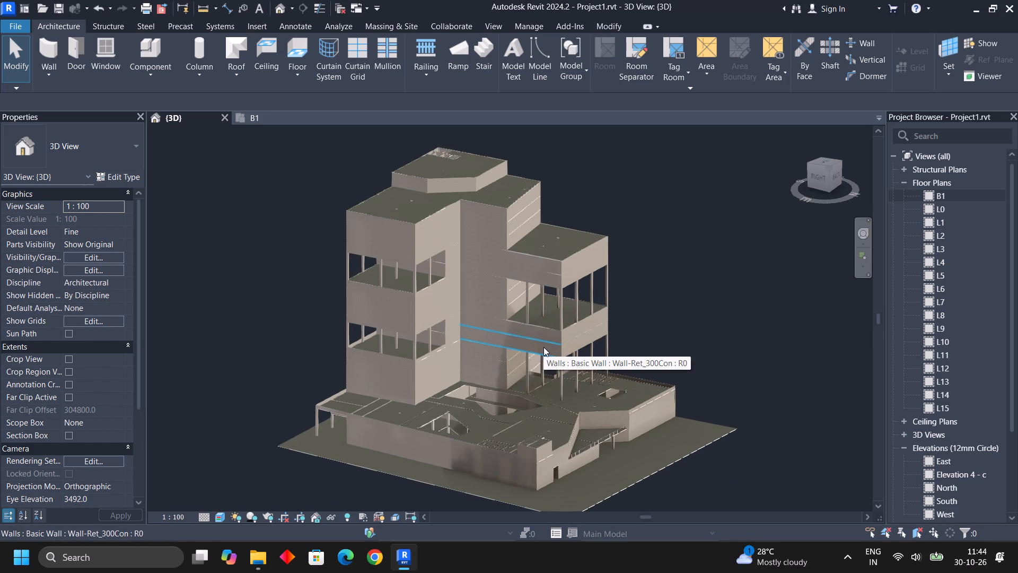
{"action": "scroll", "coordinate": [543, 347], "scroll_direction": "down", "scroll_amount": 1}
Set the 3D view's visual style to Shaded.
{"action": "left_click", "coordinate": [220, 515]}
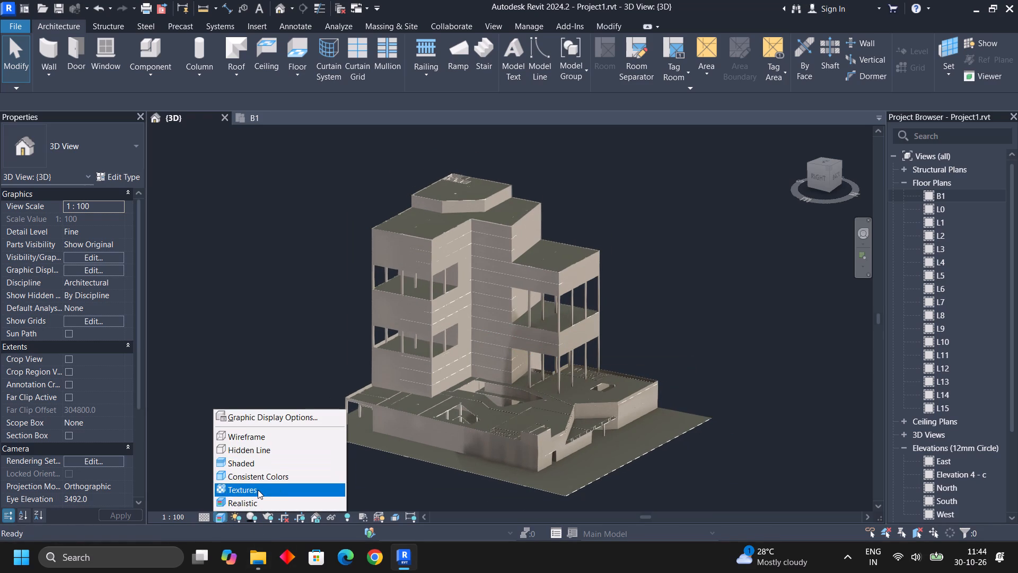
{"action": "left_click", "coordinate": [256, 467]}
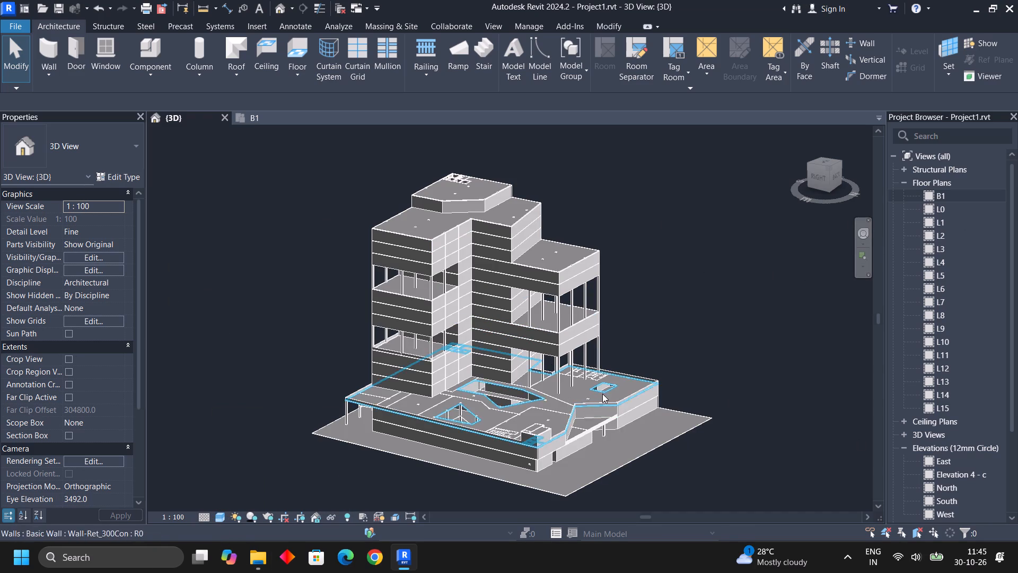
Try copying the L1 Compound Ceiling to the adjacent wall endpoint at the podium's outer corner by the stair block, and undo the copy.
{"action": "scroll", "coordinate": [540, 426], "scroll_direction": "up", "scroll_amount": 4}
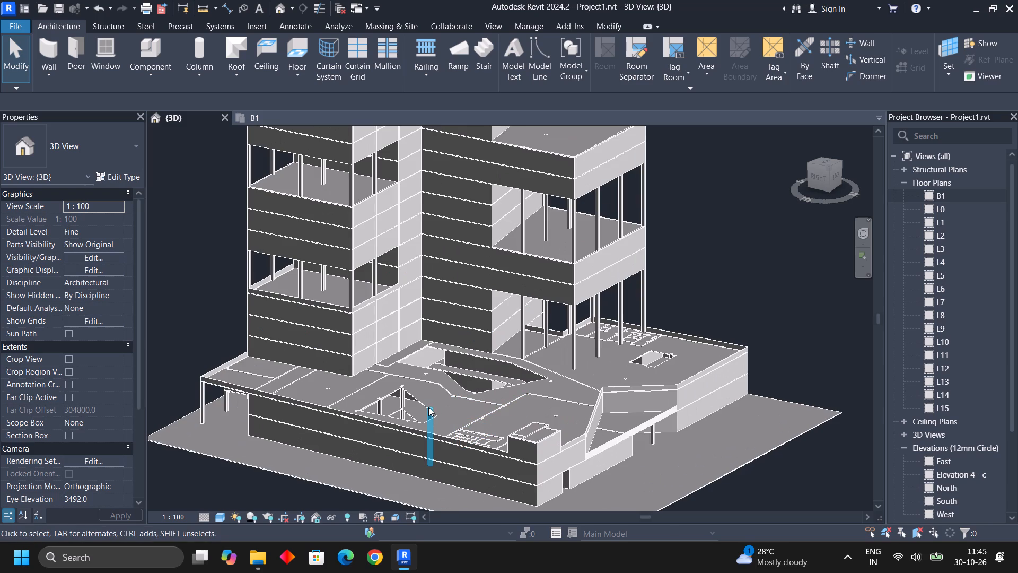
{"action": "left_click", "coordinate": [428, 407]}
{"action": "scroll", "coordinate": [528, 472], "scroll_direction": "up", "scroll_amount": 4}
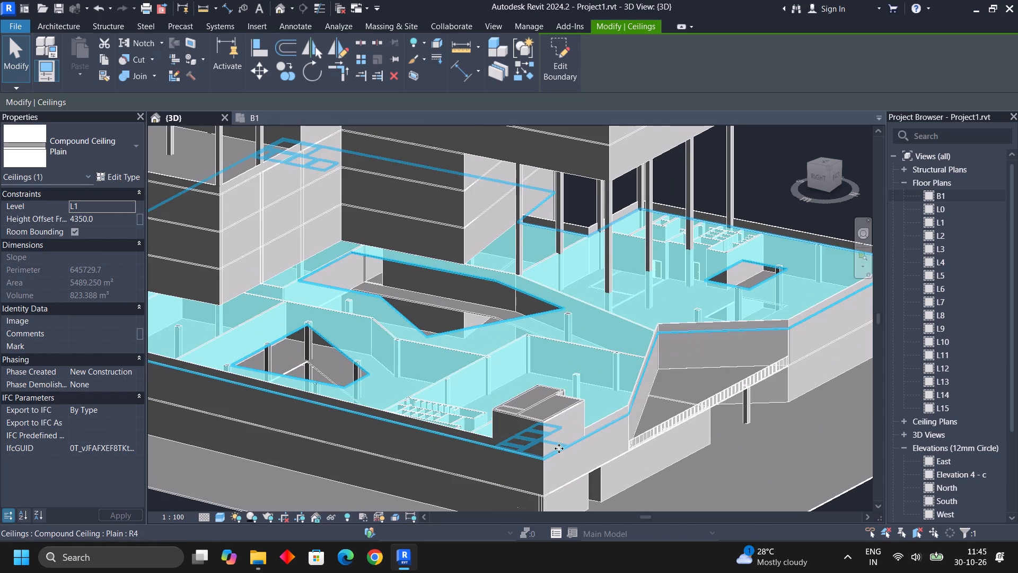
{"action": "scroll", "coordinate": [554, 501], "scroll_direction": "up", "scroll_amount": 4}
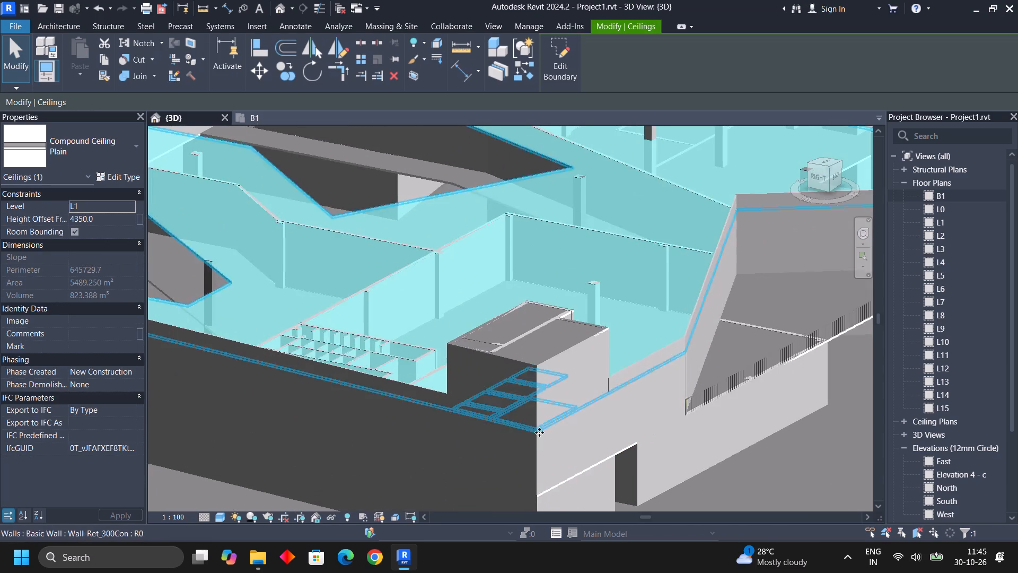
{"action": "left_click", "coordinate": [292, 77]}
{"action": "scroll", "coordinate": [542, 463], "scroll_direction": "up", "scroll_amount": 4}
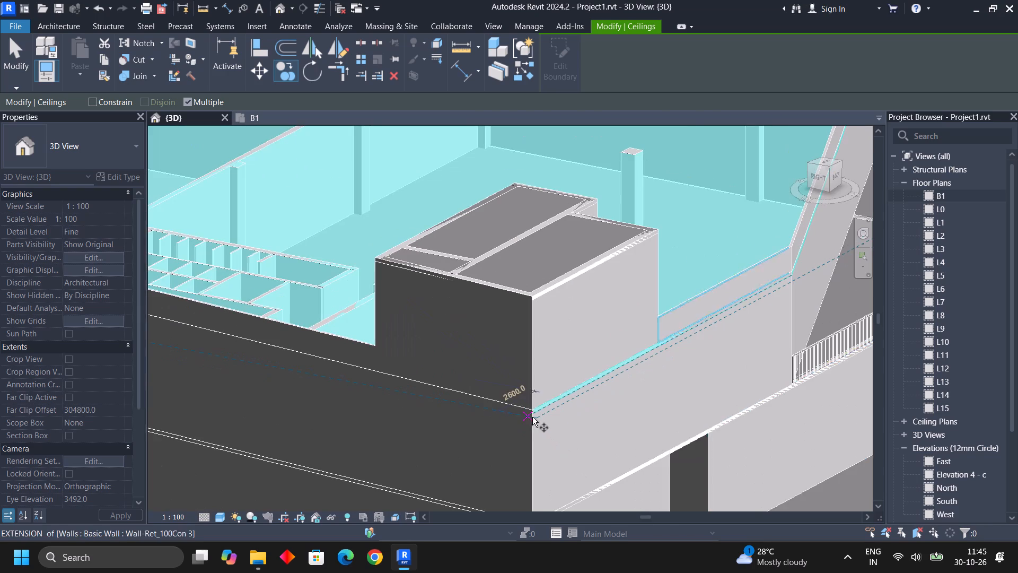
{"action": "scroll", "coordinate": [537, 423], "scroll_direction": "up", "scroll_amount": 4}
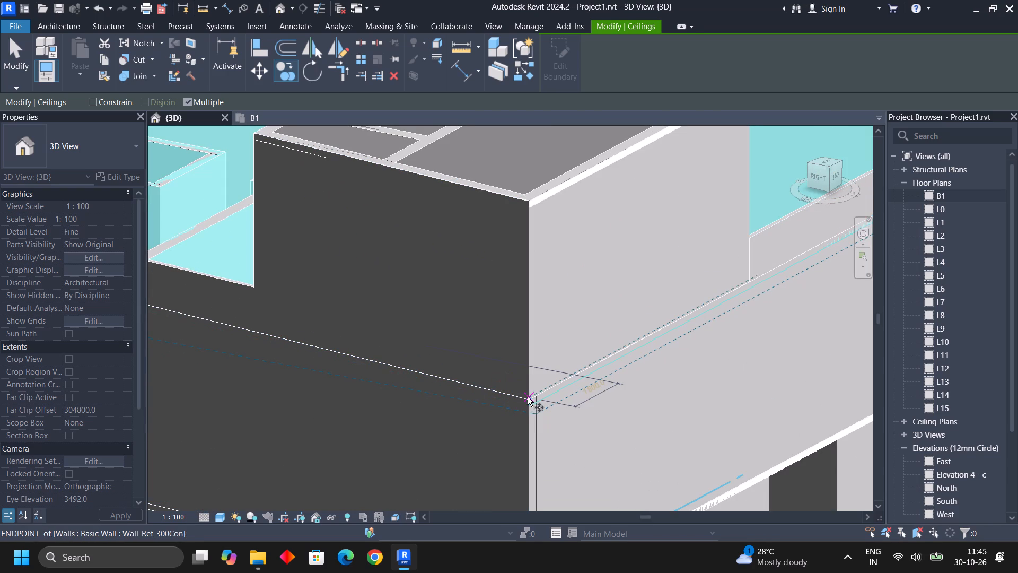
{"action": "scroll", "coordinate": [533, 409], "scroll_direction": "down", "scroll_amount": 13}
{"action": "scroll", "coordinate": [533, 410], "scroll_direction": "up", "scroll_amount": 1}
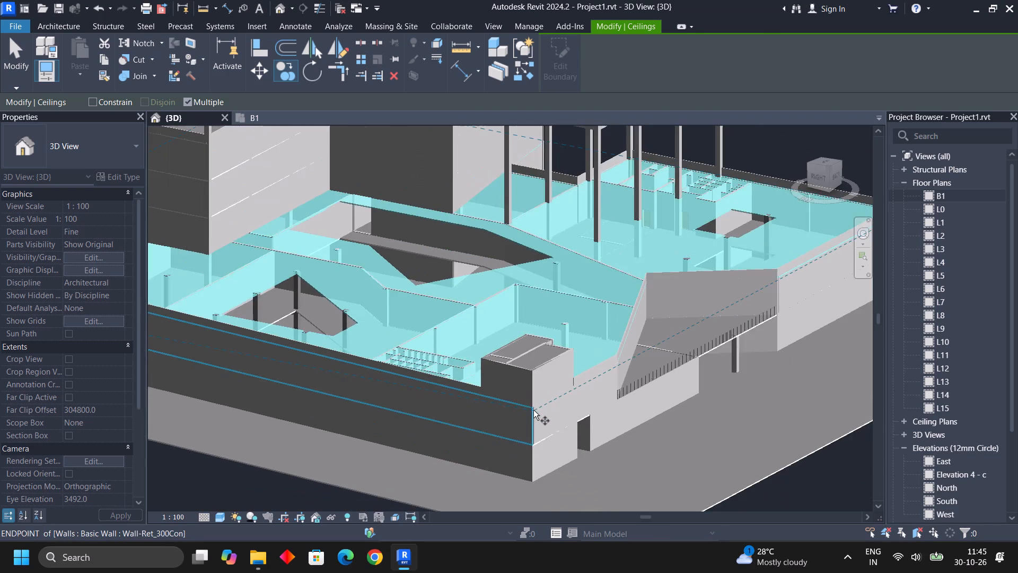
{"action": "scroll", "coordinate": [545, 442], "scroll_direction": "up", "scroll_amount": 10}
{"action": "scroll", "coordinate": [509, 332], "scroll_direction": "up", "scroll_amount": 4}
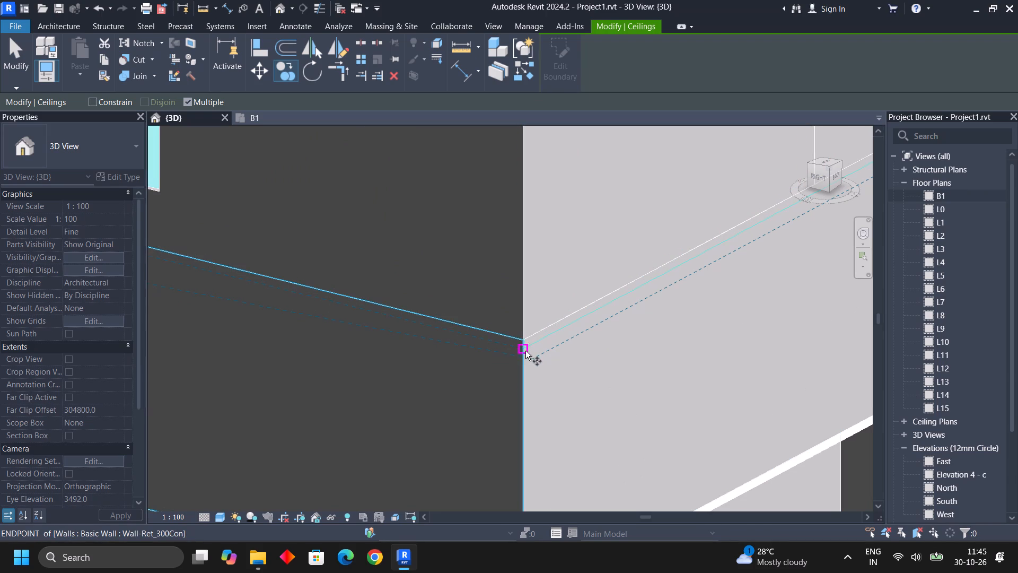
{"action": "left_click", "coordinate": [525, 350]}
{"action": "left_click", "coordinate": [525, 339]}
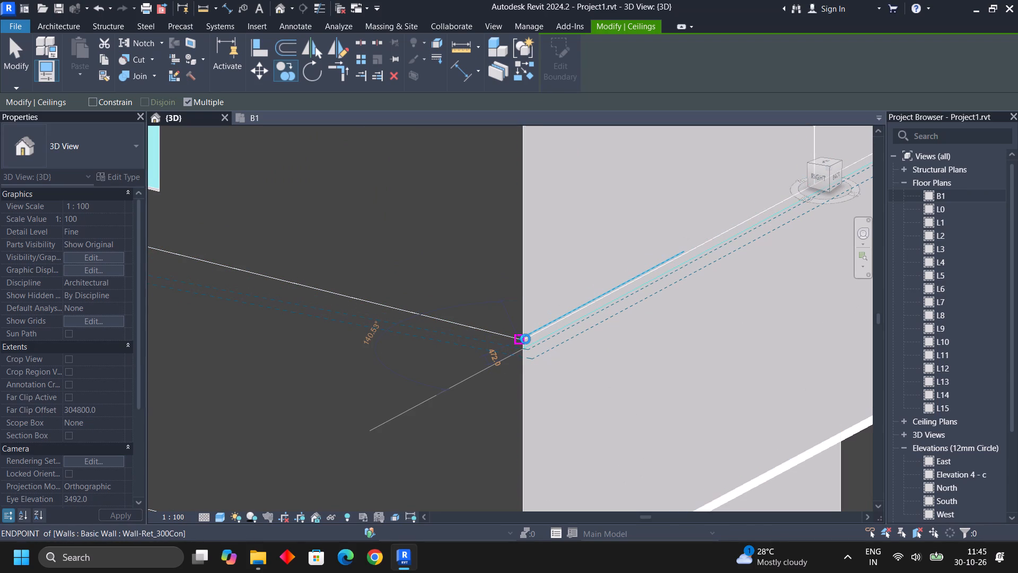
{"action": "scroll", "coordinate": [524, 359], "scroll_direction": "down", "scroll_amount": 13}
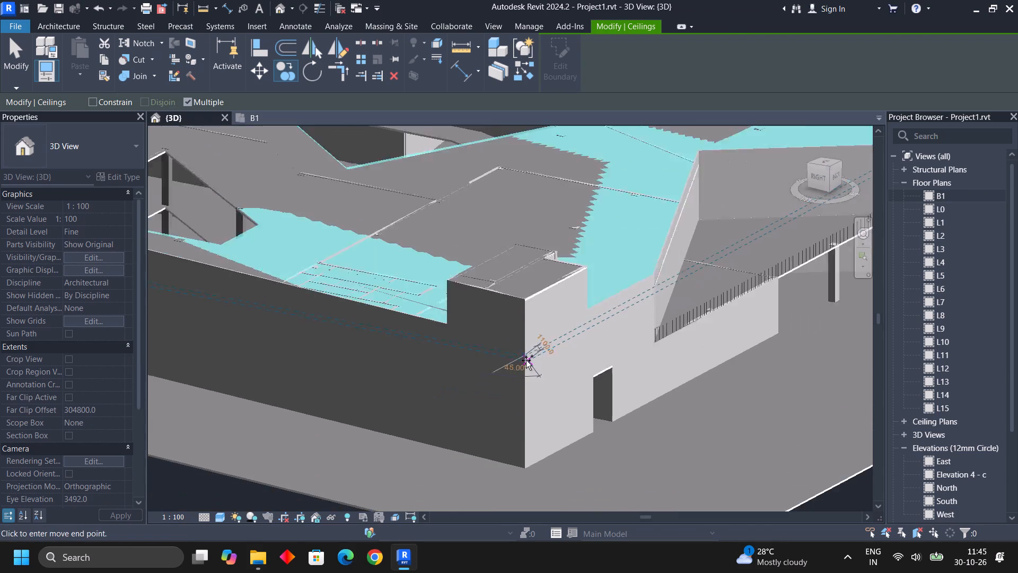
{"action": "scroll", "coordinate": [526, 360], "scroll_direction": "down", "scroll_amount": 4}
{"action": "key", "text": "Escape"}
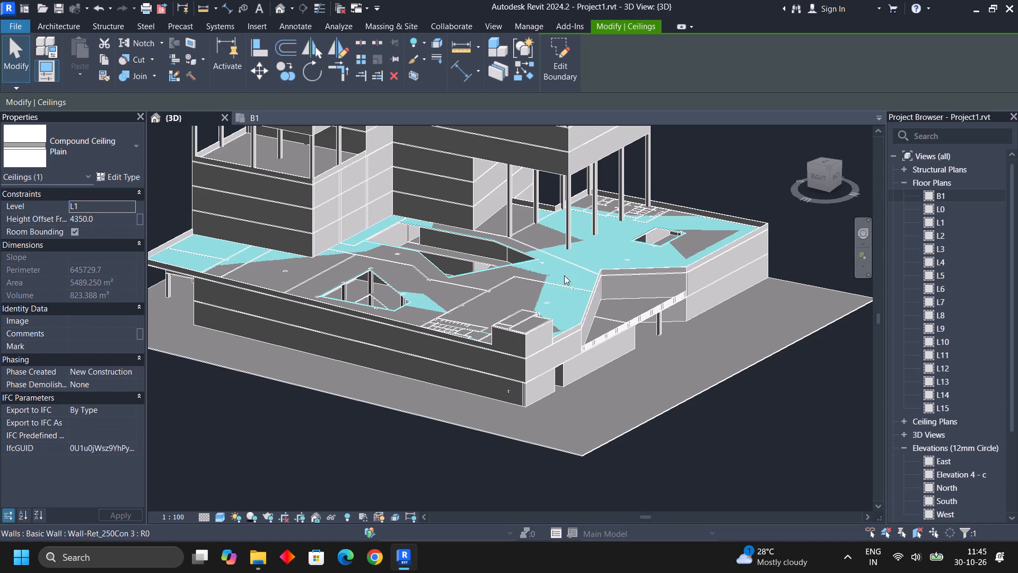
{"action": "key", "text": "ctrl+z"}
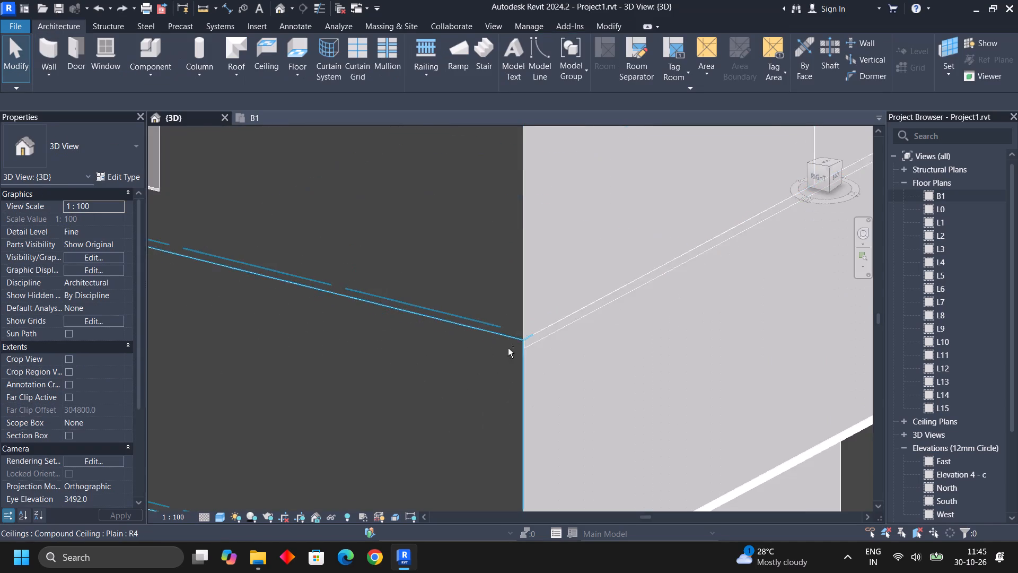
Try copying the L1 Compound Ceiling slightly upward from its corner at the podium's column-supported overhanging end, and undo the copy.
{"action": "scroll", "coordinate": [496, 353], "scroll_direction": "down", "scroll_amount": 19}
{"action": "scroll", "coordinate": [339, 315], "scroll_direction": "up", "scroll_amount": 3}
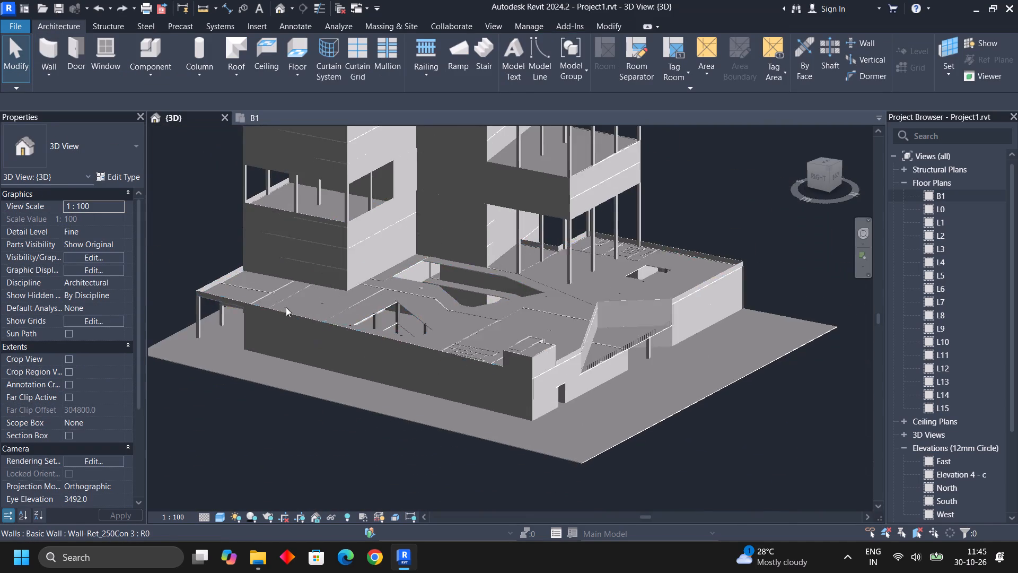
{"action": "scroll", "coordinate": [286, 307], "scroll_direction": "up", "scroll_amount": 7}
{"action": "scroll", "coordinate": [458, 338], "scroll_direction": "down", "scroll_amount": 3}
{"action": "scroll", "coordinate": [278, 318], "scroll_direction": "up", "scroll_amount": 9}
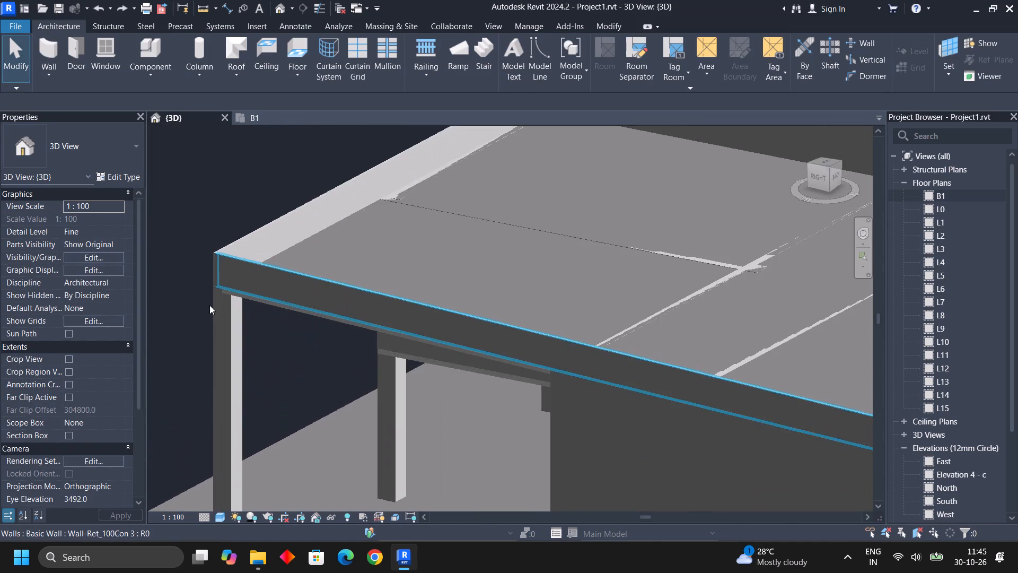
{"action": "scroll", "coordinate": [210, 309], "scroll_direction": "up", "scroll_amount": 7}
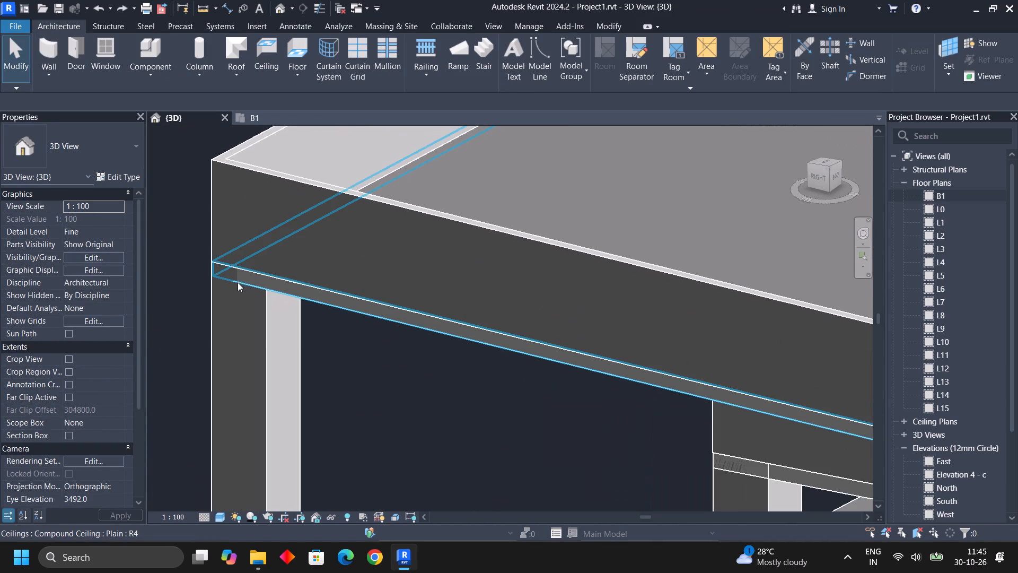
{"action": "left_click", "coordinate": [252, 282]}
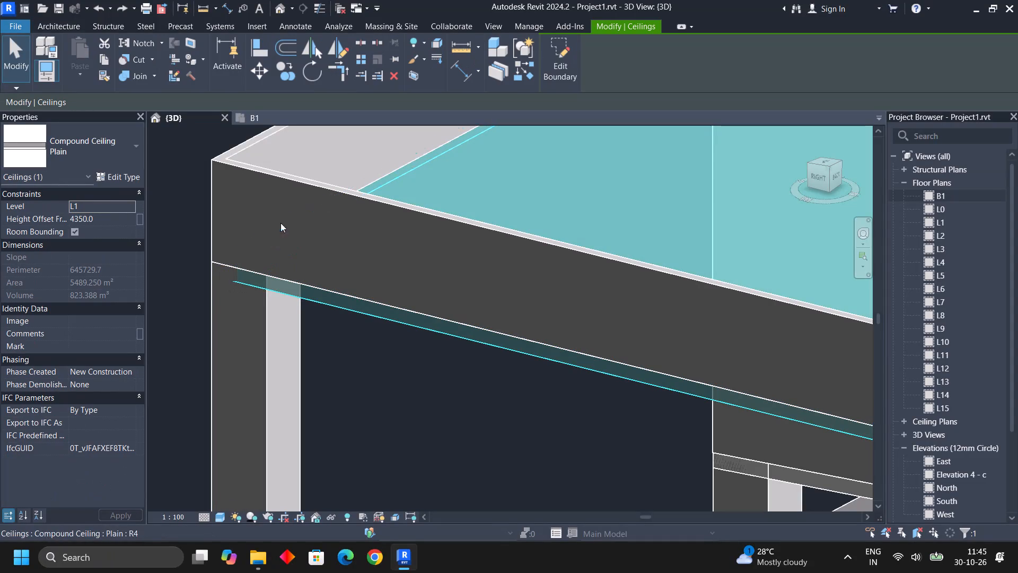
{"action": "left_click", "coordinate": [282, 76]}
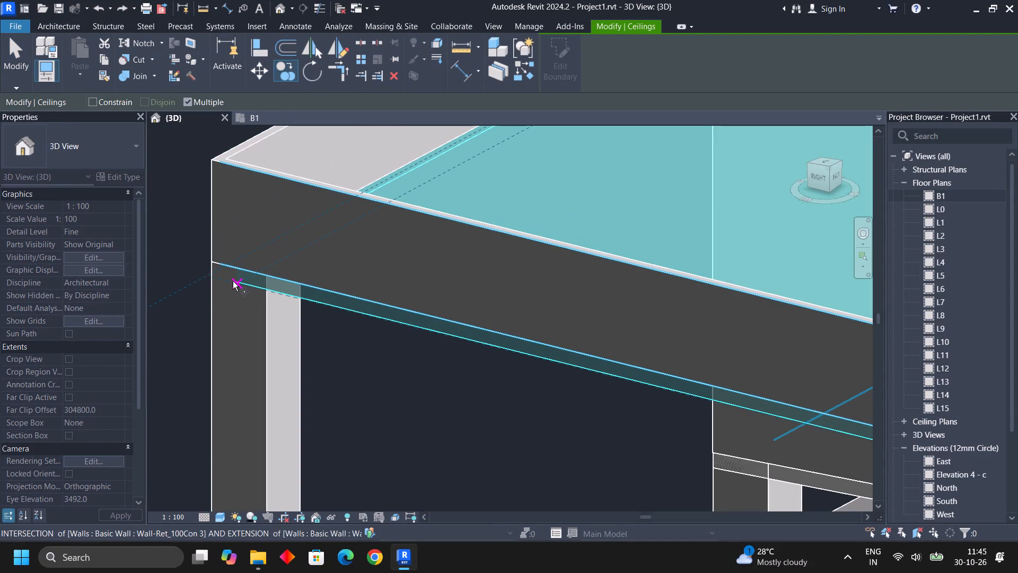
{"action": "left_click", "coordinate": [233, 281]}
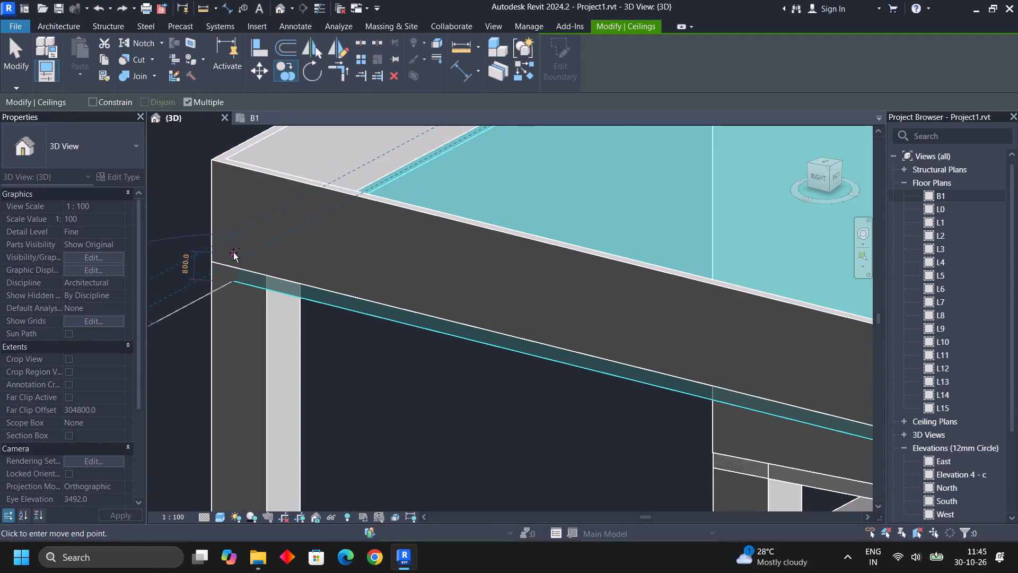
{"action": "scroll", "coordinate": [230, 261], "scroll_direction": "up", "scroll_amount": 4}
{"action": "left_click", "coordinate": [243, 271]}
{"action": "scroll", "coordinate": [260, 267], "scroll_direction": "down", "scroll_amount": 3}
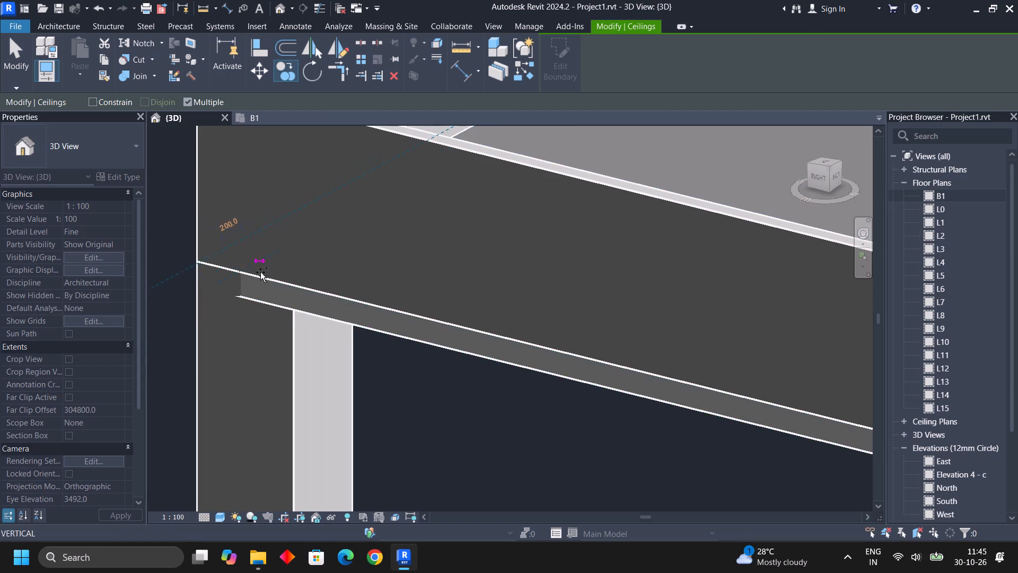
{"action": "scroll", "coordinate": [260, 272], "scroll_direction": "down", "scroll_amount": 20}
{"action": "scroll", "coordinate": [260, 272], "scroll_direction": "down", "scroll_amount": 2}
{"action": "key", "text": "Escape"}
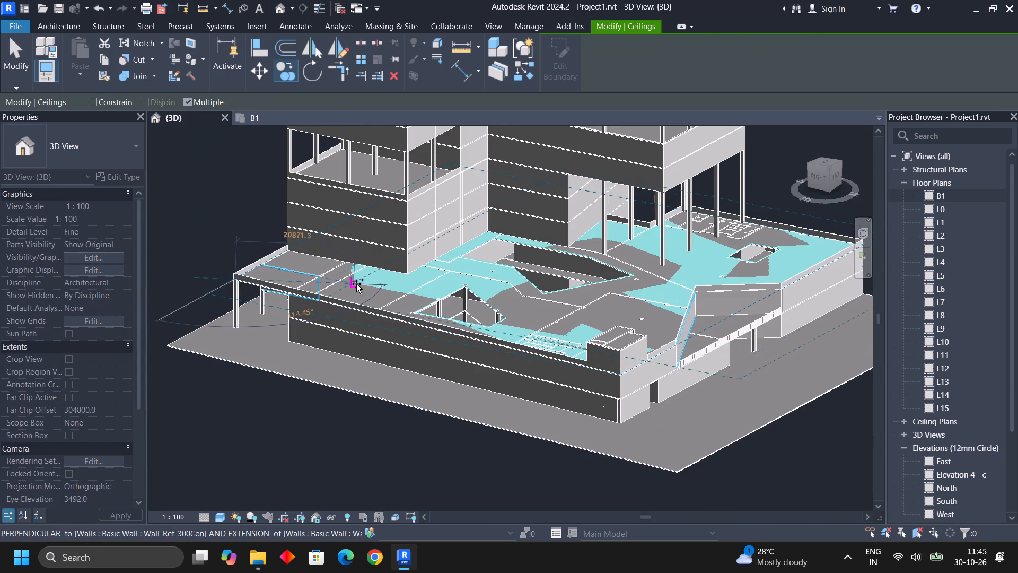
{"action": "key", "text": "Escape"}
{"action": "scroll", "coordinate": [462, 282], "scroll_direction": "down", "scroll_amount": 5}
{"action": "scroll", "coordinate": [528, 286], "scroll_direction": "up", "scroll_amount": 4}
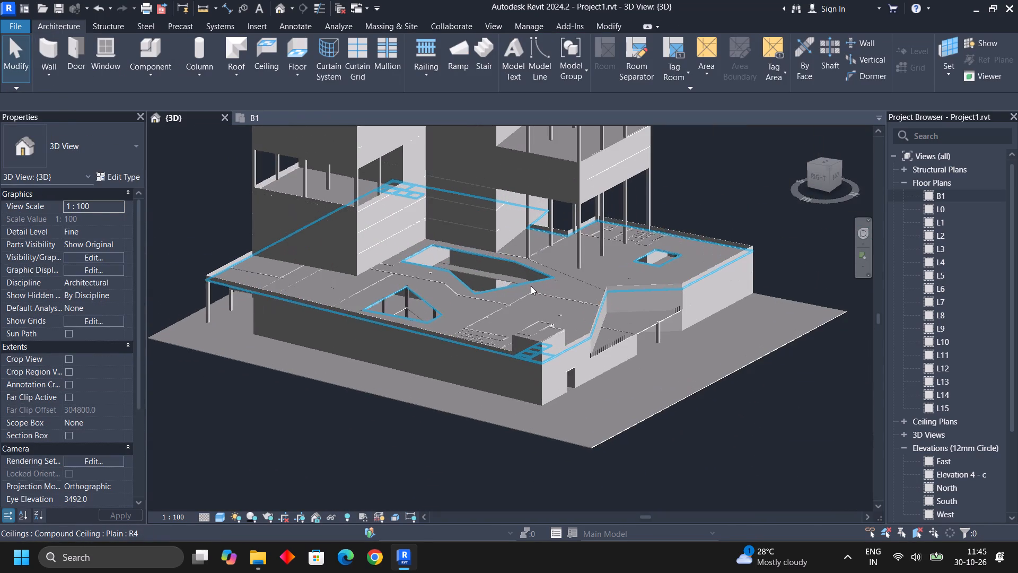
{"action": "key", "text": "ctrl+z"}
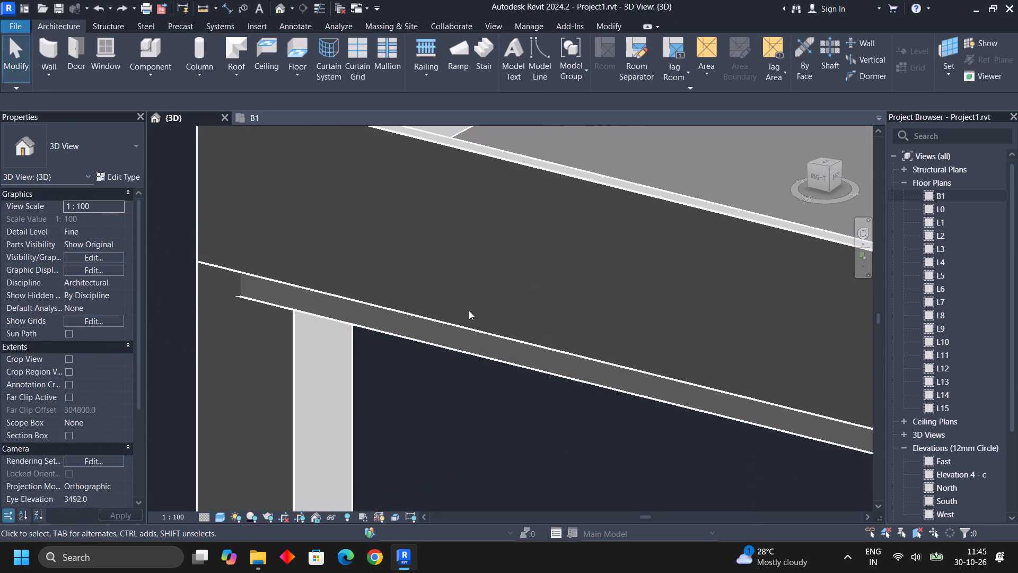
Examine the whole building, its podium roof and ground base in the 3D view.
{"action": "scroll", "coordinate": [284, 358], "scroll_direction": "down", "scroll_amount": 20}
{"action": "scroll", "coordinate": [284, 358], "scroll_direction": "down", "scroll_amount": 7}
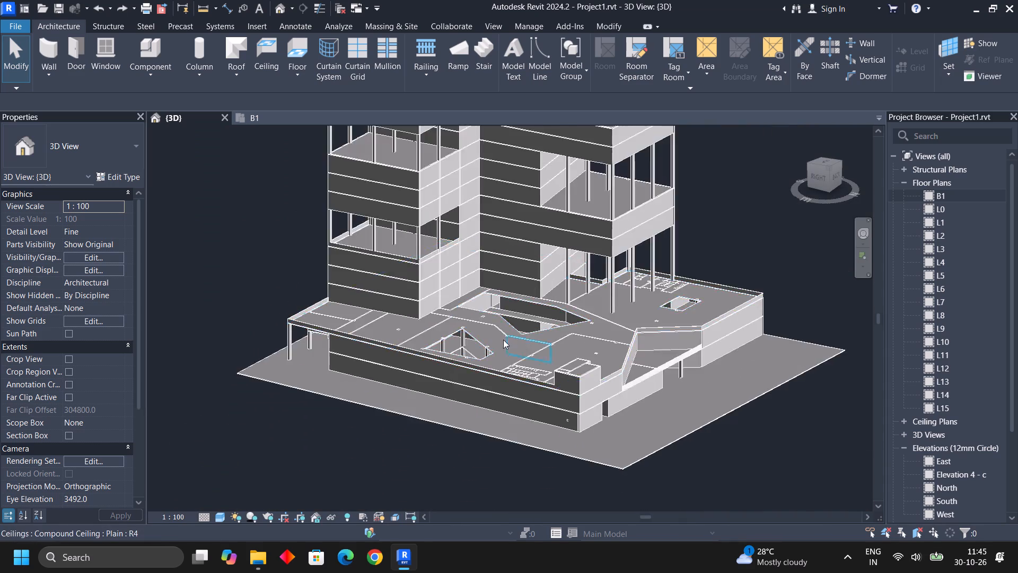
{"action": "scroll", "coordinate": [498, 351], "scroll_direction": "down", "scroll_amount": 8}
{"action": "scroll", "coordinate": [569, 267], "scroll_direction": "up", "scroll_amount": 7}
{"action": "scroll", "coordinate": [472, 323], "scroll_direction": "down", "scroll_amount": 1}
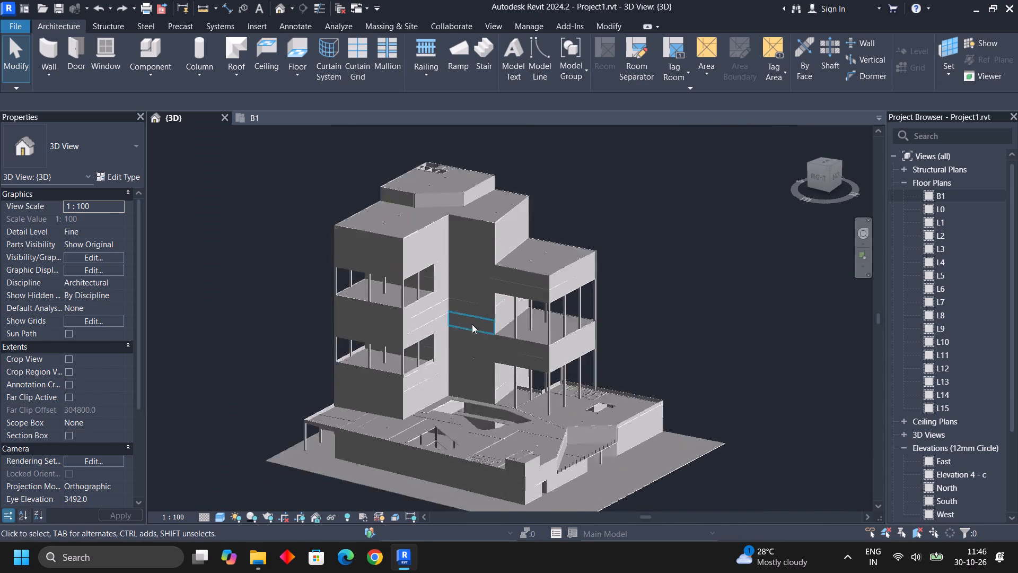
{"action": "scroll", "coordinate": [471, 325], "scroll_direction": "down", "scroll_amount": 2}
{"action": "scroll", "coordinate": [499, 335], "scroll_direction": "up", "scroll_amount": 2}
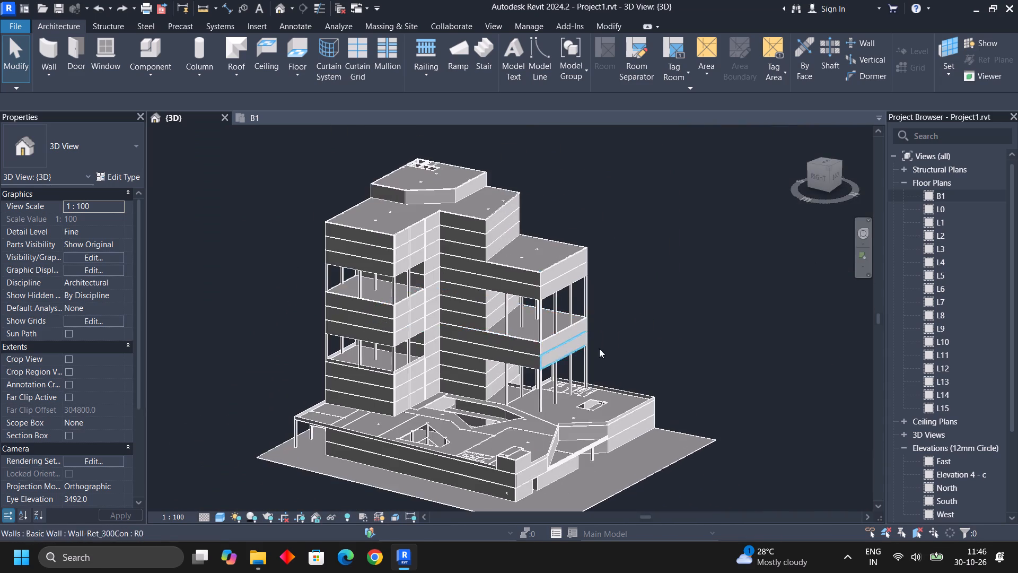
{"action": "scroll", "coordinate": [625, 352], "scroll_direction": "down", "scroll_amount": 2}
{"action": "scroll", "coordinate": [507, 409], "scroll_direction": "up", "scroll_amount": 2}
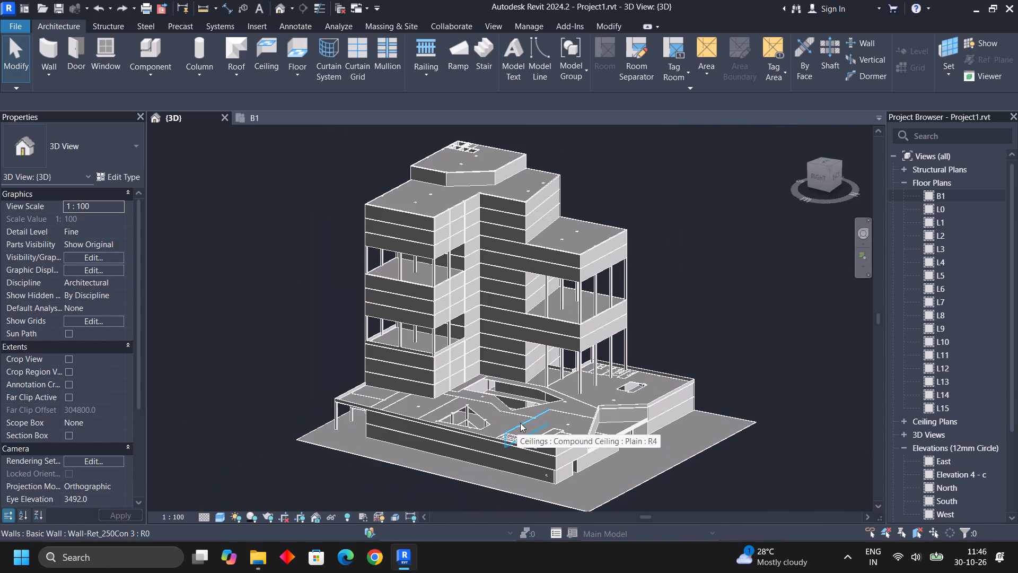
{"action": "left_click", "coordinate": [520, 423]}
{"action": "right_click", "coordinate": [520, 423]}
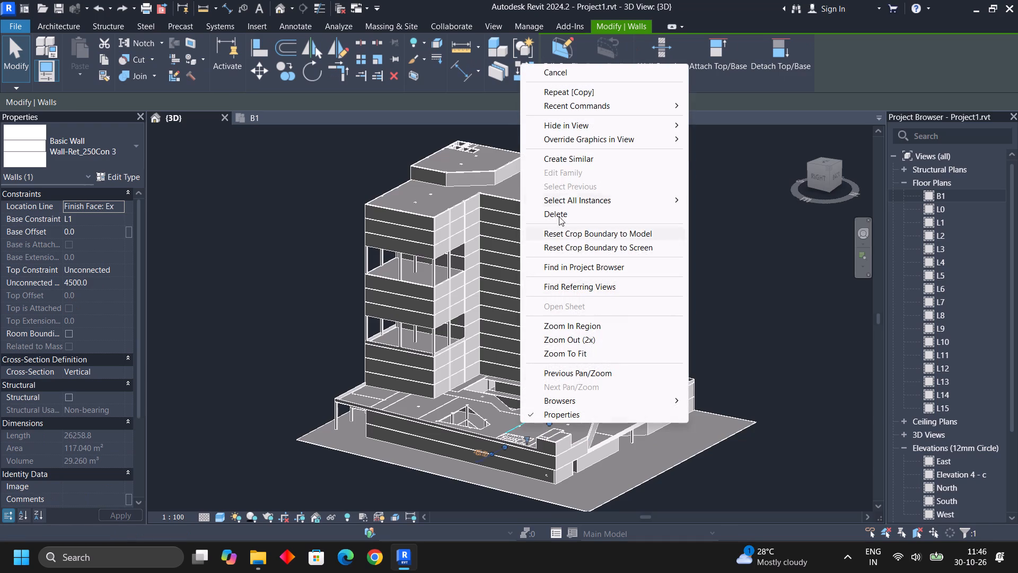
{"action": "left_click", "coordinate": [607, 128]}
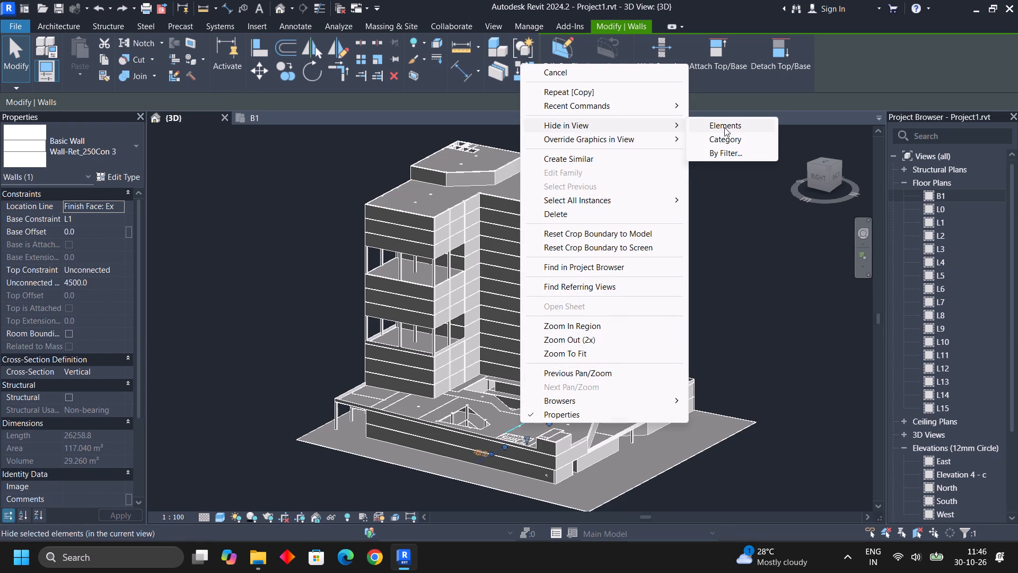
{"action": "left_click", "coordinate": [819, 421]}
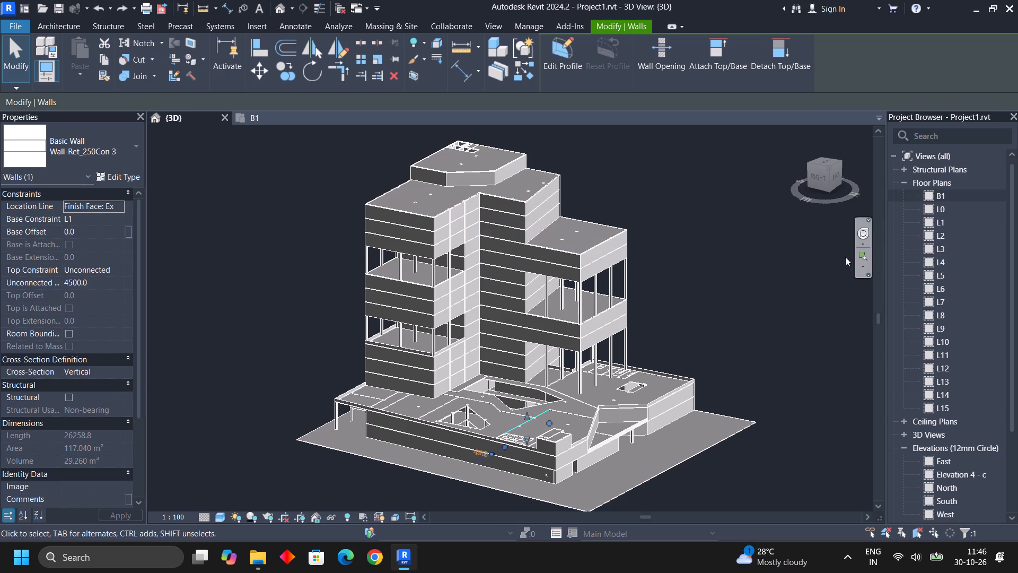
Open the L1 floor plan and close the L0 plan.
{"action": "double_click", "coordinate": [963, 211]}
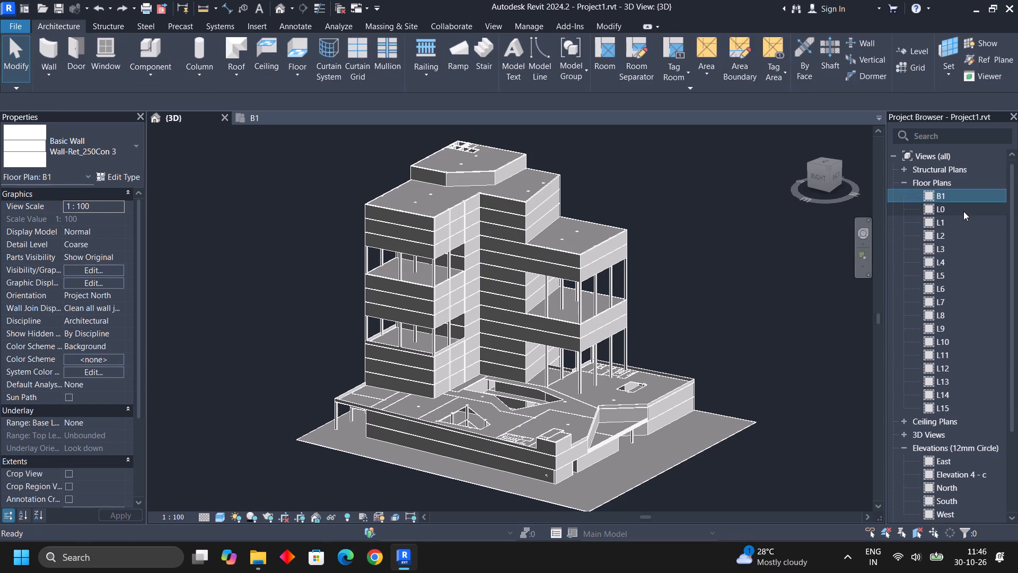
{"action": "double_click", "coordinate": [960, 224]}
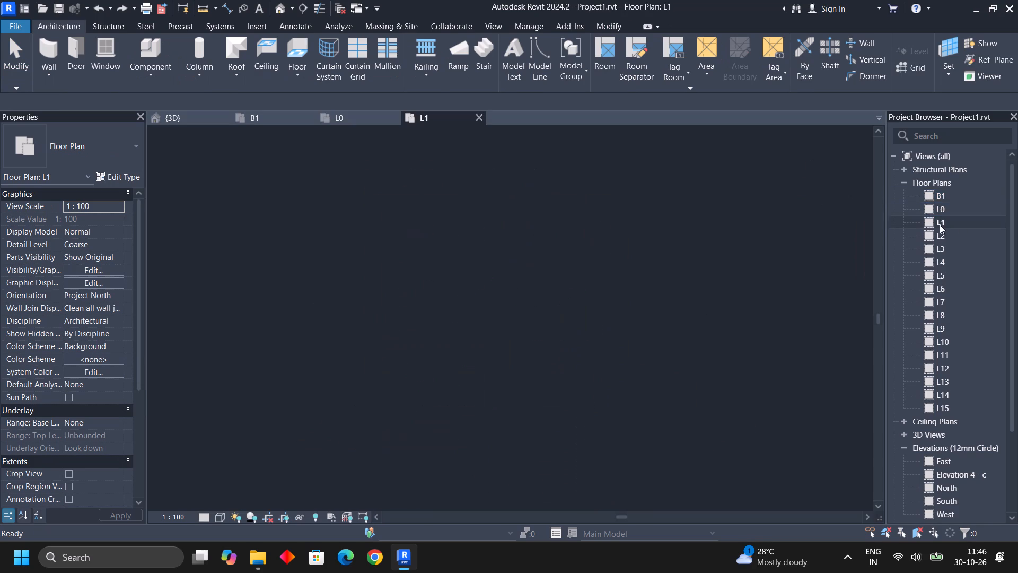
{"action": "left_click", "coordinate": [392, 121]}
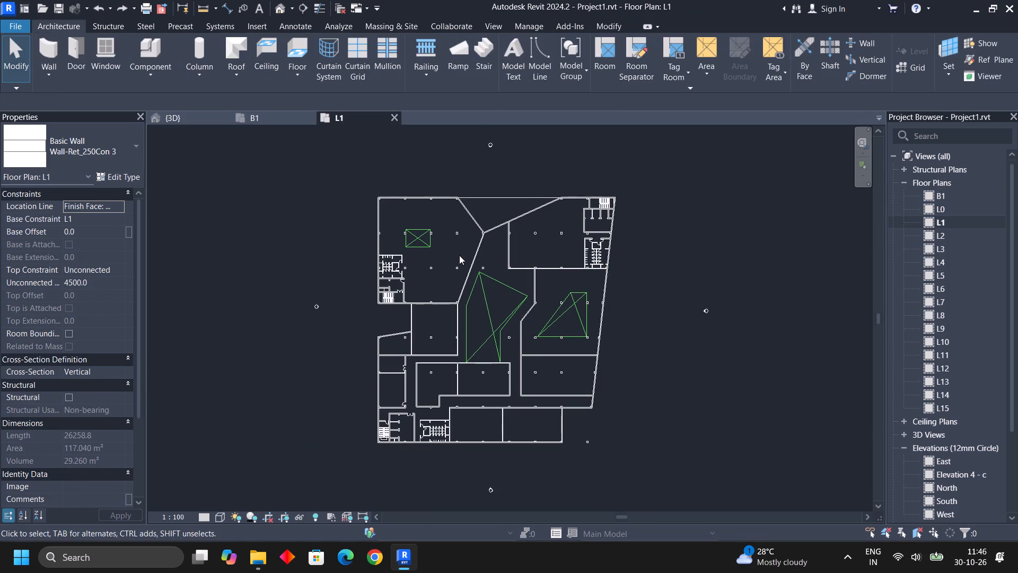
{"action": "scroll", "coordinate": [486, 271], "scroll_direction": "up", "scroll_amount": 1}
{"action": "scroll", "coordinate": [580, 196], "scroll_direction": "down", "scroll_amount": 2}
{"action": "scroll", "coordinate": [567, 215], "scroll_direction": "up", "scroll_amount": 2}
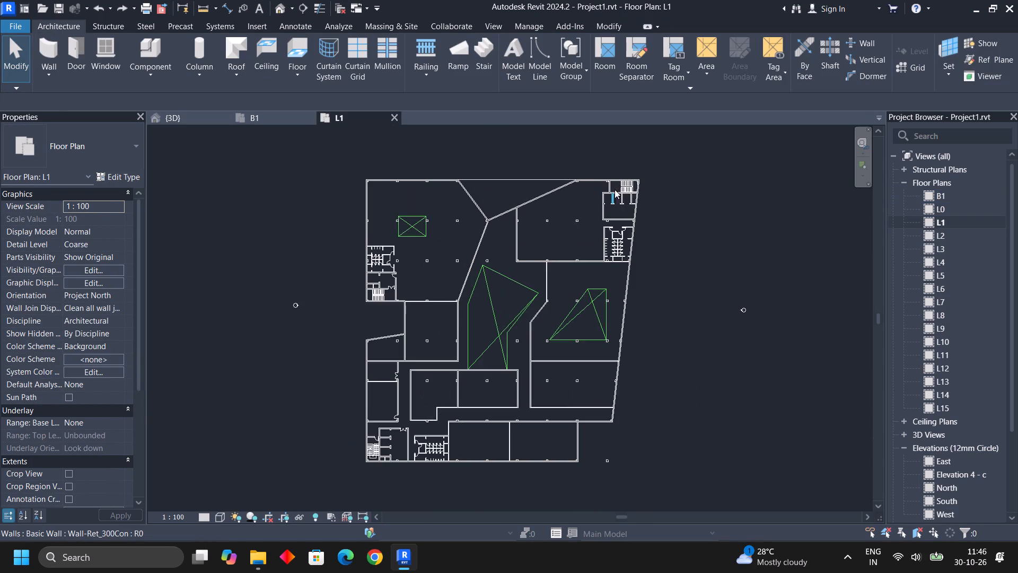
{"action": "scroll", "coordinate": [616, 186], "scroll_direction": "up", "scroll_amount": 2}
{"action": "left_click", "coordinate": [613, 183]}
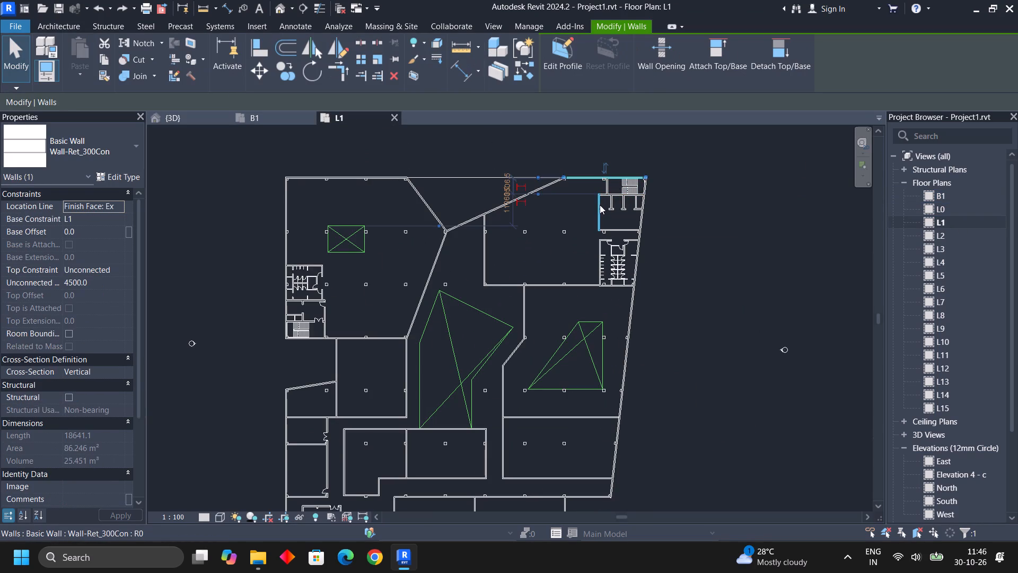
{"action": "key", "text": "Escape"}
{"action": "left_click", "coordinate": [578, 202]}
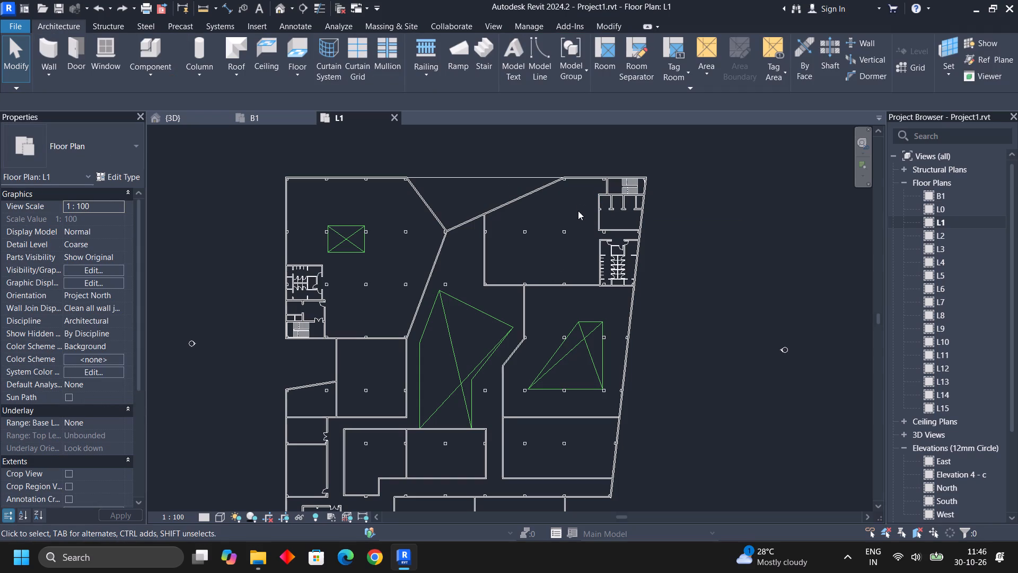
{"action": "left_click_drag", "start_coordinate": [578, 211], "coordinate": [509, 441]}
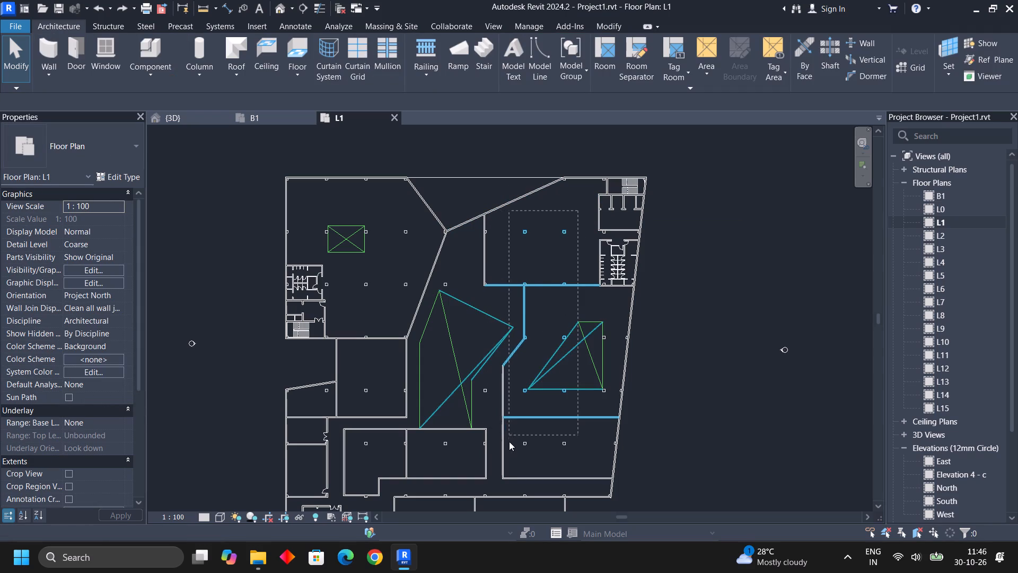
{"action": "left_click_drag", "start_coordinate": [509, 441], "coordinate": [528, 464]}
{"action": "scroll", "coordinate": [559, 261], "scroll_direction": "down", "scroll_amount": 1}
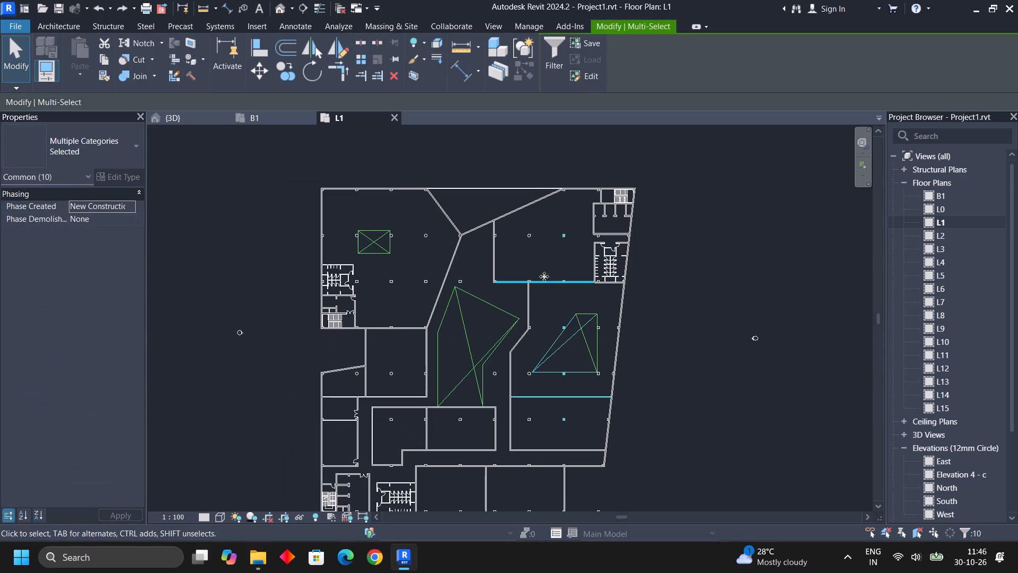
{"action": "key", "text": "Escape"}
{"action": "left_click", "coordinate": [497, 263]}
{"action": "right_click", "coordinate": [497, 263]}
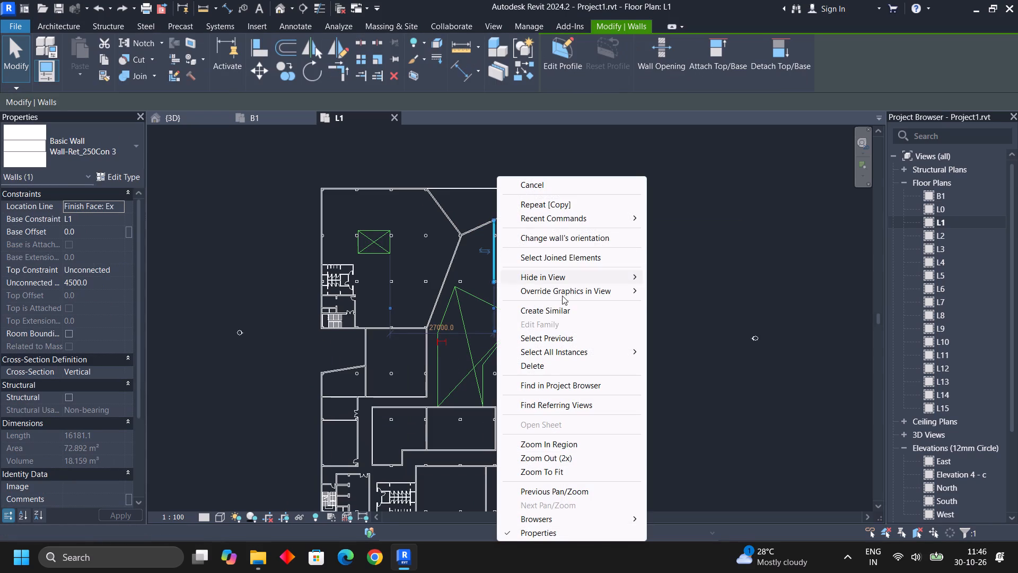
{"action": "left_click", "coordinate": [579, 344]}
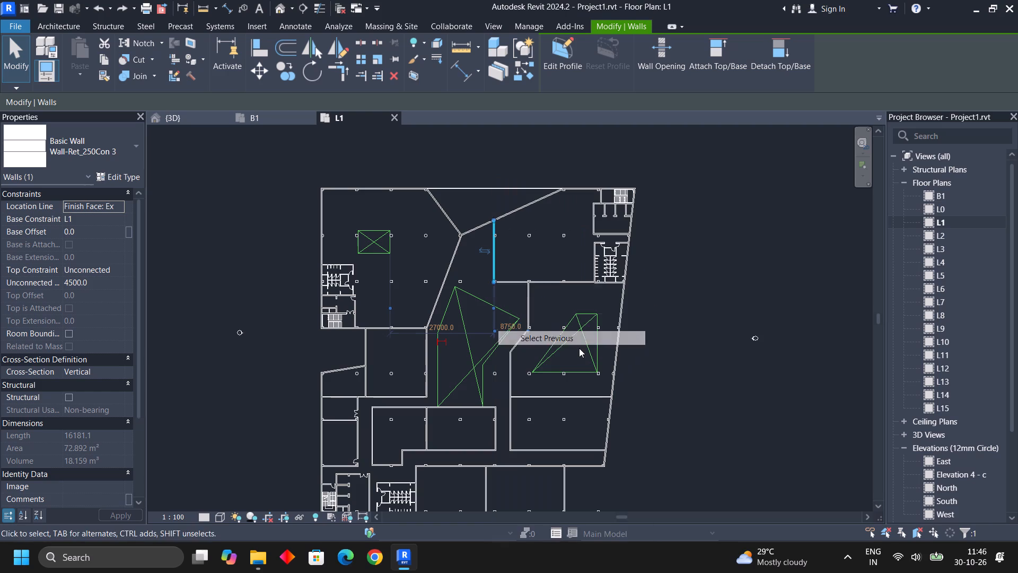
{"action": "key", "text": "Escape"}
Select all Wall-Ret_250Con 3 instances visible in the L1 plan and hide those walls in the 3D view.
{"action": "left_click", "coordinate": [496, 247]}
{"action": "right_click", "coordinate": [496, 247]}
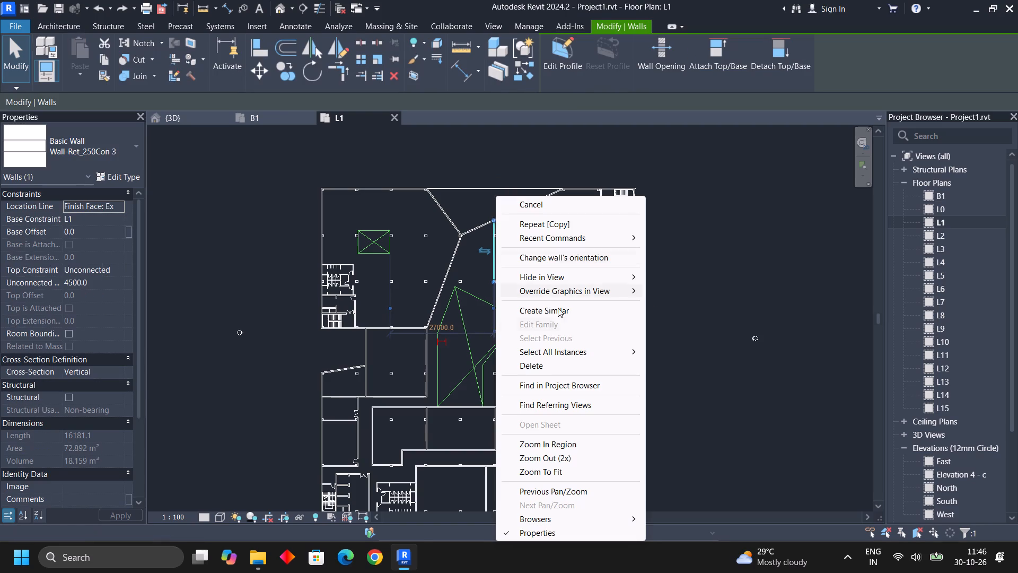
{"action": "left_click", "coordinate": [578, 346]}
{"action": "left_click", "coordinate": [728, 355]}
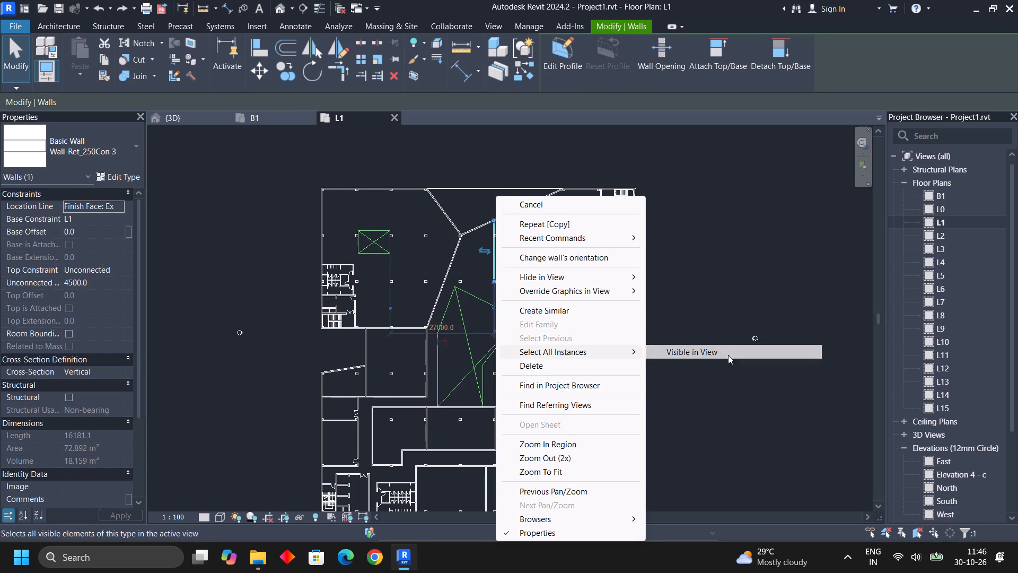
{"action": "scroll", "coordinate": [508, 256], "scroll_direction": "down", "scroll_amount": 3}
{"action": "right_click", "coordinate": [507, 346]}
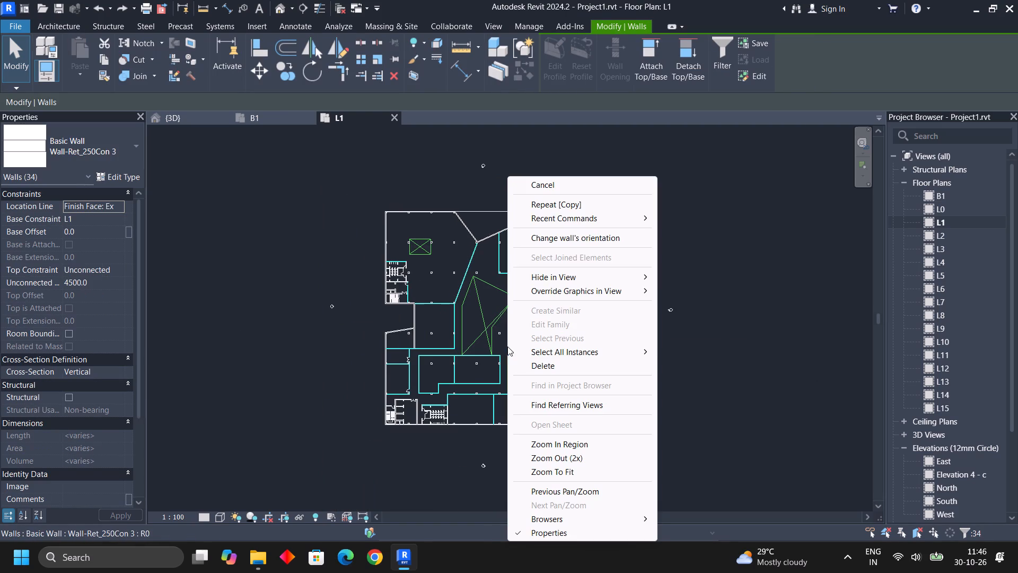
{"action": "left_click", "coordinate": [580, 276]}
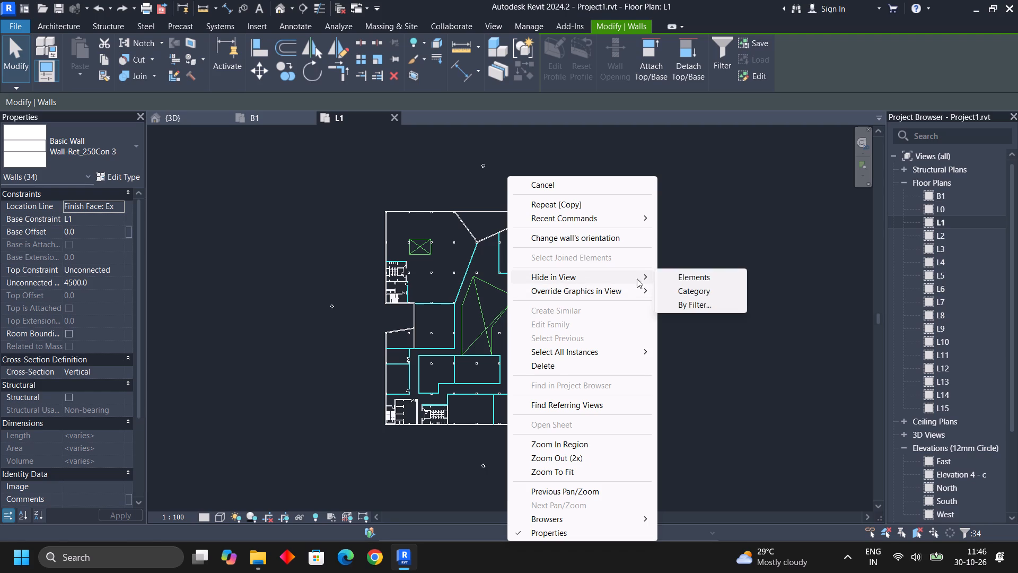
{"action": "left_click", "coordinate": [185, 114]}
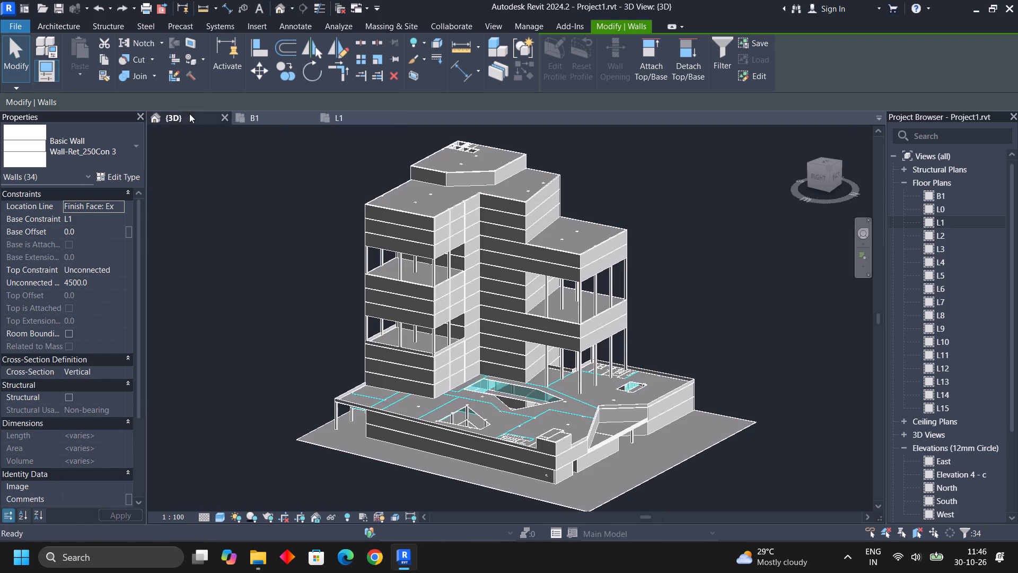
{"action": "right_click", "coordinate": [628, 387]}
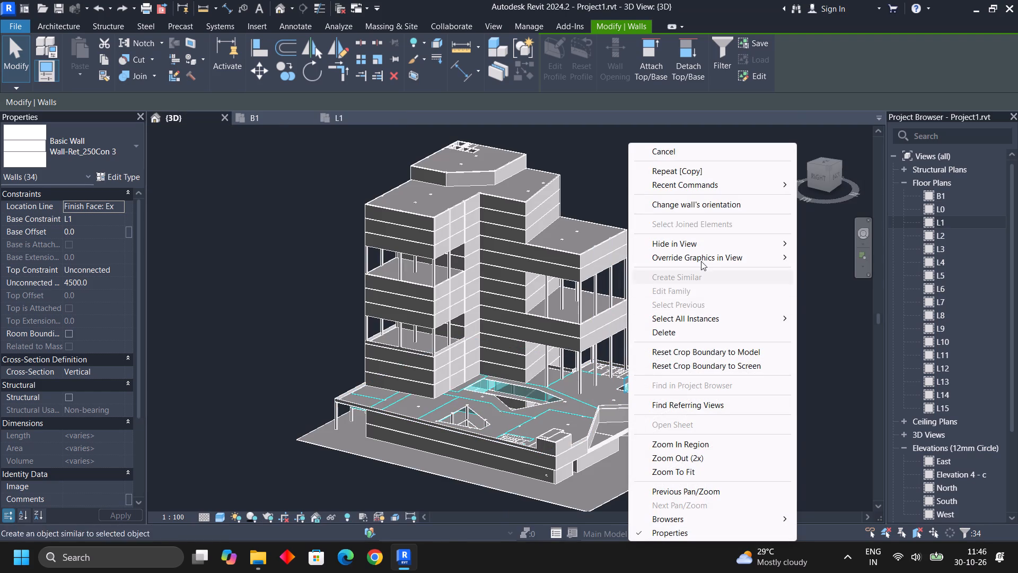
{"action": "left_click", "coordinate": [698, 241]}
{"action": "left_click", "coordinate": [821, 247]}
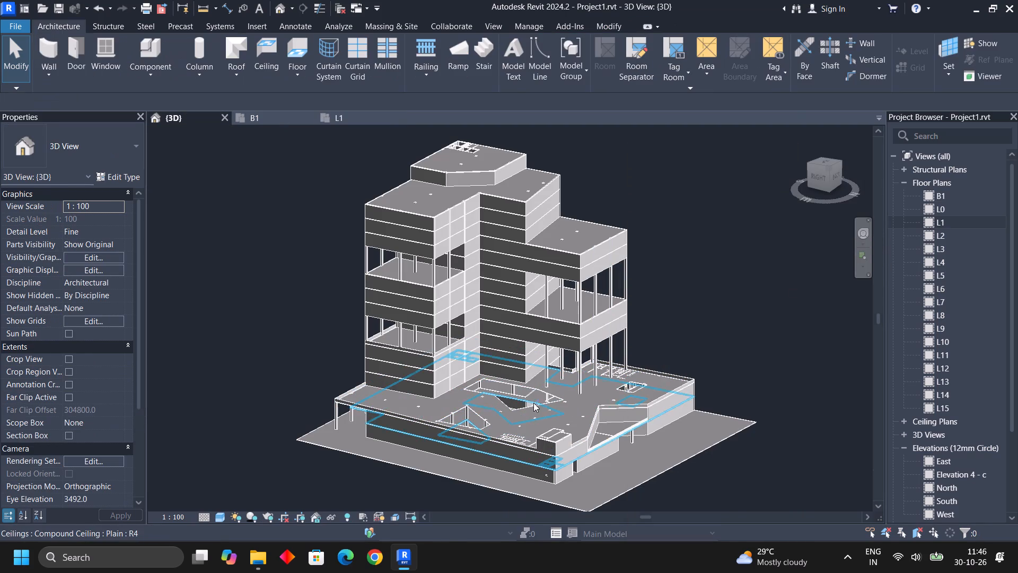
Compare the podium roof in the 3D view with the B1 and L1 floor plans.
{"action": "scroll", "coordinate": [501, 410], "scroll_direction": "up", "scroll_amount": 3}
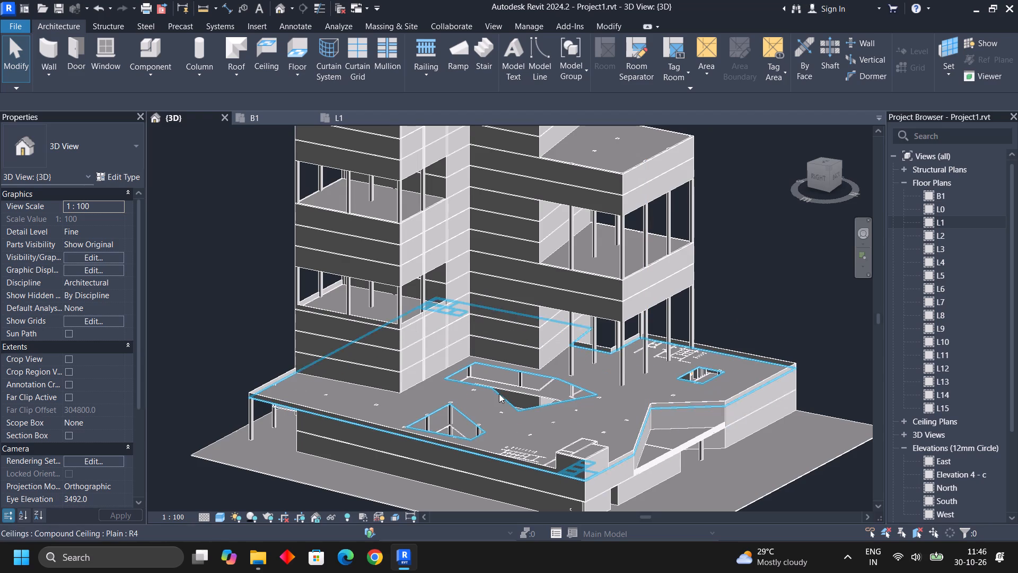
{"action": "left_click", "coordinate": [268, 118]}
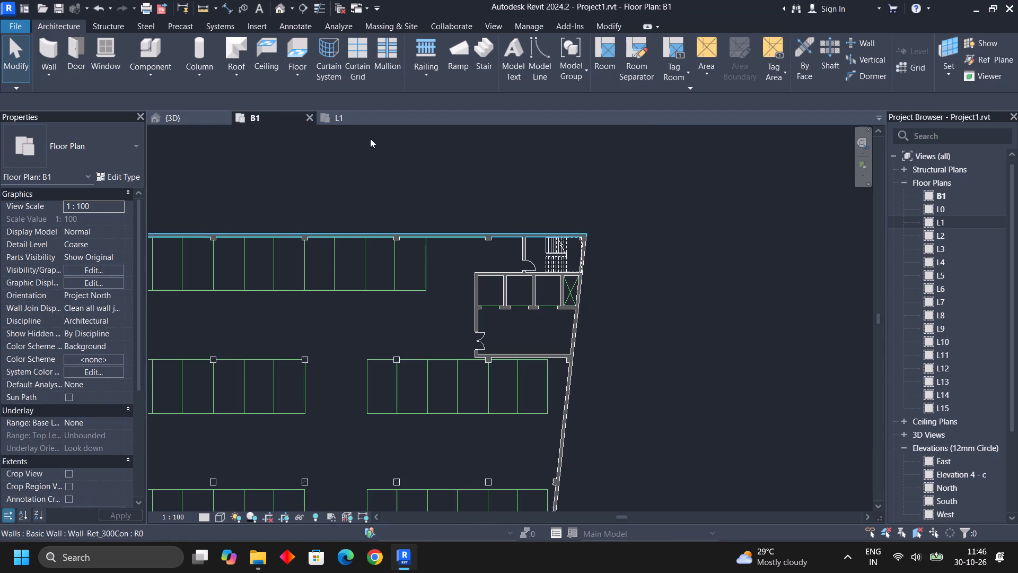
{"action": "left_click", "coordinate": [357, 123]}
{"action": "scroll", "coordinate": [559, 279], "scroll_direction": "up", "scroll_amount": 3}
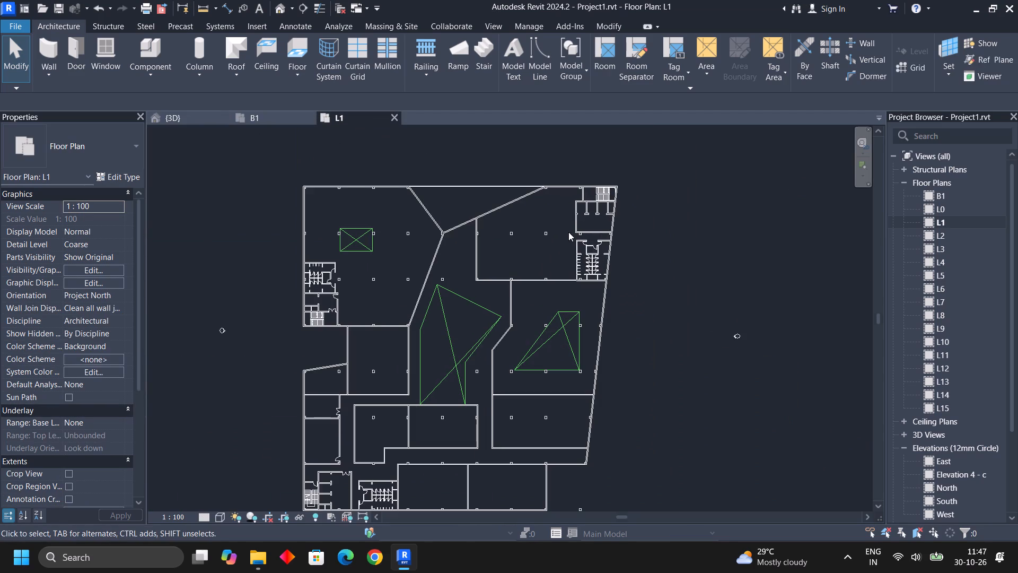
{"action": "left_click", "coordinate": [198, 113]}
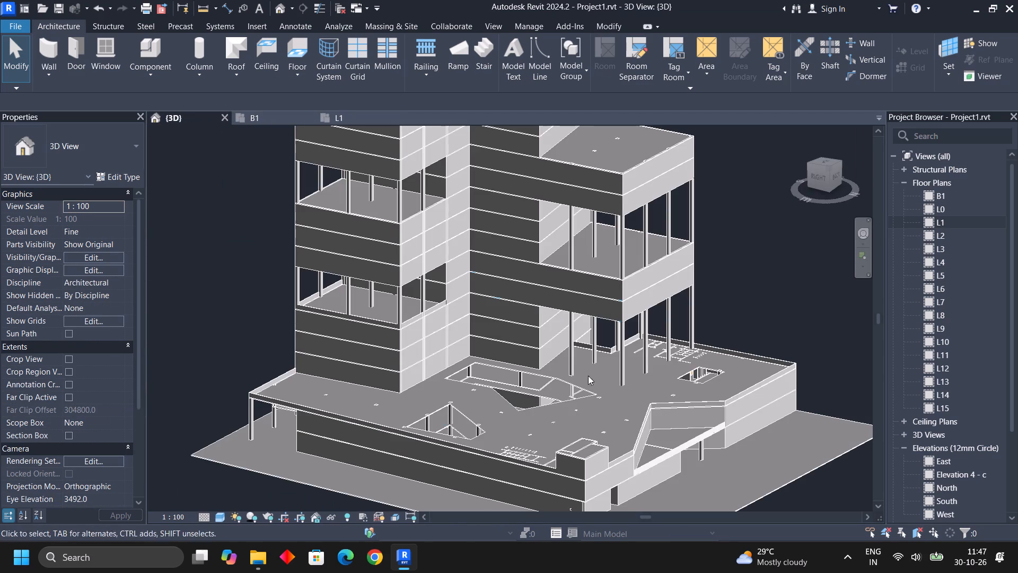
Select the toilet block's walls, partitions and doors beside the slanted outer wall in the L1 plan and hide those elements in the 3D view.
{"action": "left_click", "coordinate": [344, 120]}
{"action": "scroll", "coordinate": [583, 259], "scroll_direction": "up", "scroll_amount": 4}
{"action": "scroll", "coordinate": [607, 221], "scroll_direction": "up", "scroll_amount": 3}
{"action": "scroll", "coordinate": [589, 261], "scroll_direction": "down", "scroll_amount": 4}
{"action": "scroll", "coordinate": [573, 177], "scroll_direction": "up", "scroll_amount": 4}
{"action": "scroll", "coordinate": [578, 174], "scroll_direction": "down", "scroll_amount": 1}
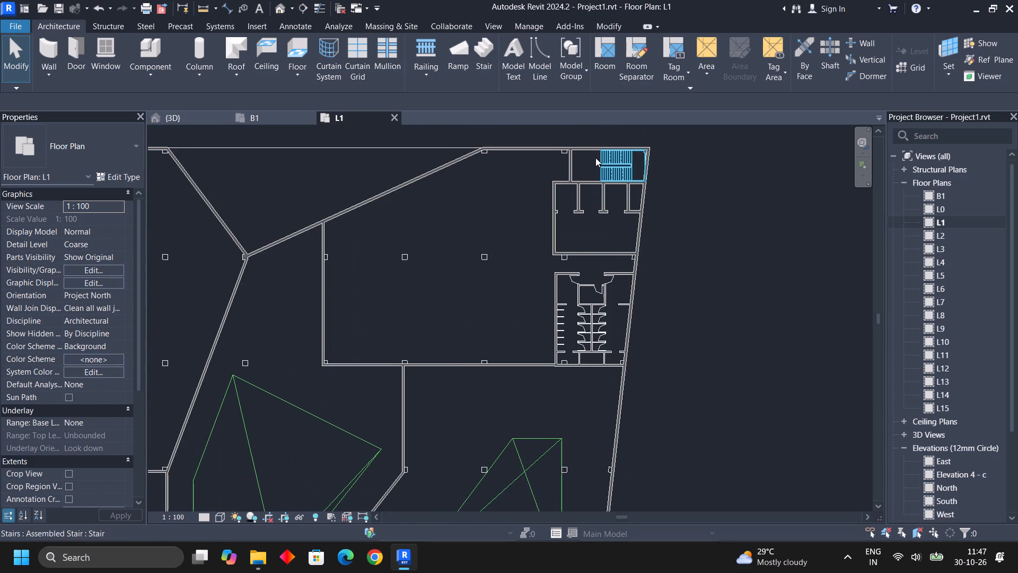
{"action": "left_click", "coordinate": [593, 159]}
{"action": "left_click_drag", "start_coordinate": [589, 160], "coordinate": [516, 306]}
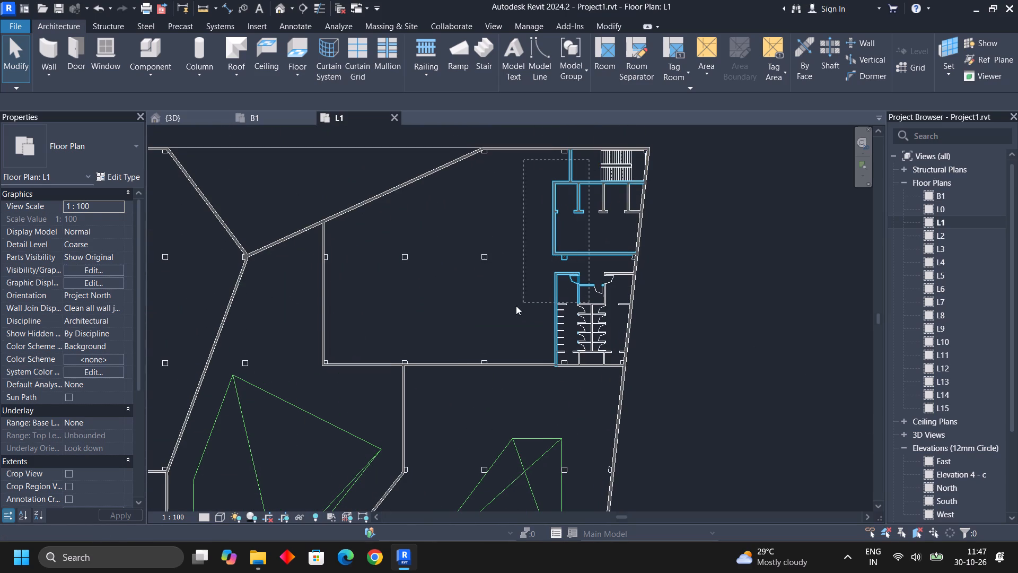
{"action": "left_click_drag", "start_coordinate": [516, 306], "coordinate": [460, 347]}
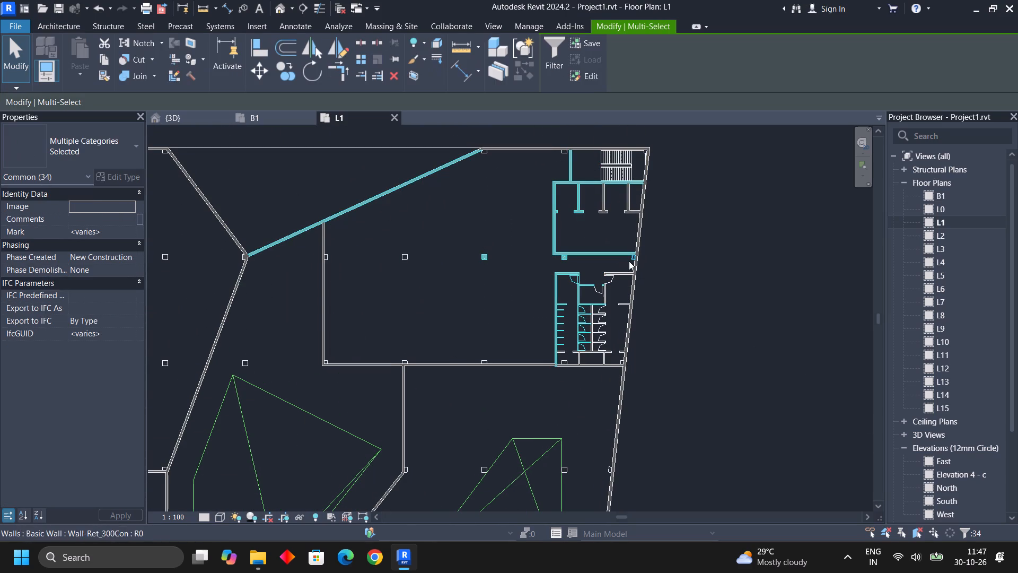
{"action": "scroll", "coordinate": [616, 275], "scroll_direction": "up", "scroll_amount": 3}
{"action": "left_click_drag", "start_coordinate": [621, 259], "coordinate": [524, 386]}
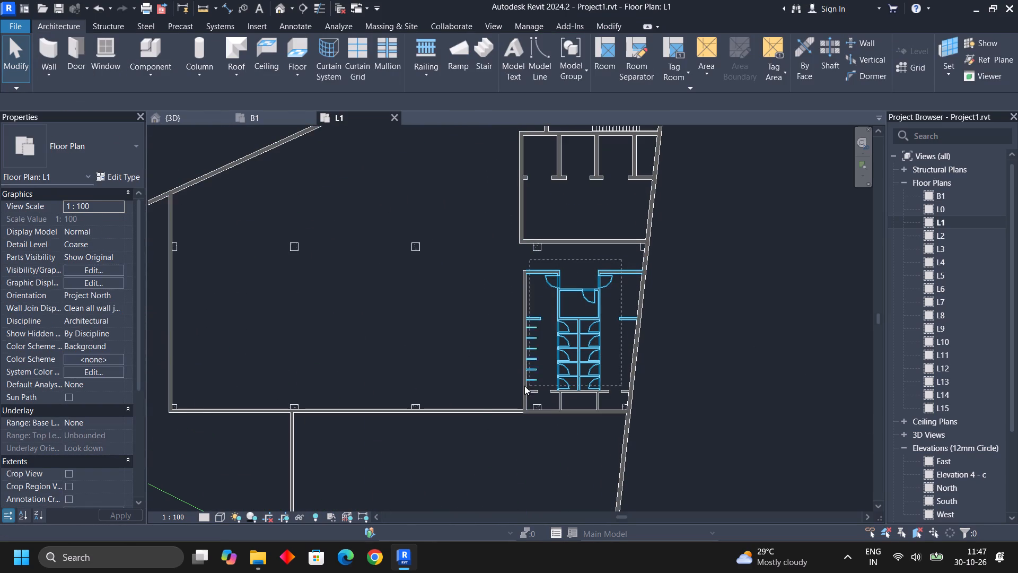
{"action": "left_click_drag", "start_coordinate": [524, 386], "coordinate": [476, 401]}
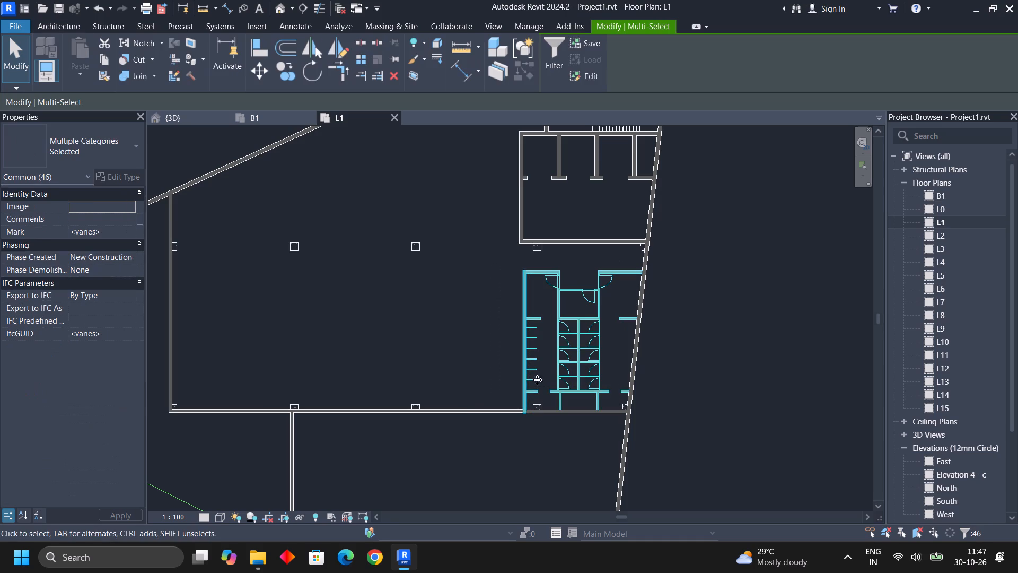
{"action": "right_click", "coordinate": [587, 343]}
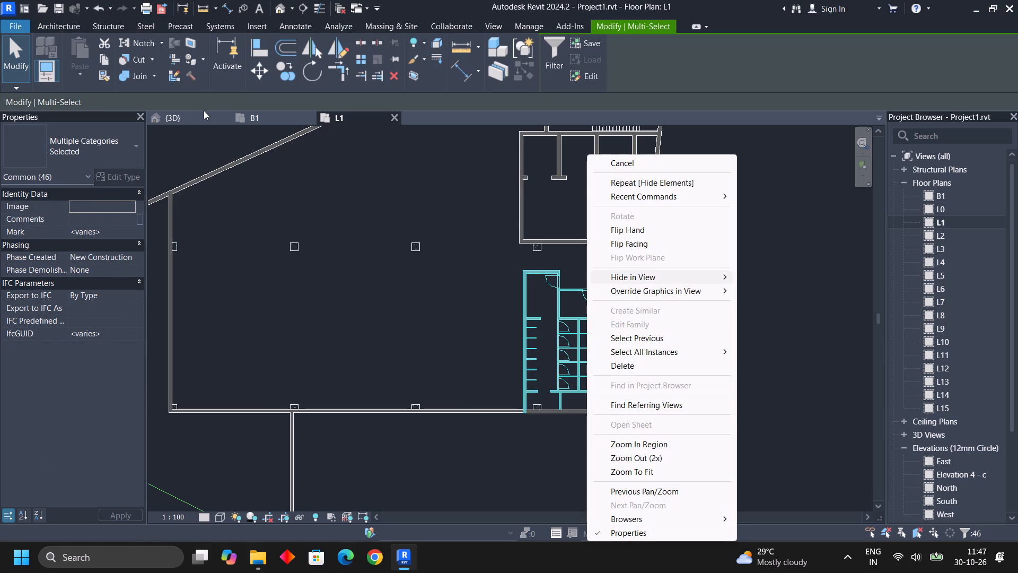
{"action": "left_click", "coordinate": [195, 123]}
{"action": "right_click", "coordinate": [525, 442]}
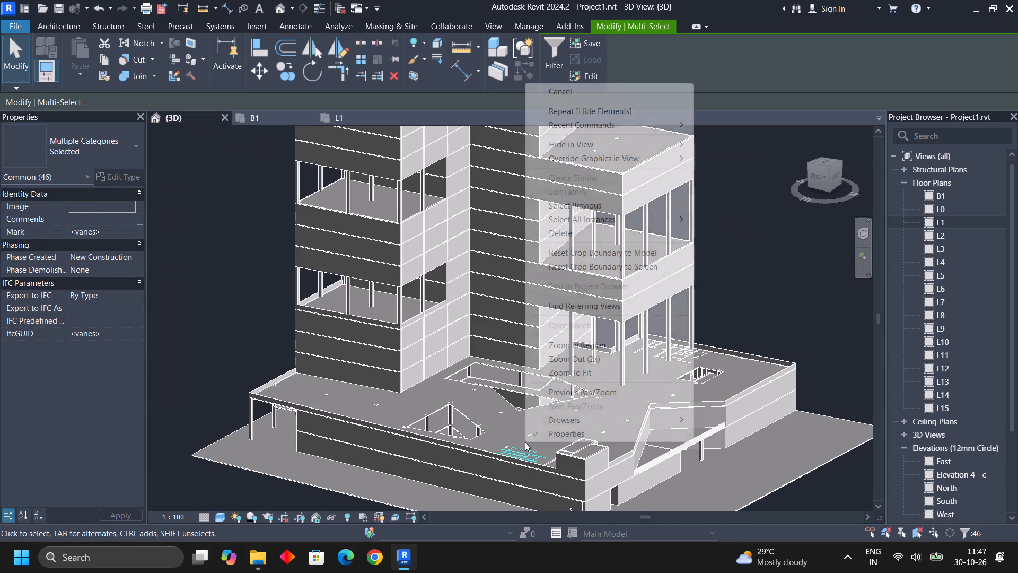
{"action": "left_click", "coordinate": [586, 145]}
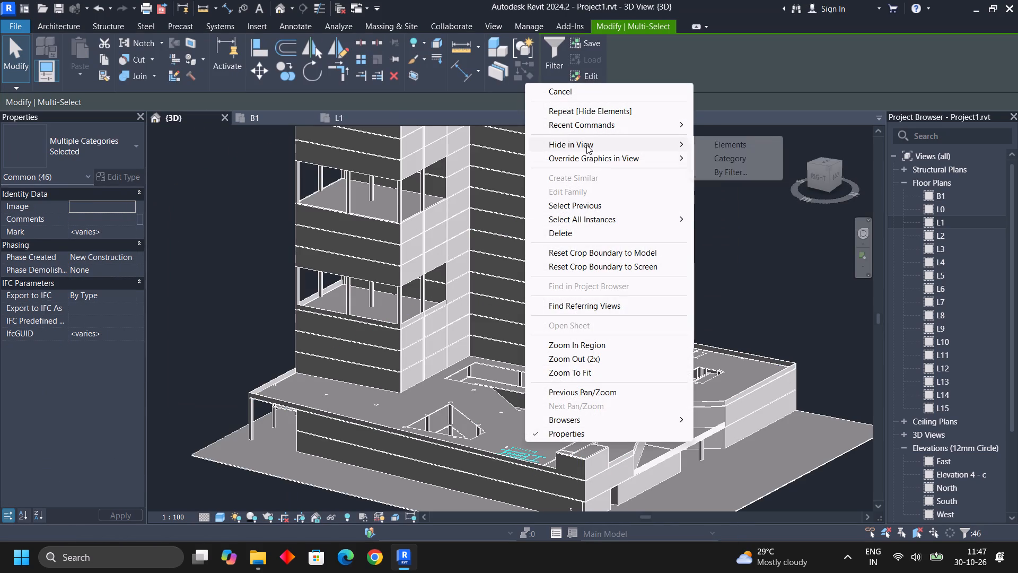
{"action": "left_click", "coordinate": [737, 147]}
Examine the podium roof in the 3D view for interior elements still showing through it.
{"action": "scroll", "coordinate": [685, 366], "scroll_direction": "down", "scroll_amount": 1}
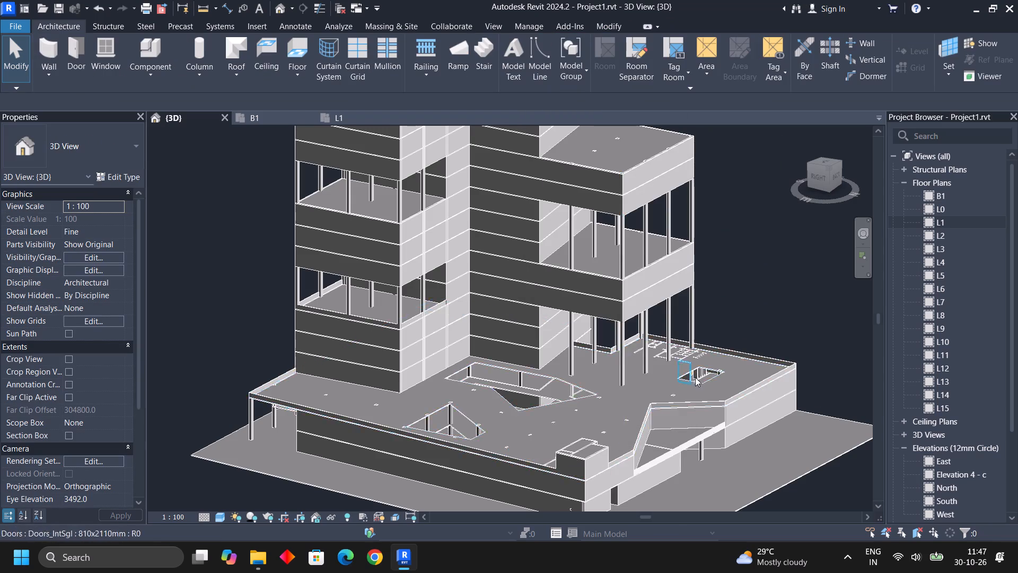
{"action": "scroll", "coordinate": [695, 377], "scroll_direction": "down", "scroll_amount": 2}
{"action": "scroll", "coordinate": [414, 373], "scroll_direction": "down", "scroll_amount": 2}
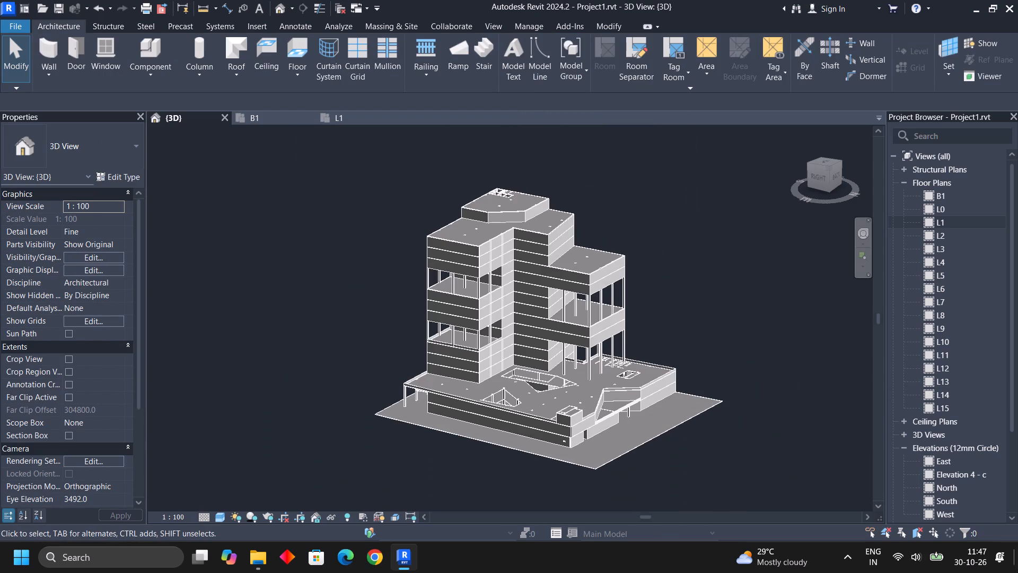
{"action": "scroll", "coordinate": [662, 360], "scroll_direction": "up", "scroll_amount": 3}
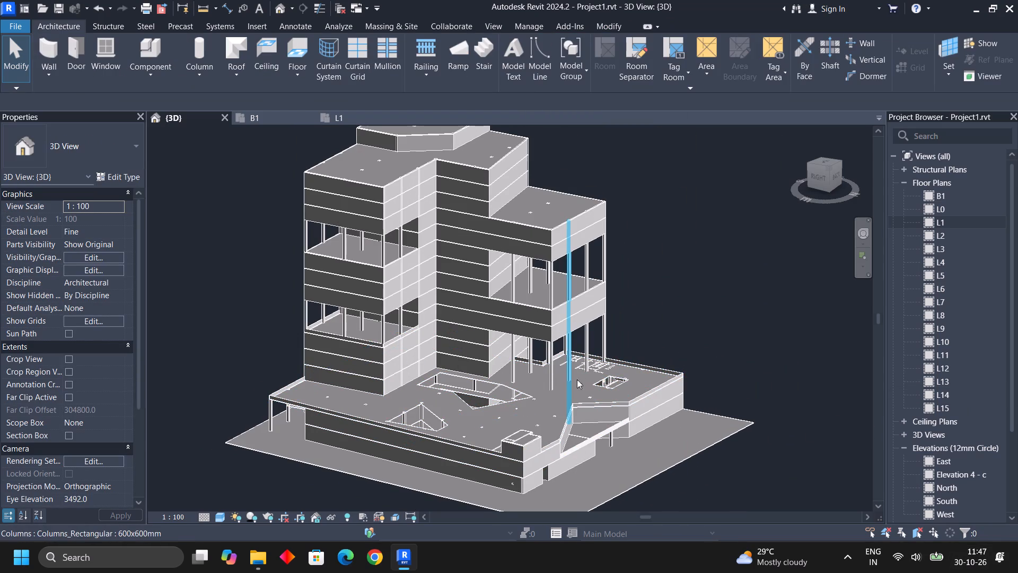
{"action": "scroll", "coordinate": [570, 404], "scroll_direction": "down", "scroll_amount": 2}
{"action": "scroll", "coordinate": [561, 372], "scroll_direction": "up", "scroll_amount": 2}
{"action": "scroll", "coordinate": [584, 390], "scroll_direction": "down", "scroll_amount": 2}
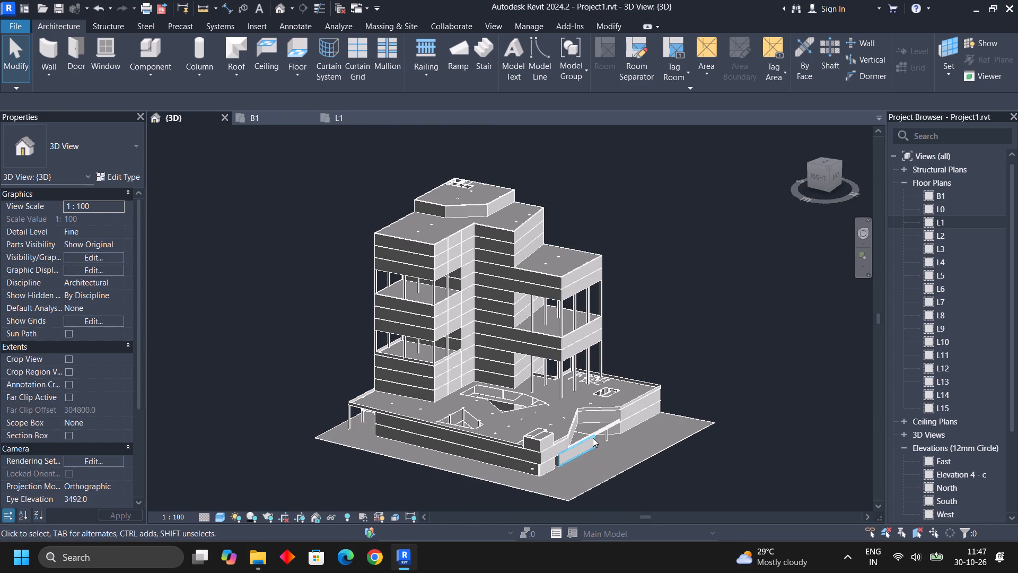
{"action": "middle_click_drag", "start_coordinate": [593, 438], "coordinate": [604, 461], "text": "shift"}
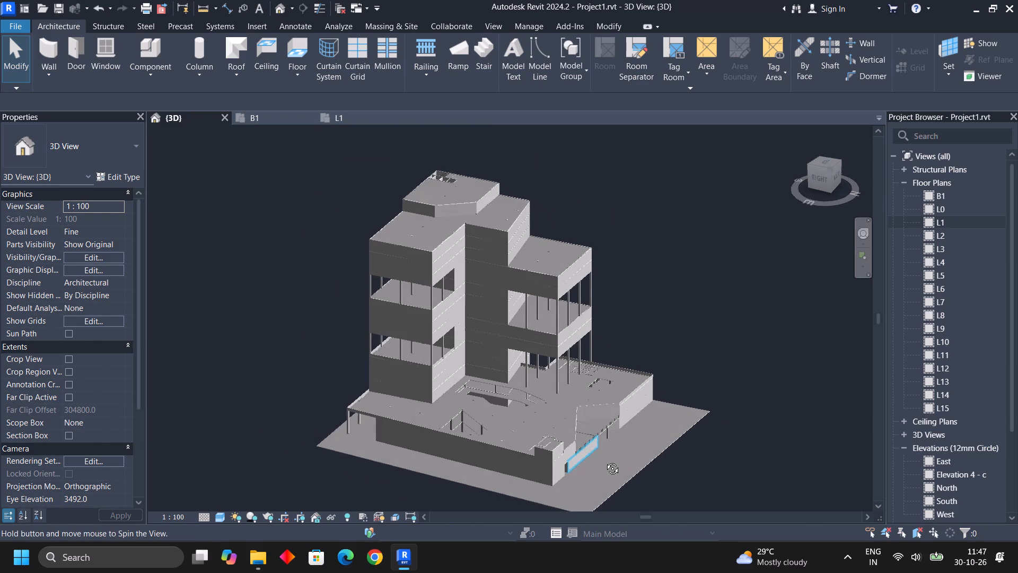
{"action": "middle_click_drag", "start_coordinate": [604, 461], "coordinate": [583, 431], "text": "shift"}
{"action": "scroll", "coordinate": [541, 377], "scroll_direction": "up", "scroll_amount": 1}
{"action": "scroll", "coordinate": [605, 379], "scroll_direction": "up", "scroll_amount": 2}
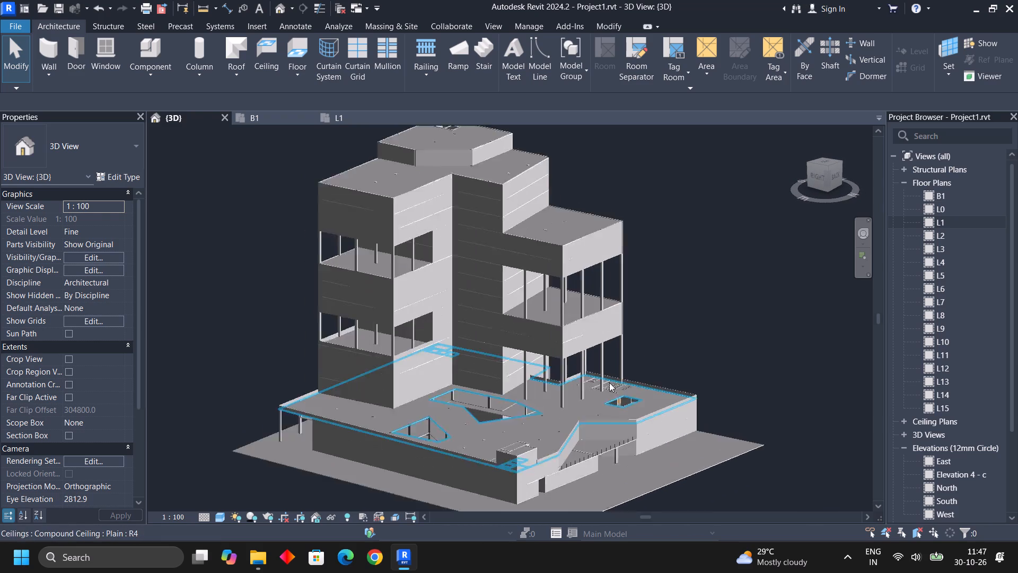
{"action": "scroll", "coordinate": [609, 383], "scroll_direction": "up", "scroll_amount": 11}
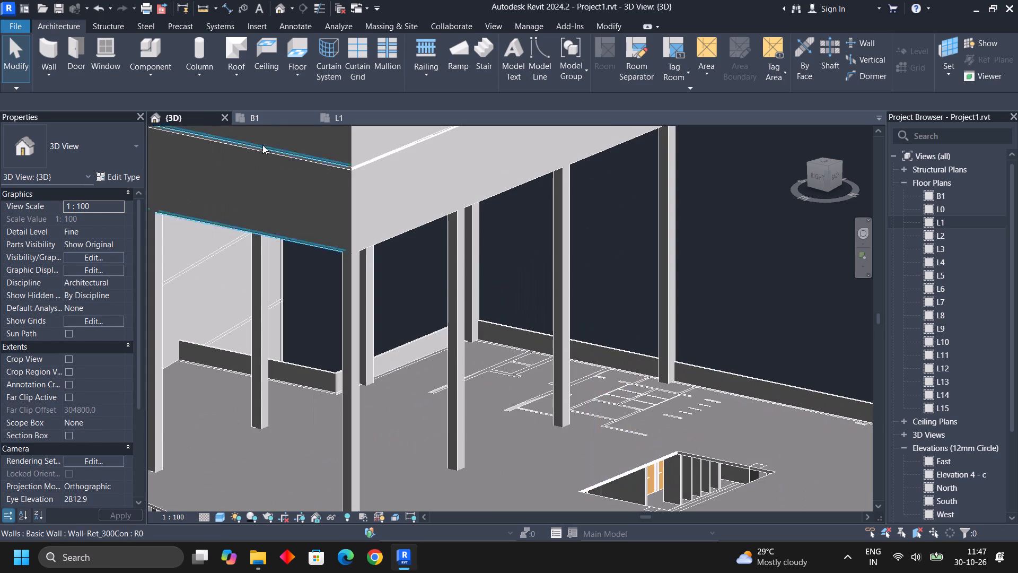
Select the other toilet block with its adjoining service rooms and stair in the L1 plan and hide those elements in the 3D view.
{"action": "left_click", "coordinate": [348, 124]}
{"action": "scroll", "coordinate": [474, 363], "scroll_direction": "down", "scroll_amount": 2}
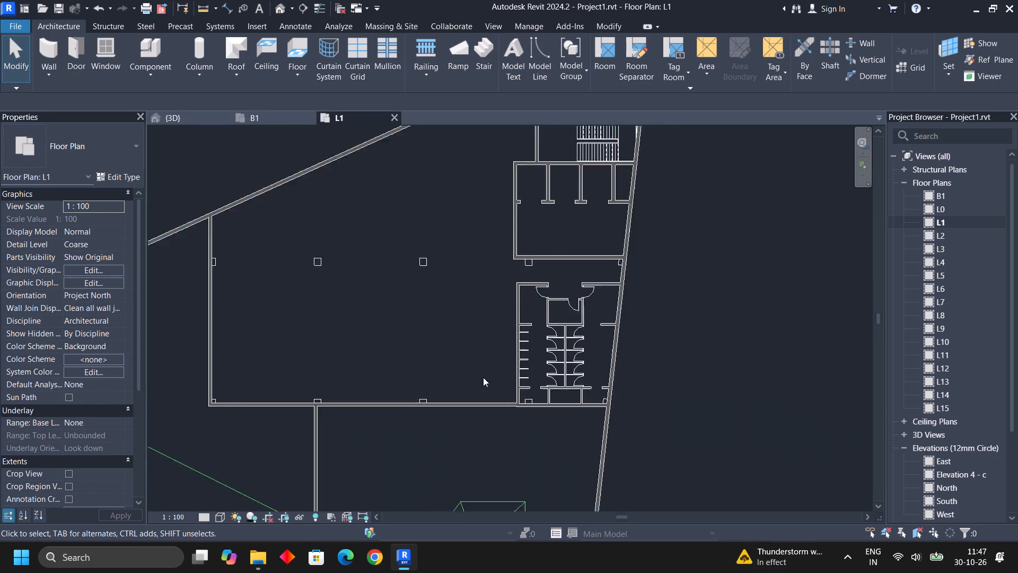
{"action": "scroll", "coordinate": [483, 377], "scroll_direction": "down", "scroll_amount": 13}
{"action": "scroll", "coordinate": [379, 272], "scroll_direction": "up", "scroll_amount": 15}
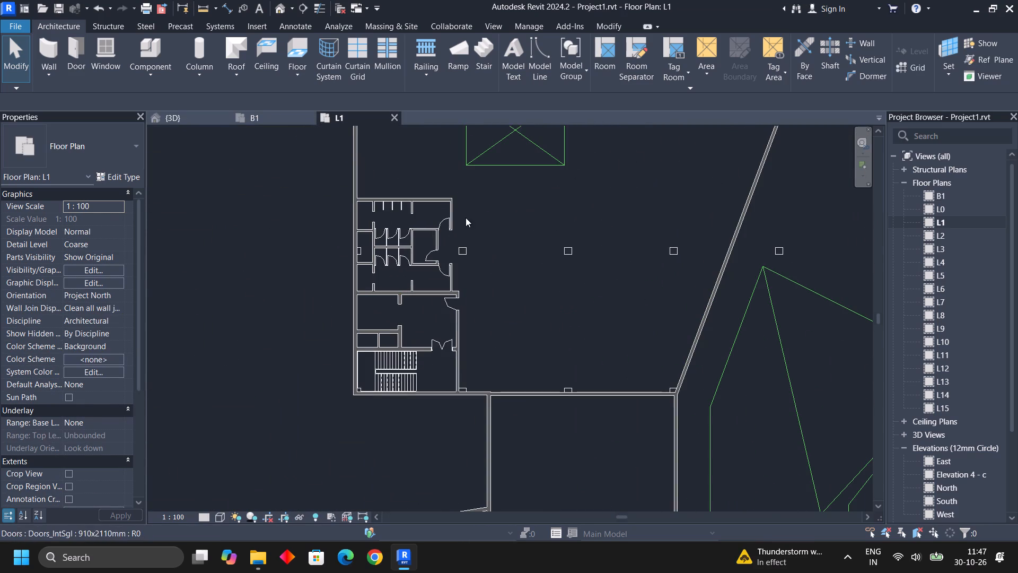
{"action": "left_click_drag", "start_coordinate": [455, 185], "coordinate": [367, 358]}
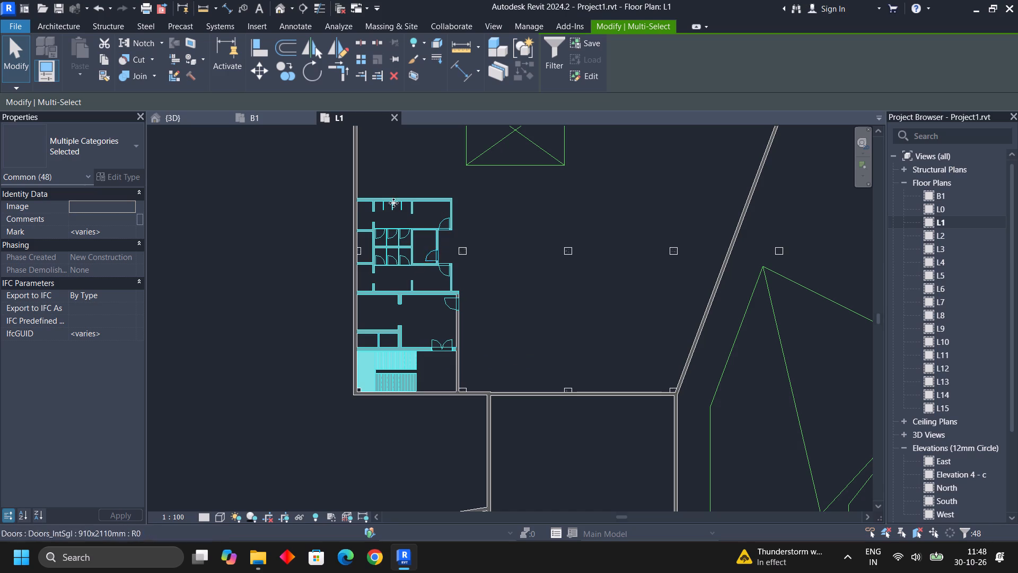
{"action": "left_click", "coordinate": [199, 117]}
{"action": "scroll", "coordinate": [428, 351], "scroll_direction": "down", "scroll_amount": 4}
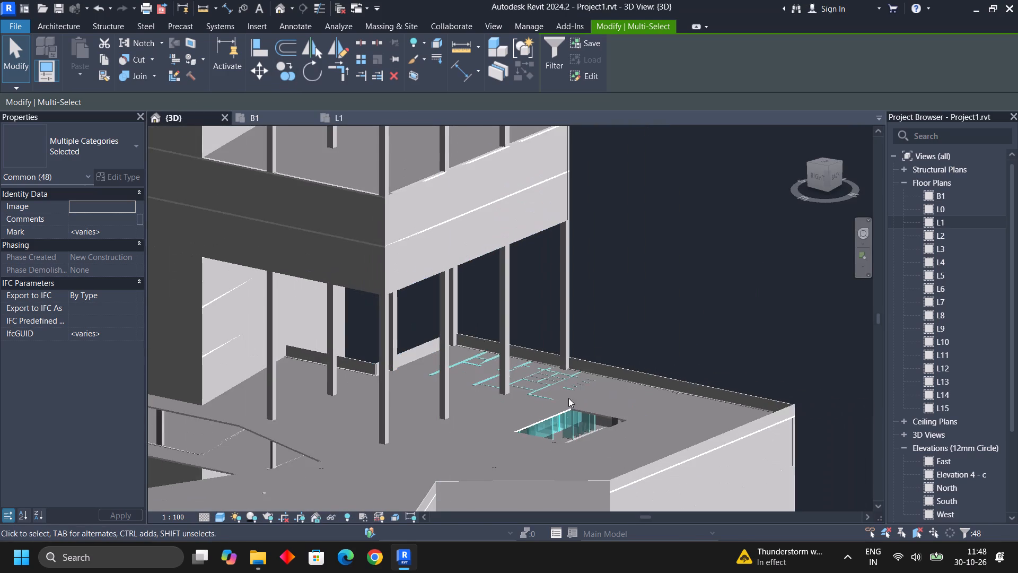
{"action": "right_click", "coordinate": [548, 386]}
{"action": "left_click", "coordinate": [610, 247]}
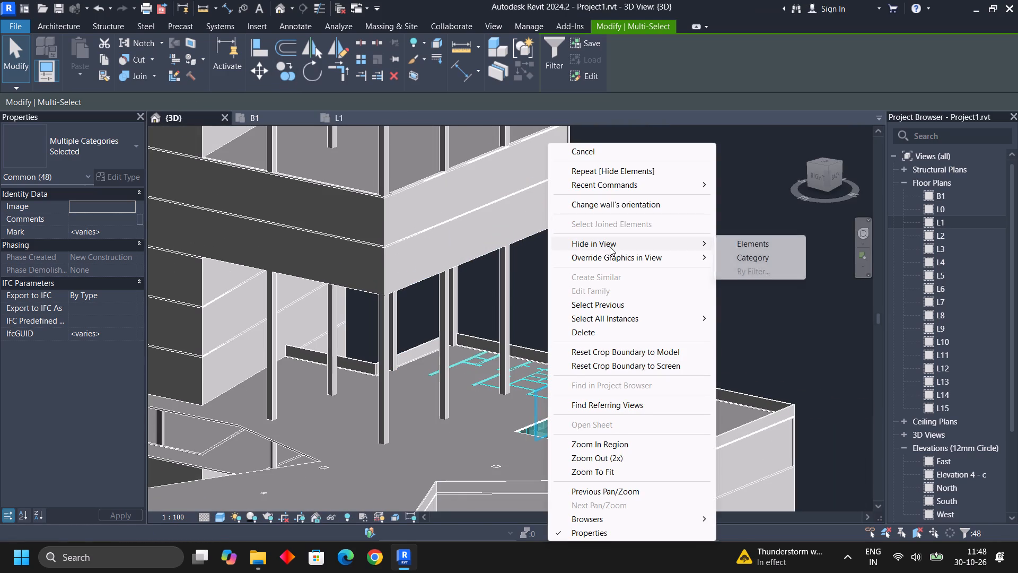
{"action": "left_click", "coordinate": [756, 246]}
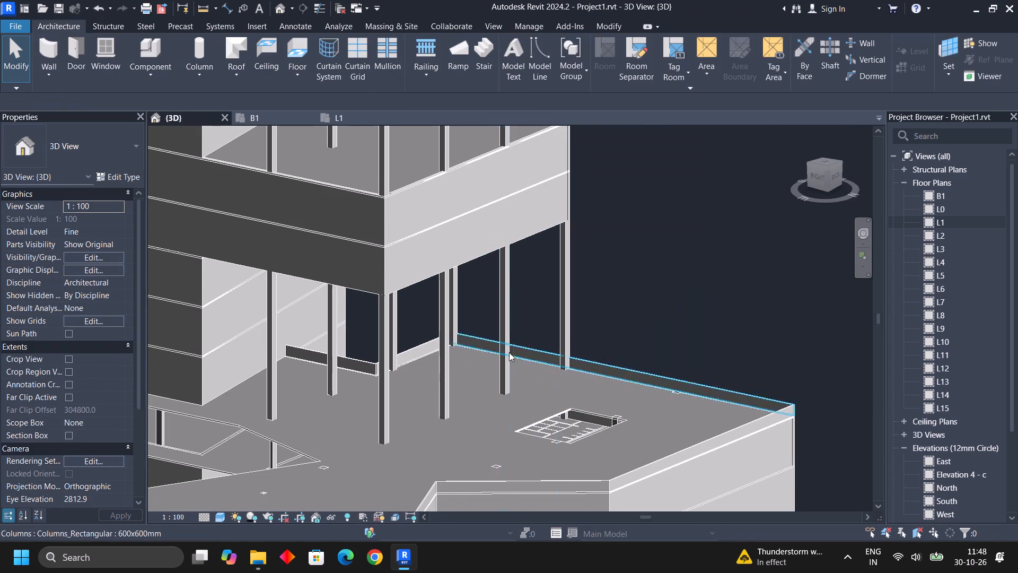
Examine the whole building and its podium from high and low angles in the 3D view.
{"action": "scroll", "coordinate": [502, 354], "scroll_direction": "down", "scroll_amount": 5}
{"action": "scroll", "coordinate": [574, 312], "scroll_direction": "down", "scroll_amount": 5}
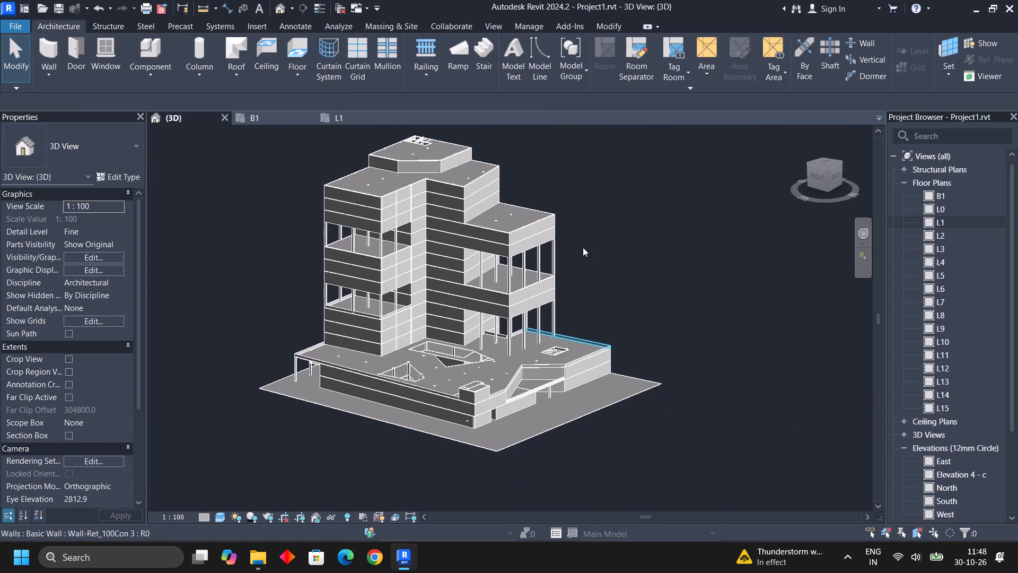
{"action": "scroll", "coordinate": [530, 280], "scroll_direction": "down", "scroll_amount": 1}
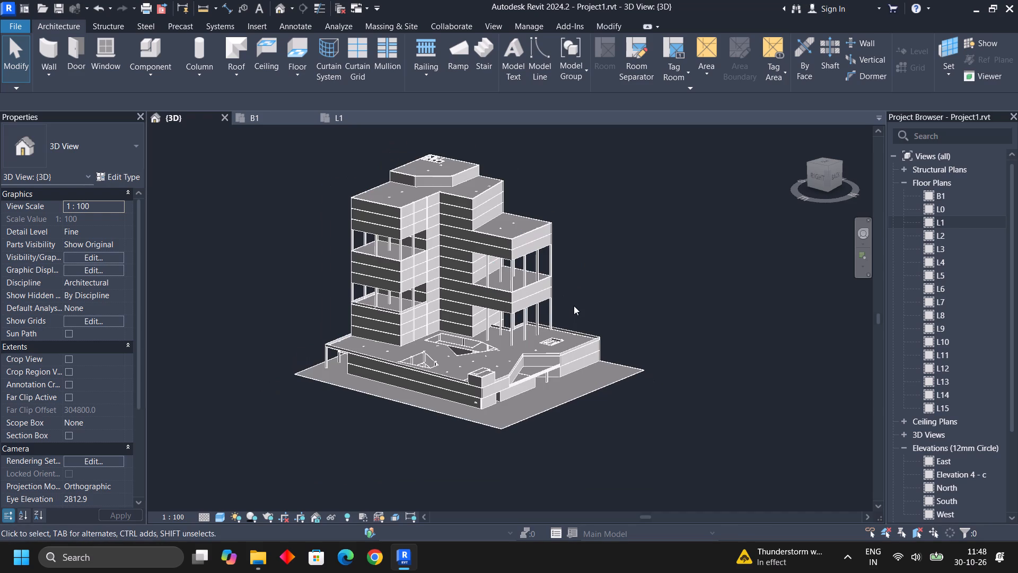
{"action": "middle_click_drag", "start_coordinate": [574, 306], "coordinate": [565, 334], "text": "shift"}
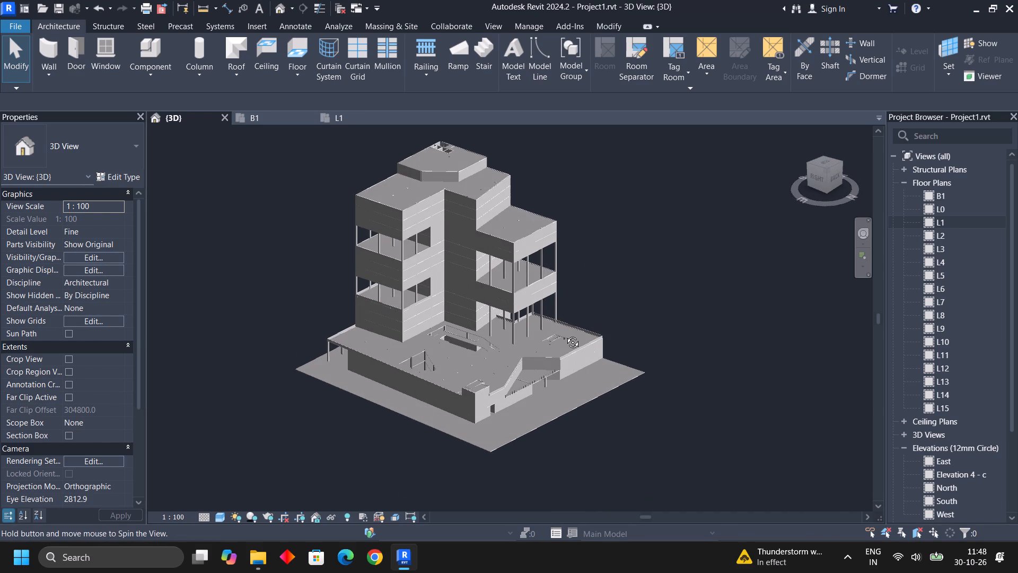
{"action": "middle_click_drag", "start_coordinate": [565, 334], "coordinate": [571, 270], "text": "shift"}
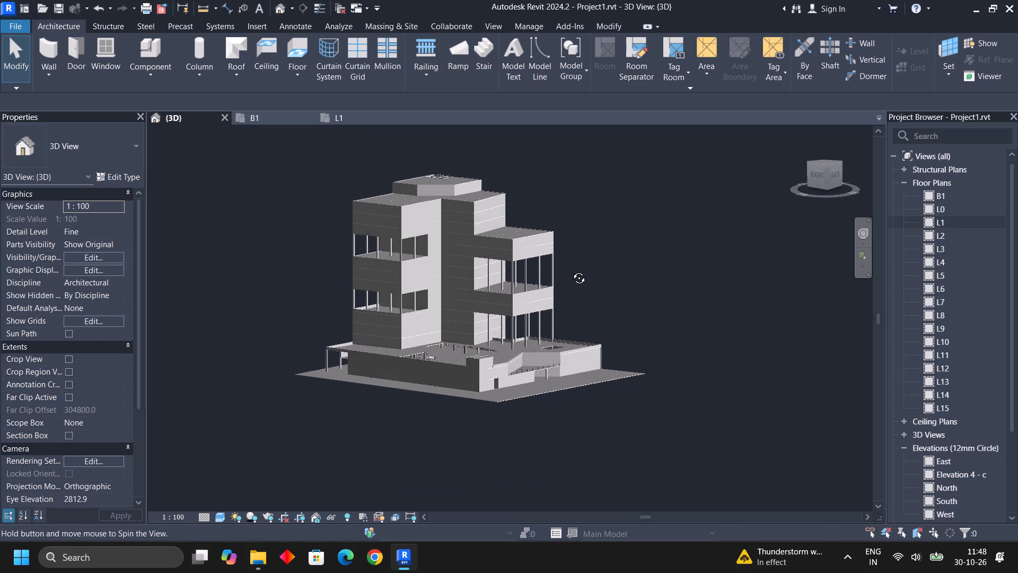
{"action": "middle_click_drag", "start_coordinate": [571, 270], "coordinate": [574, 279], "text": "shift"}
{"action": "scroll", "coordinate": [549, 223], "scroll_direction": "up", "scroll_amount": 3}
{"action": "scroll", "coordinate": [660, 279], "scroll_direction": "down", "scroll_amount": 2}
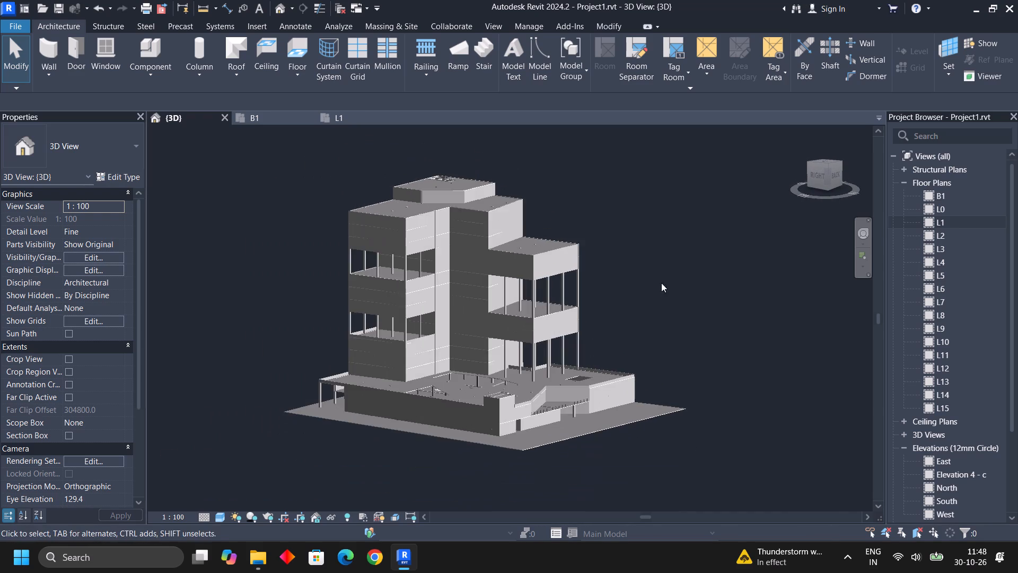
{"action": "scroll", "coordinate": [523, 237], "scroll_direction": "up", "scroll_amount": 1}
{"action": "scroll", "coordinate": [582, 317], "scroll_direction": "down", "scroll_amount": 2}
{"action": "scroll", "coordinate": [439, 309], "scroll_direction": "up", "scroll_amount": 2}
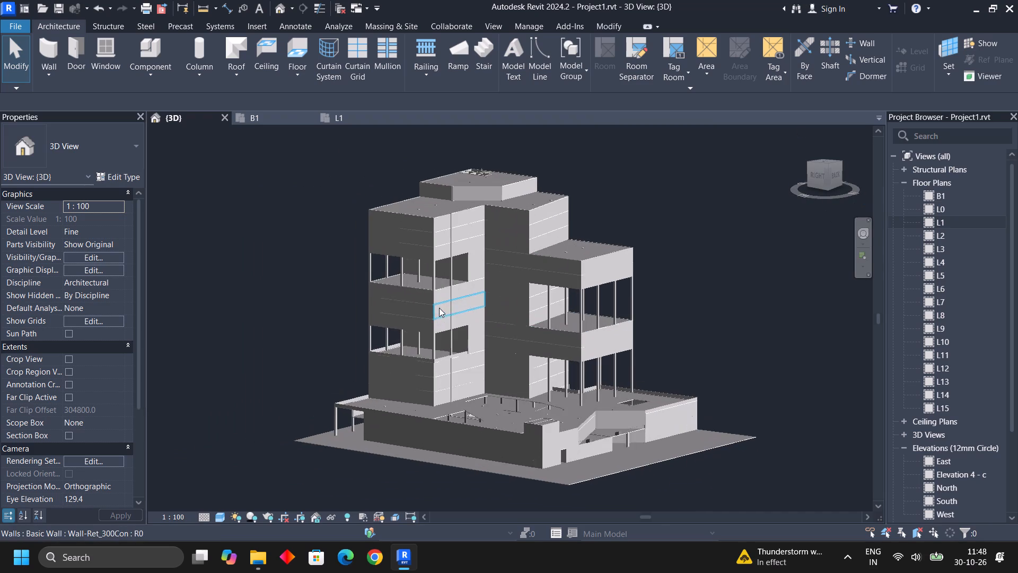
Start a PDF export and set the export range to selected views/sheets, using the in-session set and setup.
{"action": "left_click", "coordinate": [12, 20]}
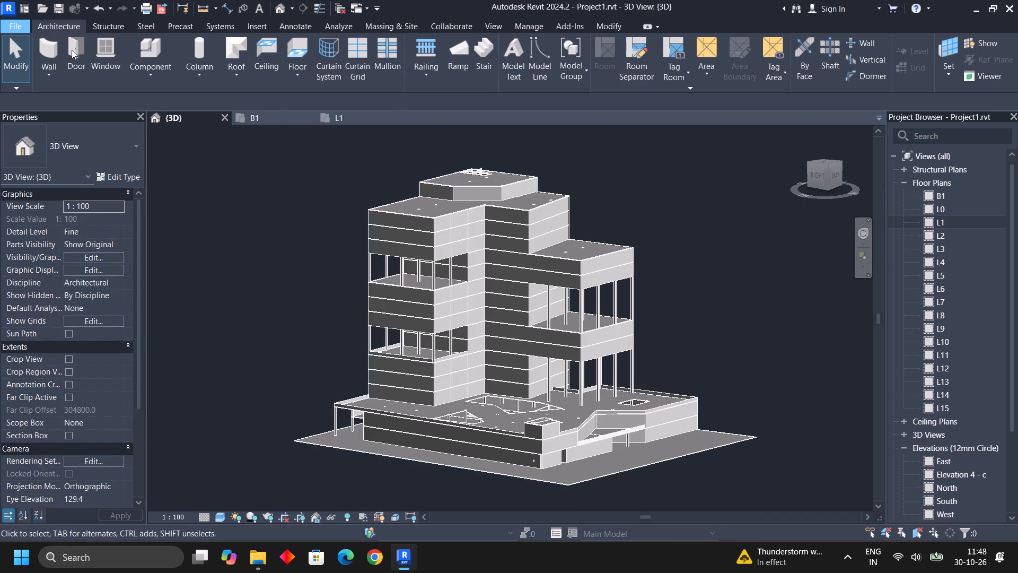
{"action": "left_click", "coordinate": [72, 247]}
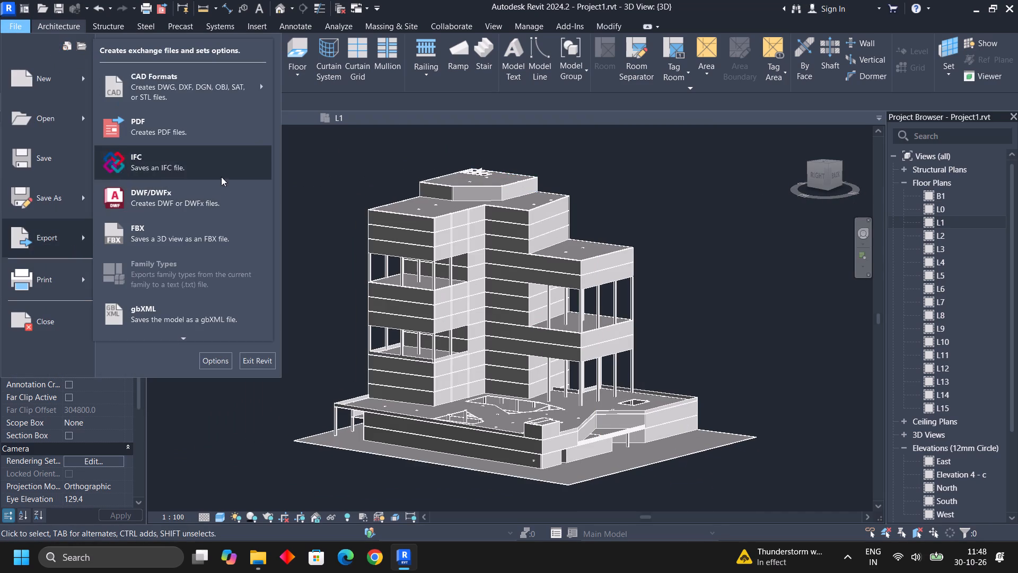
{"action": "left_click", "coordinate": [183, 124]}
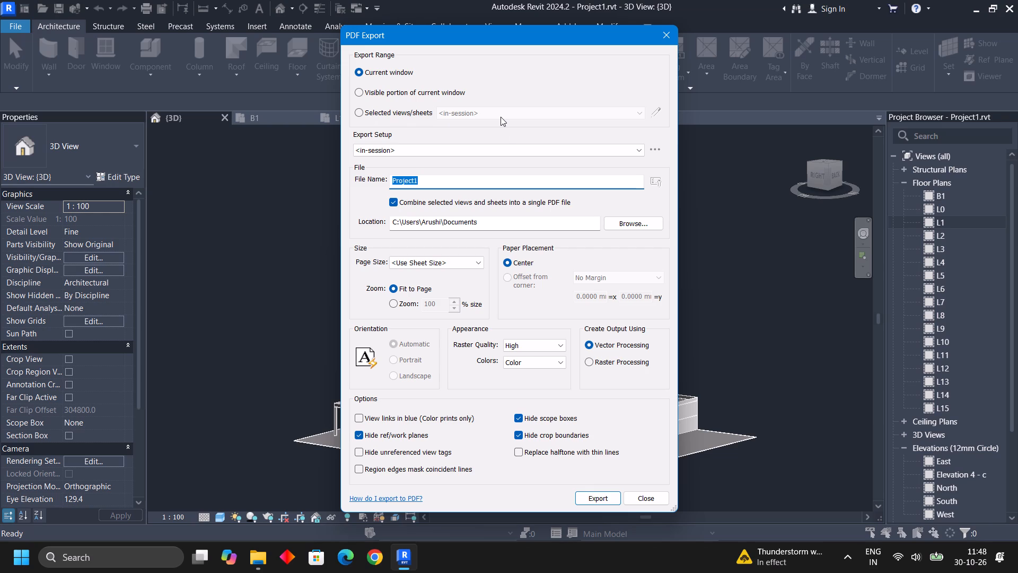
{"action": "left_click", "coordinate": [361, 110]}
{"action": "left_click", "coordinate": [618, 117]}
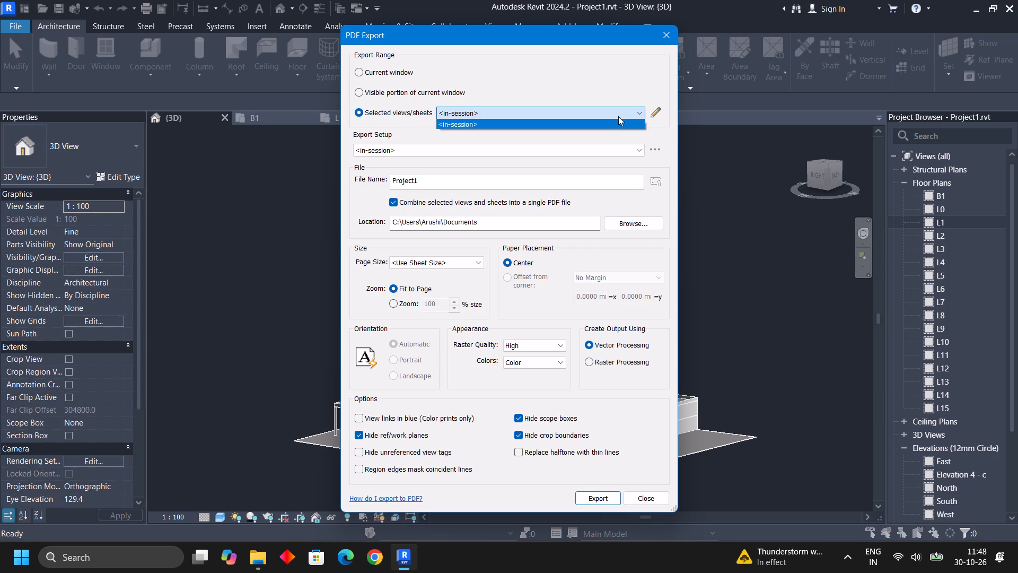
{"action": "left_click", "coordinate": [618, 116]}
{"action": "left_click", "coordinate": [418, 151]}
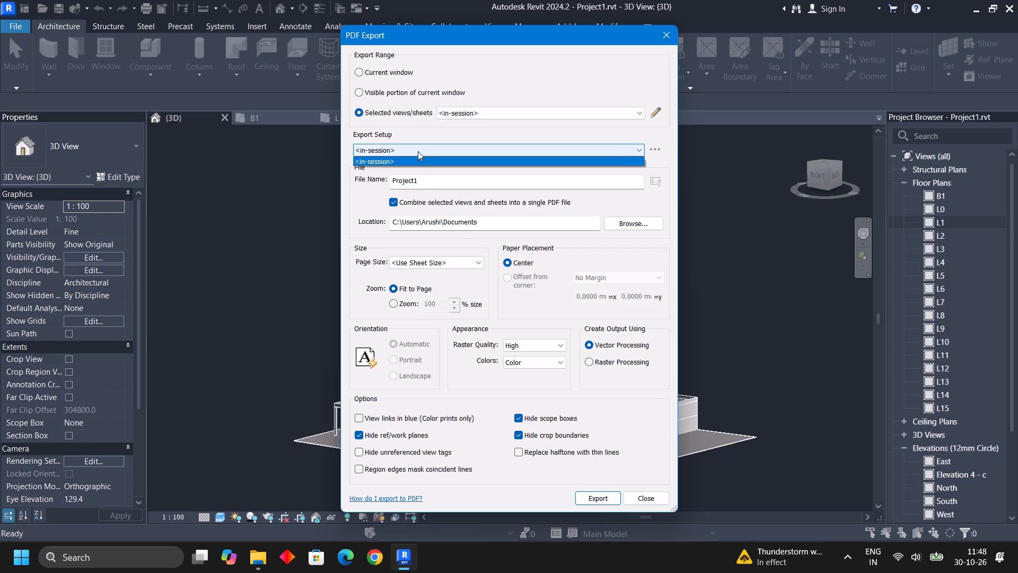
{"action": "left_click", "coordinate": [418, 151]}
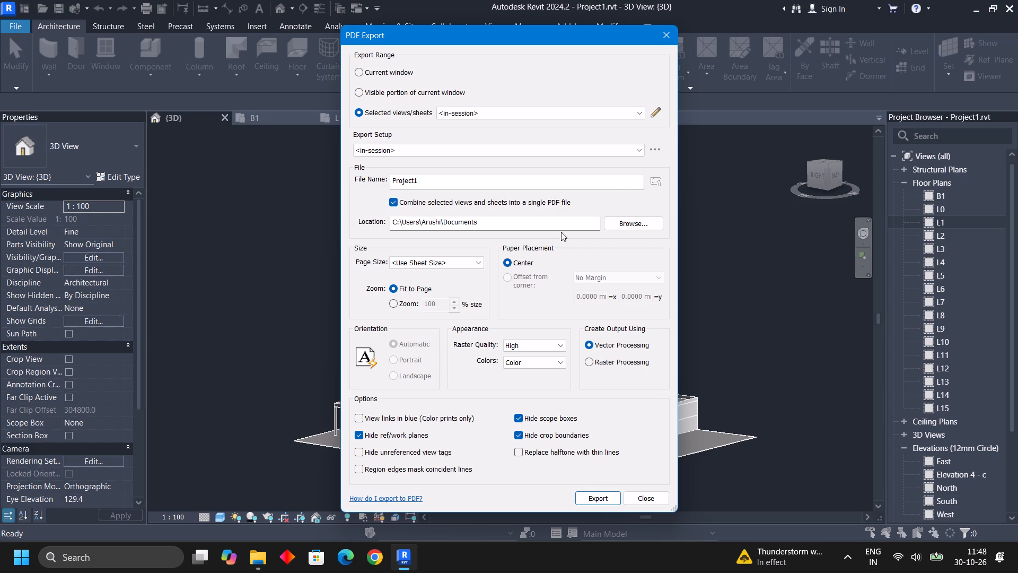
Set the PDF export location to the design 5-1 folder on Local Disk (D:).
{"action": "left_click", "coordinate": [623, 223]}
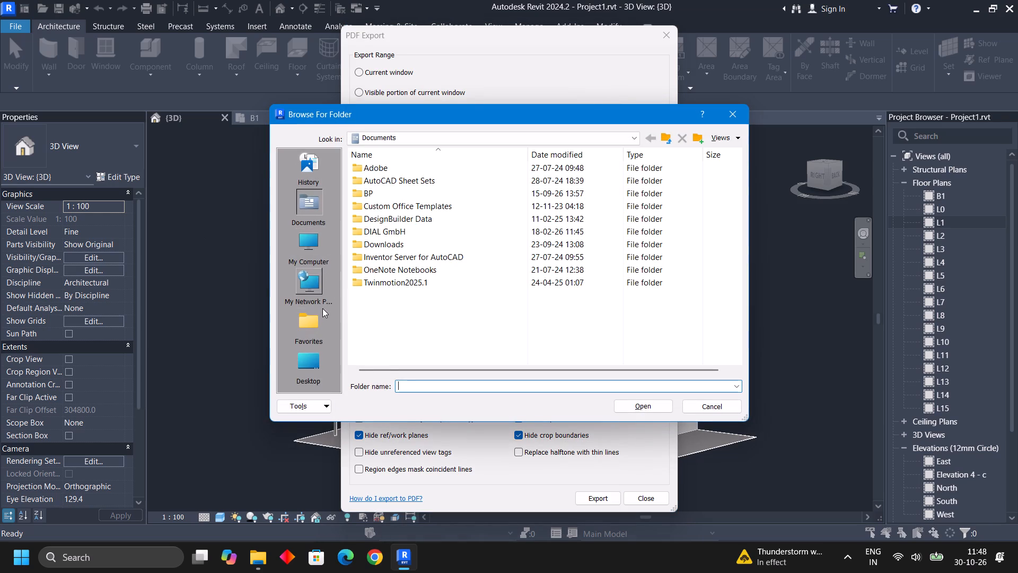
{"action": "left_click", "coordinate": [310, 361]}
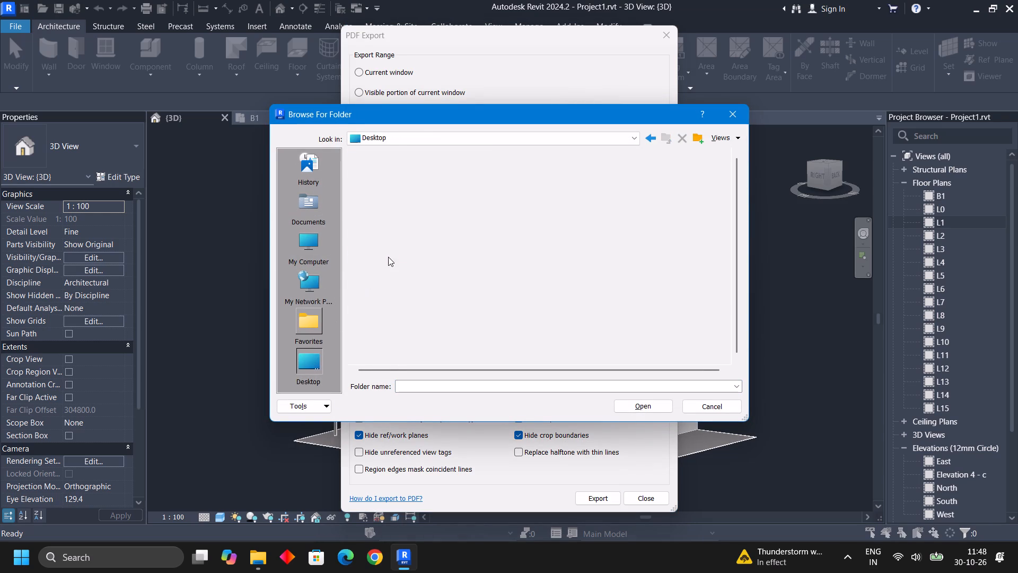
{"action": "double_click", "coordinate": [382, 273]}
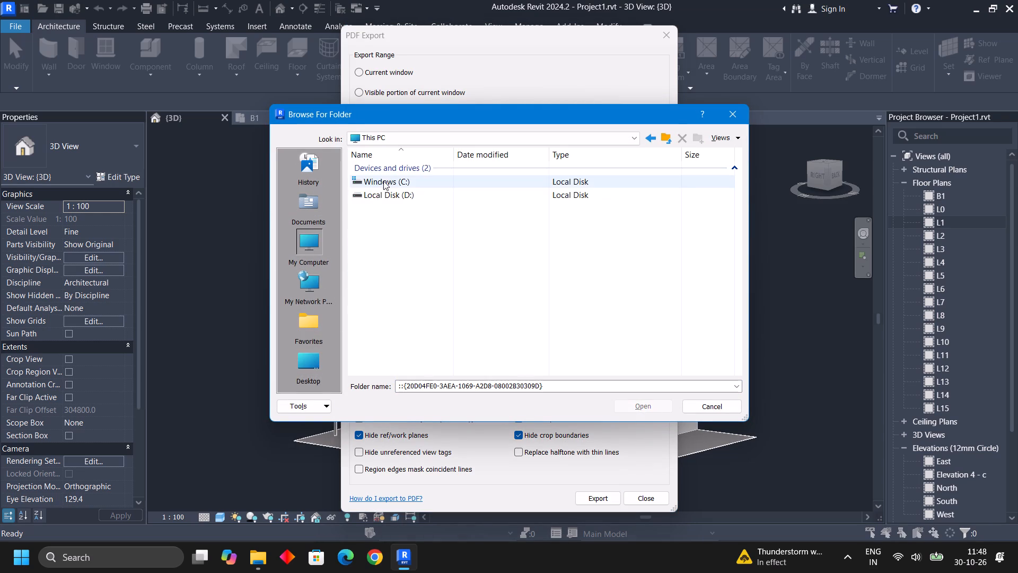
{"action": "double_click", "coordinate": [394, 194]}
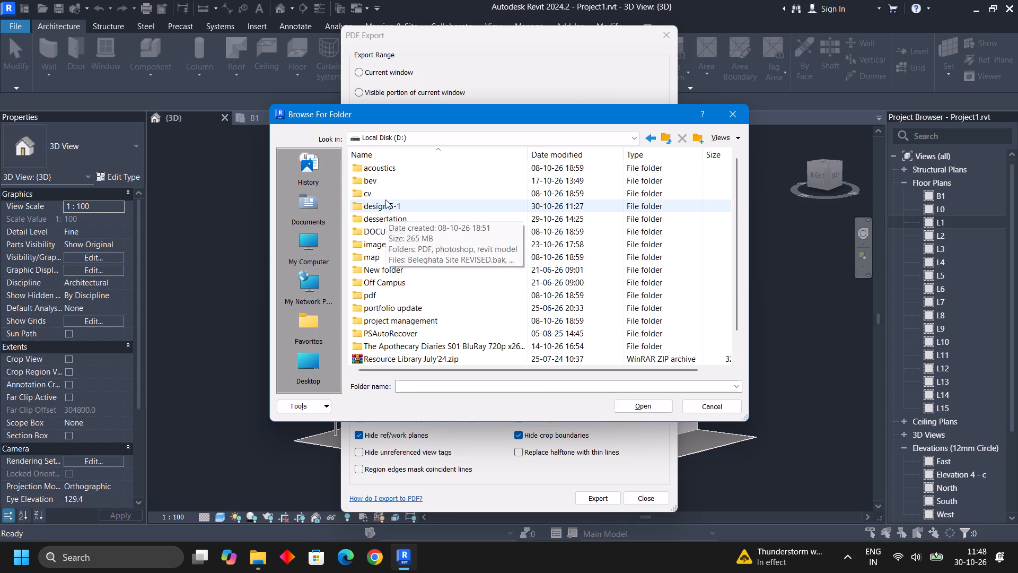
{"action": "double_click", "coordinate": [389, 213]}
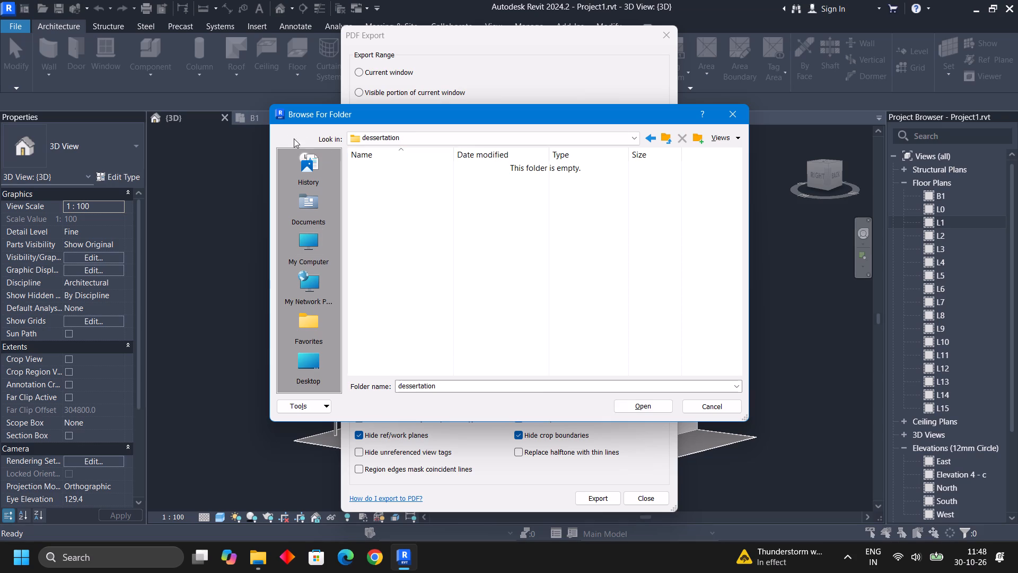
{"action": "left_click", "coordinate": [652, 145]}
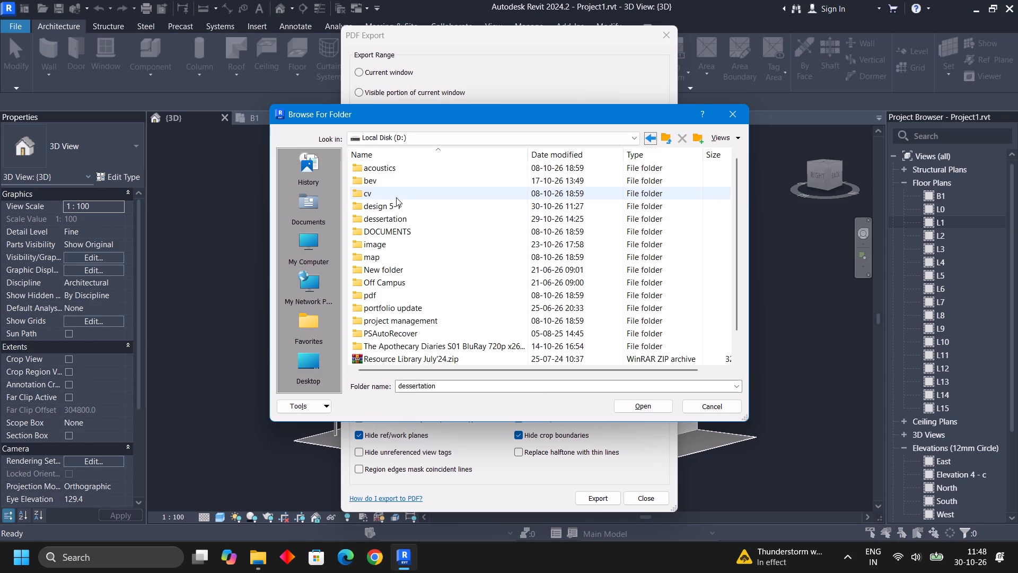
{"action": "double_click", "coordinate": [392, 211]}
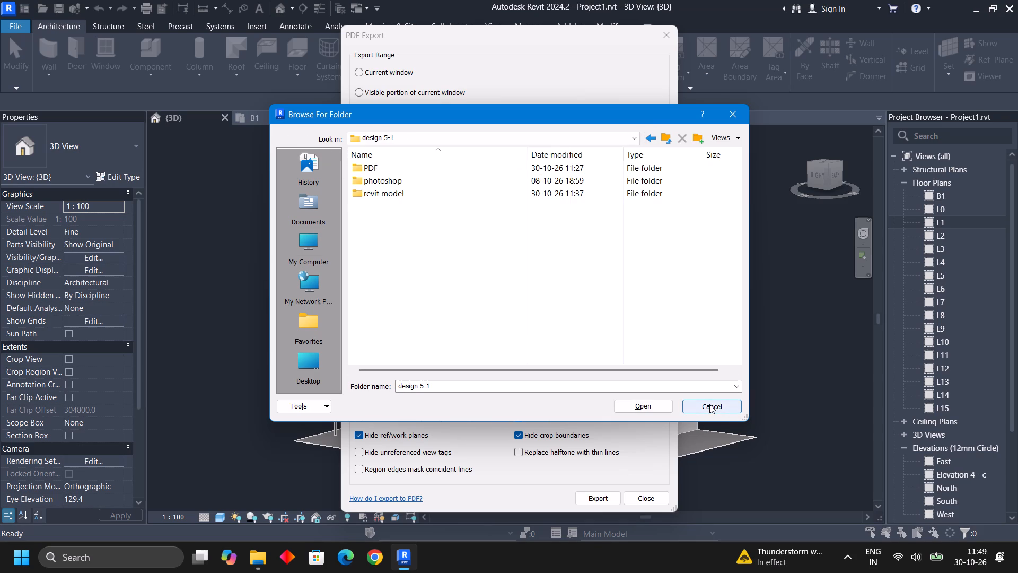
{"action": "left_click", "coordinate": [662, 409]}
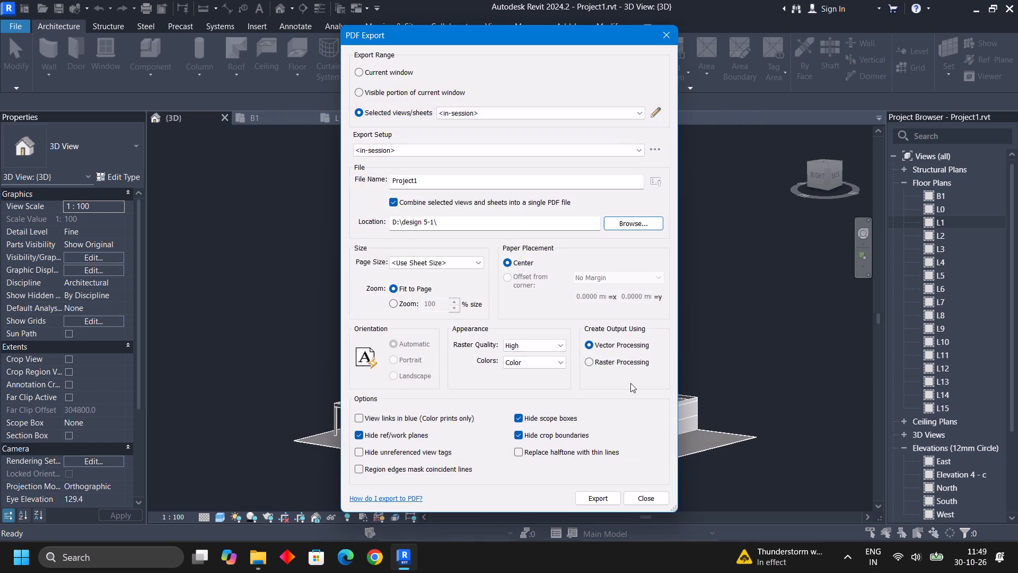
Set the PDF page size to ISO A3 : 297 x 420 mm.
{"action": "left_click", "coordinate": [452, 267]}
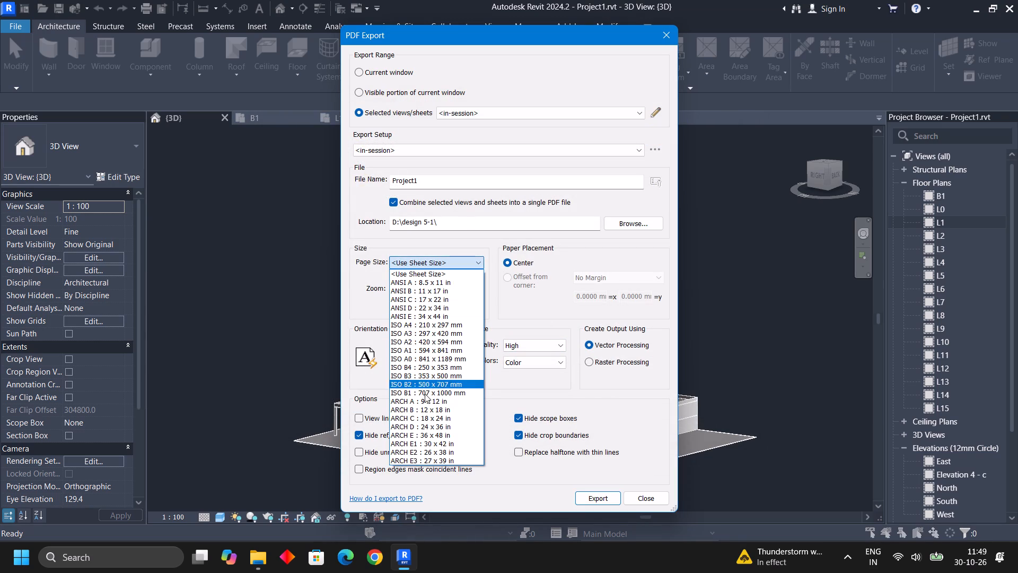
{"action": "left_click", "coordinate": [409, 335]}
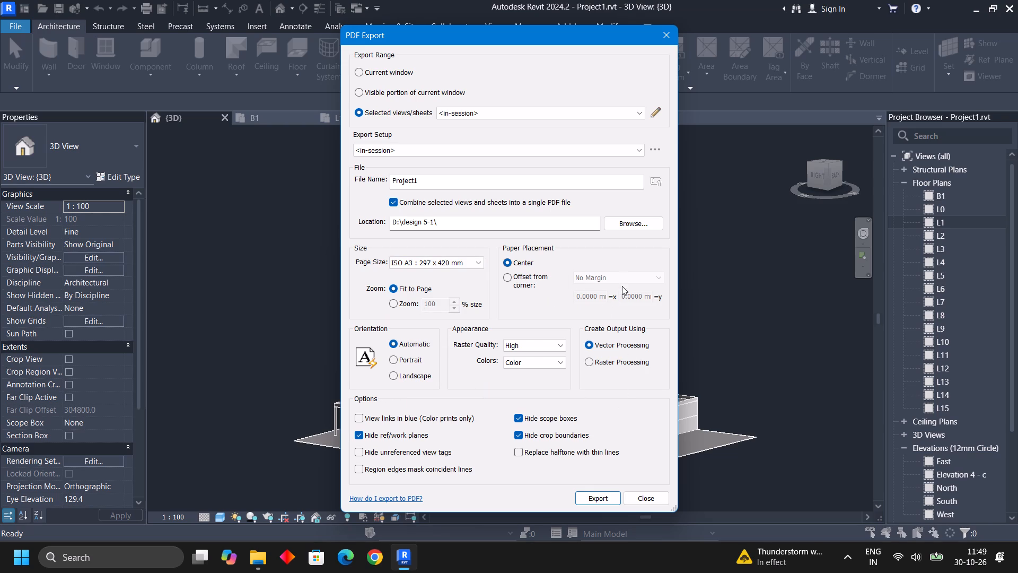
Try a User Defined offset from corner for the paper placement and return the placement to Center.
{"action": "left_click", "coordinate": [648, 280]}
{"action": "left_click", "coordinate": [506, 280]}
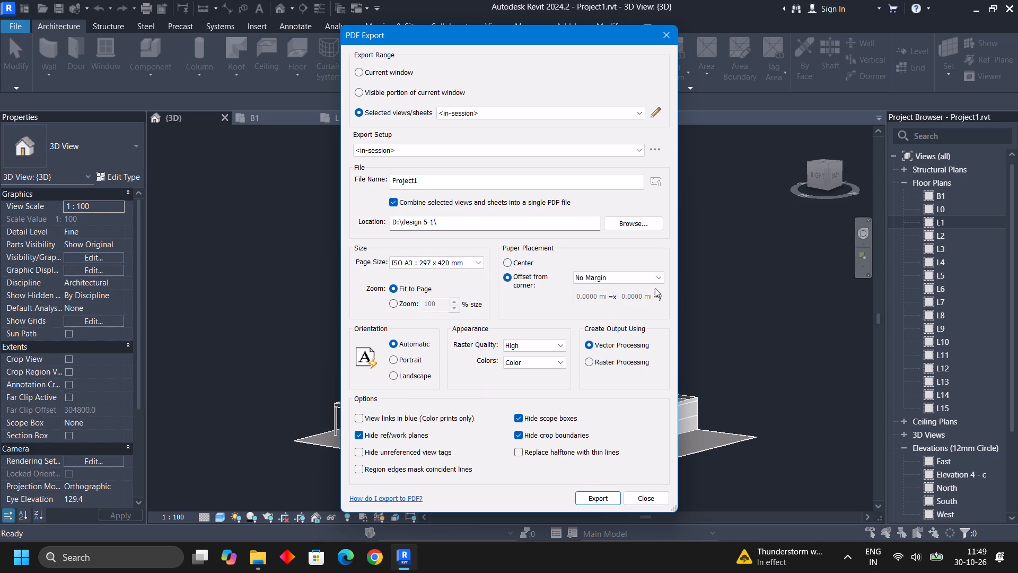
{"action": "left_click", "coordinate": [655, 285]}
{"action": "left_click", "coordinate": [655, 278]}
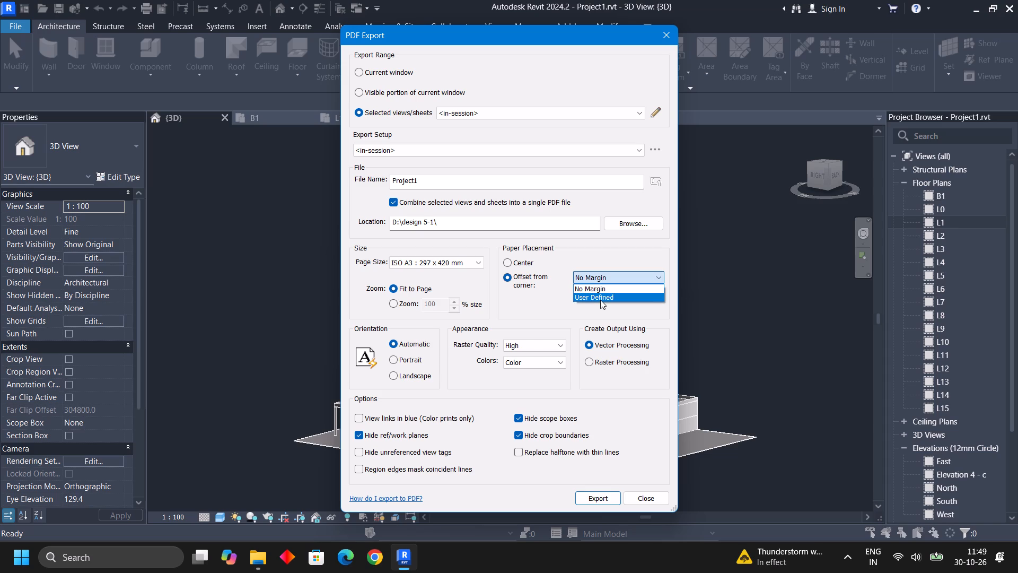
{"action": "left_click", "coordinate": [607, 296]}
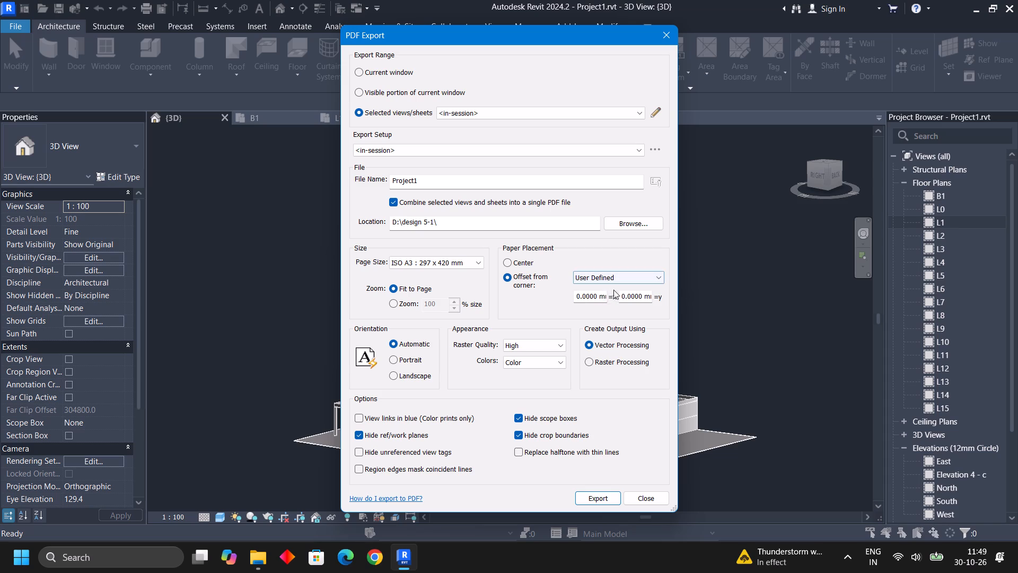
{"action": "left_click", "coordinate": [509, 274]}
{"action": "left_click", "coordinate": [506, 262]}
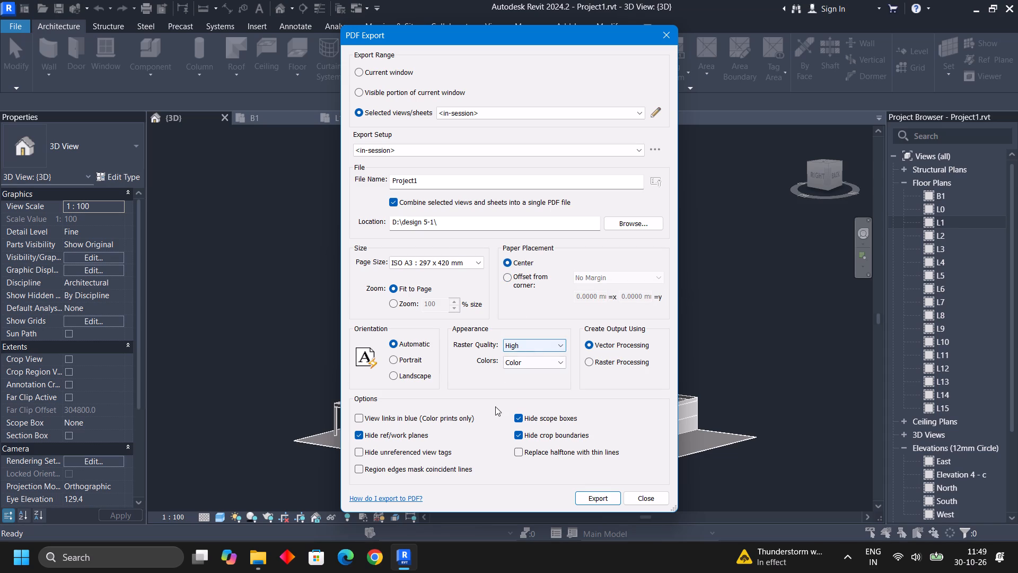
Set the raster quality of the PDF export to Medium.
{"action": "left_click", "coordinate": [552, 349]}
{"action": "left_click", "coordinate": [551, 361]}
{"action": "scroll", "coordinate": [401, 368], "scroll_direction": "down", "scroll_amount": 1}
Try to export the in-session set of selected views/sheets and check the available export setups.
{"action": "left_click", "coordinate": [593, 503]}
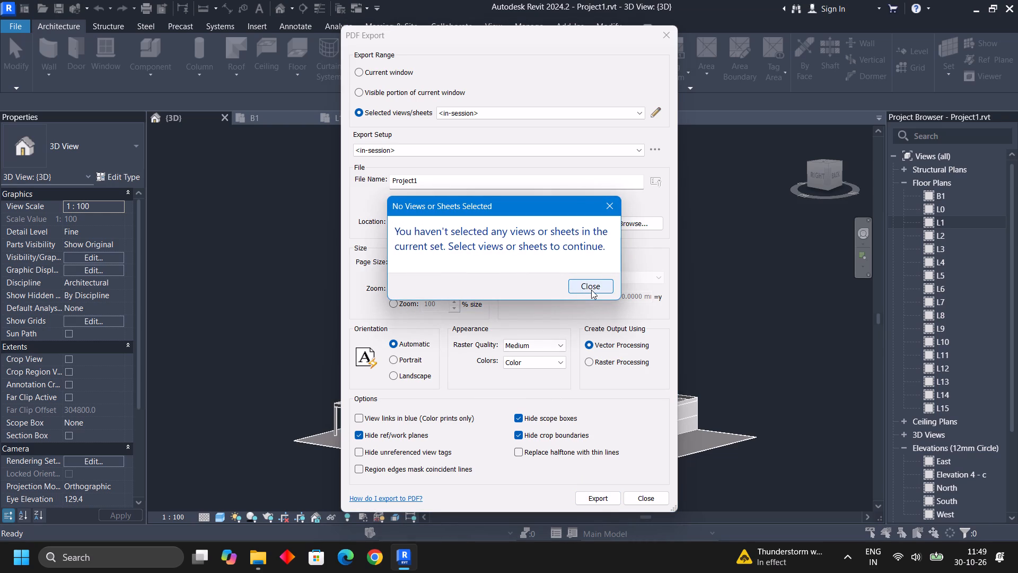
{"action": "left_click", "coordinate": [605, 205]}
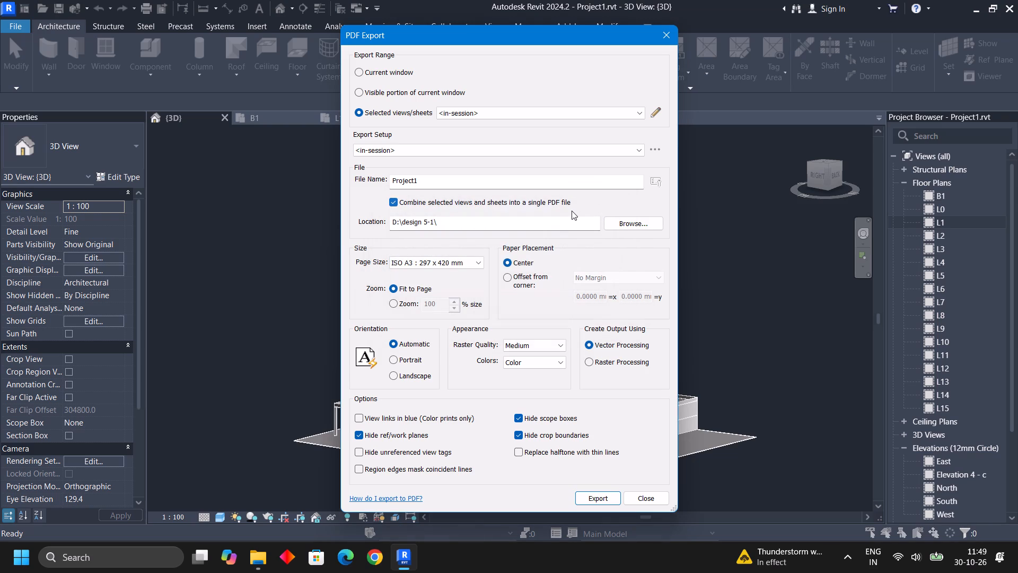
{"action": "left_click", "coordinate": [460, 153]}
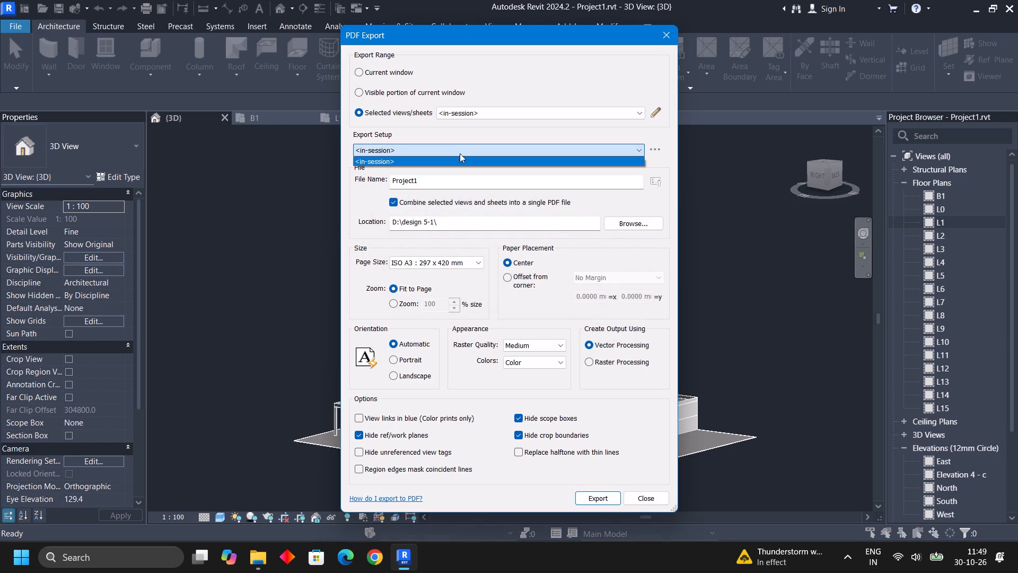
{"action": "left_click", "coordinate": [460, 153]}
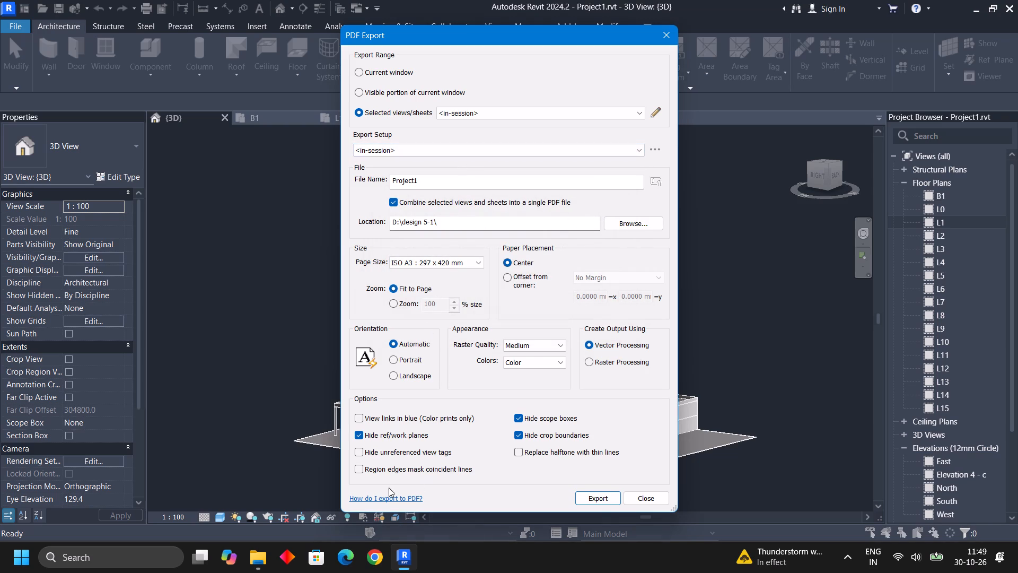
Change the export range to the current window and export the 3D view as the PDF Project1.
{"action": "left_click", "coordinate": [361, 72]}
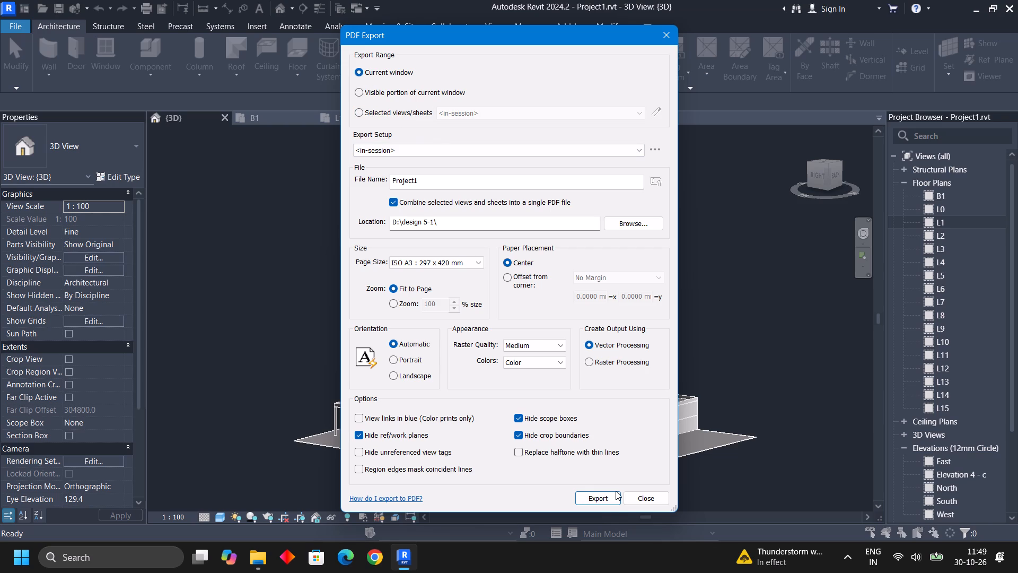
{"action": "left_click", "coordinate": [593, 502]}
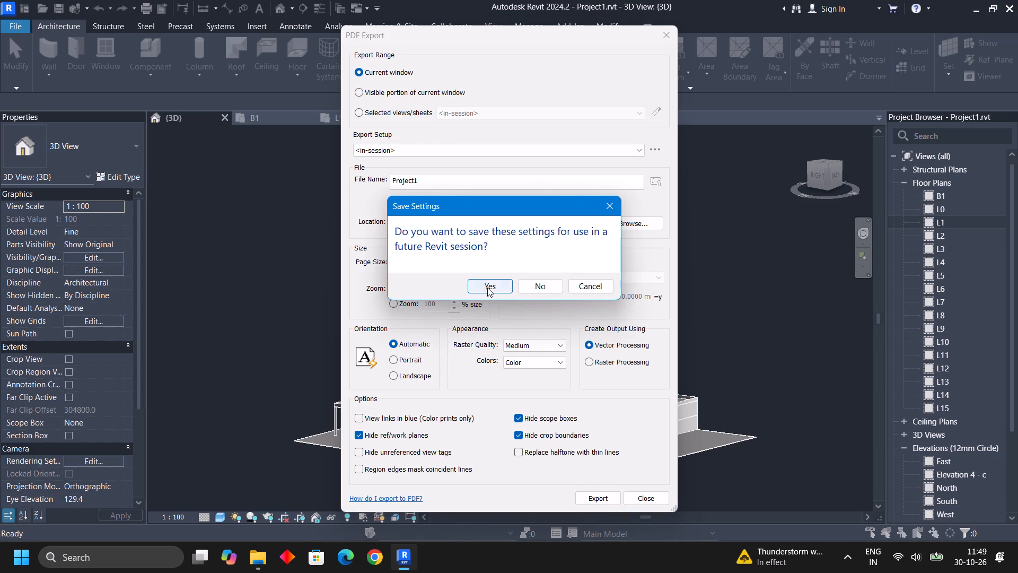
{"action": "left_click", "coordinate": [486, 286]}
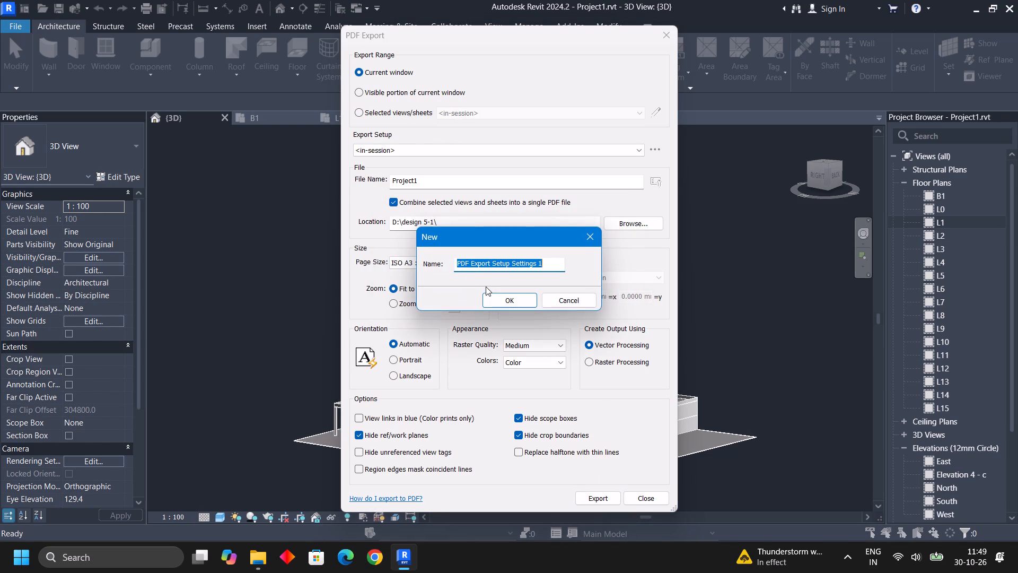
{"action": "left_click", "coordinate": [565, 303]}
{"action": "left_click", "coordinate": [594, 507]}
{"action": "left_click", "coordinate": [590, 496]}
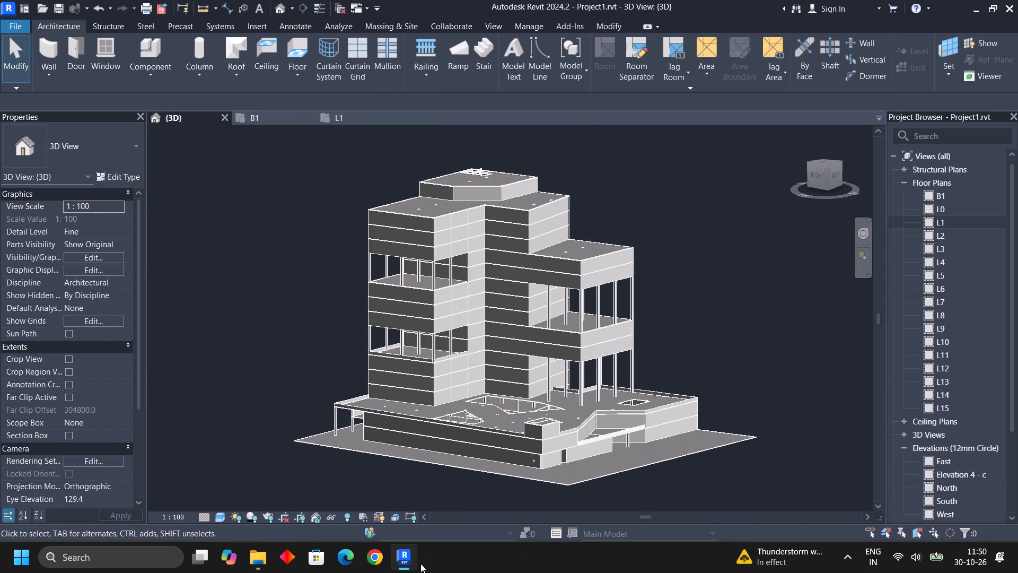
Open Project1.pdf from the design 5-1 folder in File Explorer, examine the exported building view, and return to Revit.
{"action": "left_click", "coordinate": [251, 557]}
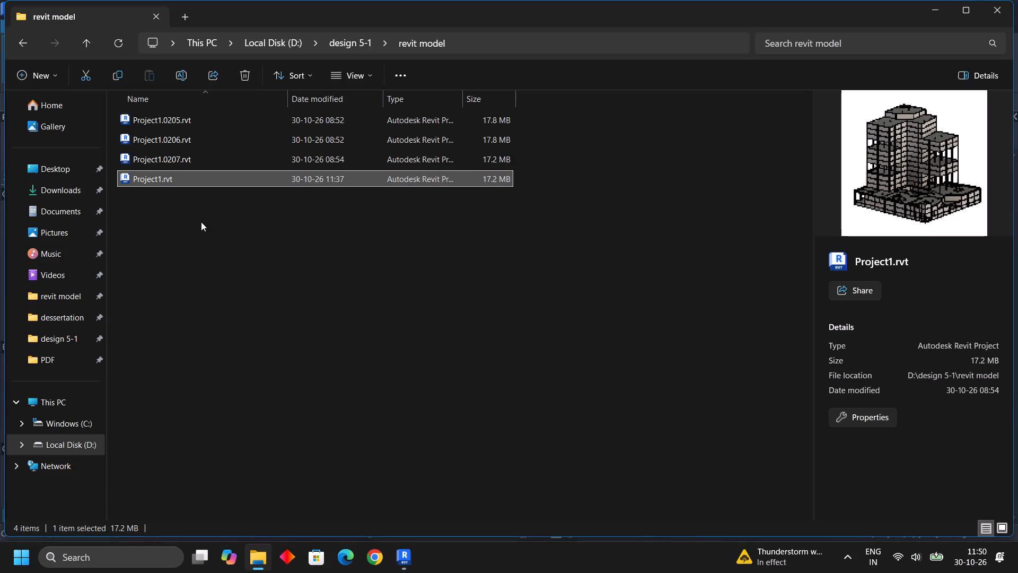
{"action": "left_click", "coordinate": [25, 40]}
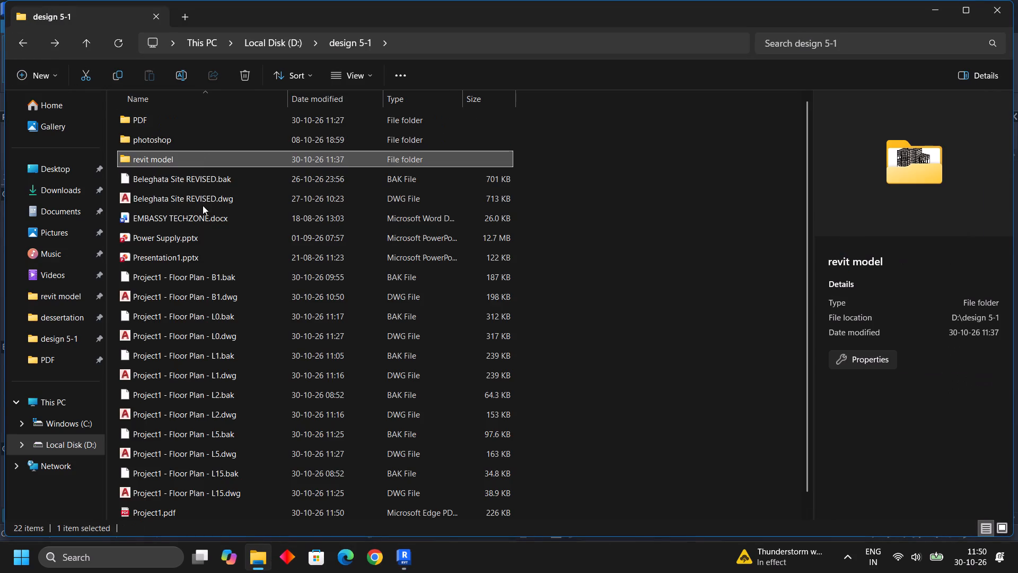
{"action": "scroll", "coordinate": [217, 302], "scroll_direction": "down", "scroll_amount": 3}
{"action": "double_click", "coordinate": [181, 496]}
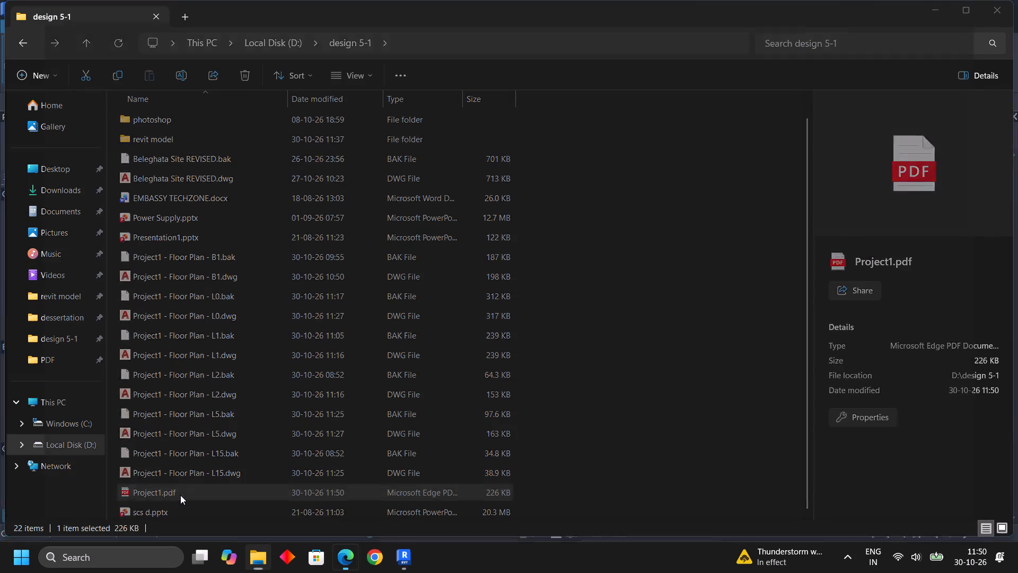
{"action": "scroll", "coordinate": [527, 387], "scroll_direction": "down", "scroll_amount": 4}
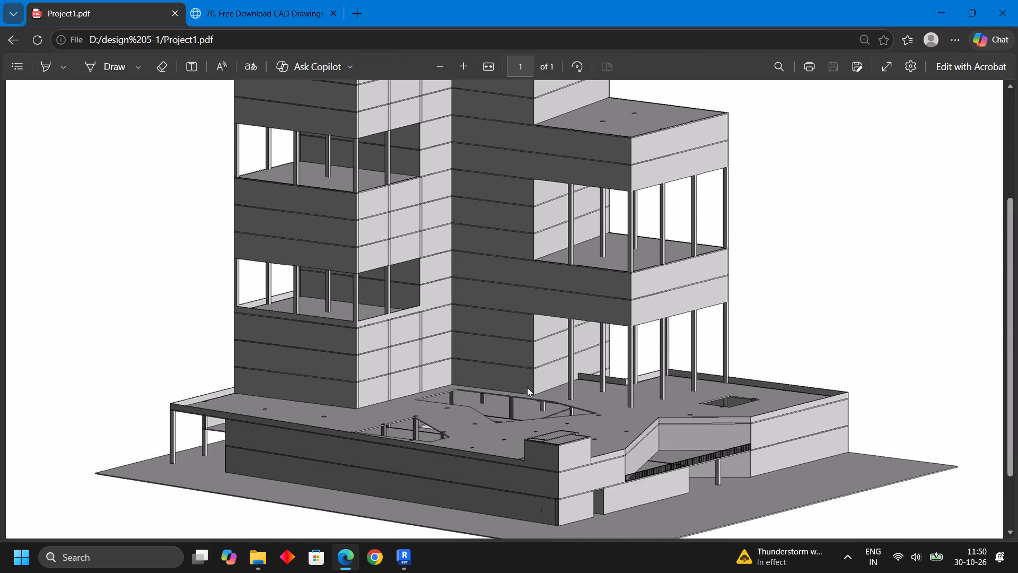
{"action": "scroll", "coordinate": [558, 400], "scroll_direction": "up", "scroll_amount": 4}
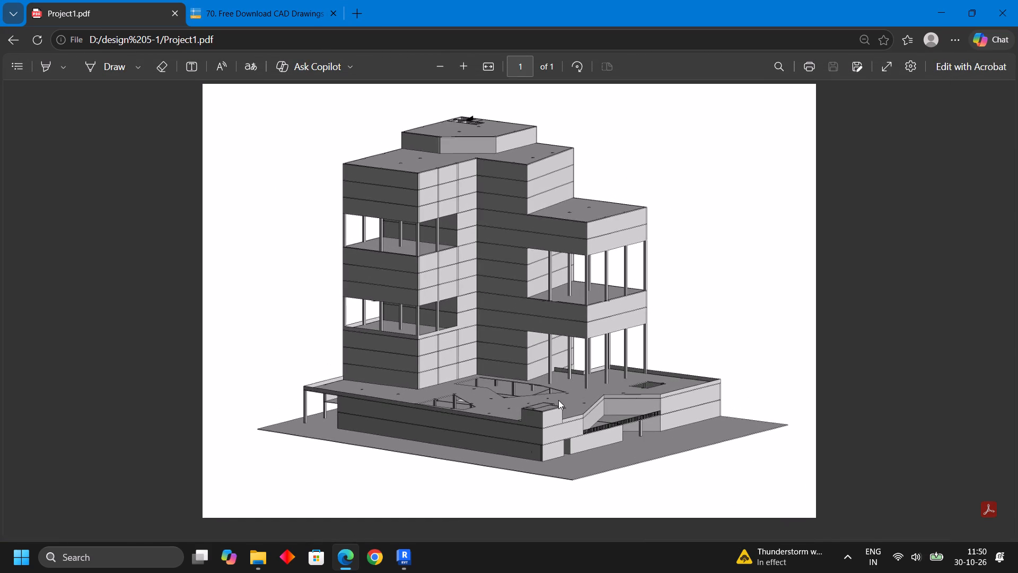
{"action": "scroll", "coordinate": [582, 310], "scroll_direction": "up", "scroll_amount": 4}
{"action": "scroll", "coordinate": [577, 198], "scroll_direction": "up", "scroll_amount": 2}
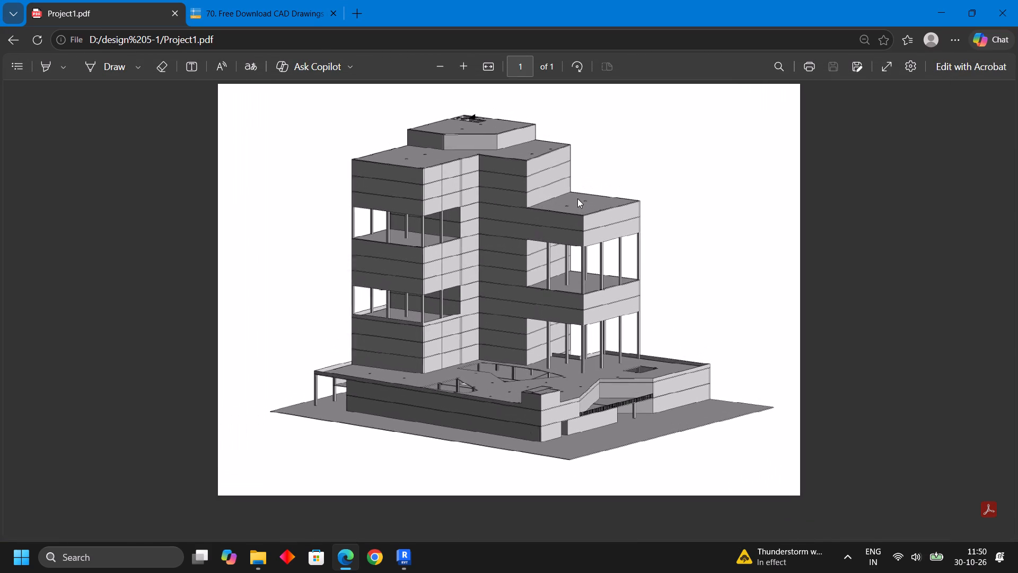
{"action": "scroll", "coordinate": [577, 198], "scroll_direction": "up", "scroll_amount": 2}
{"action": "scroll", "coordinate": [478, 150], "scroll_direction": "up", "scroll_amount": 5}
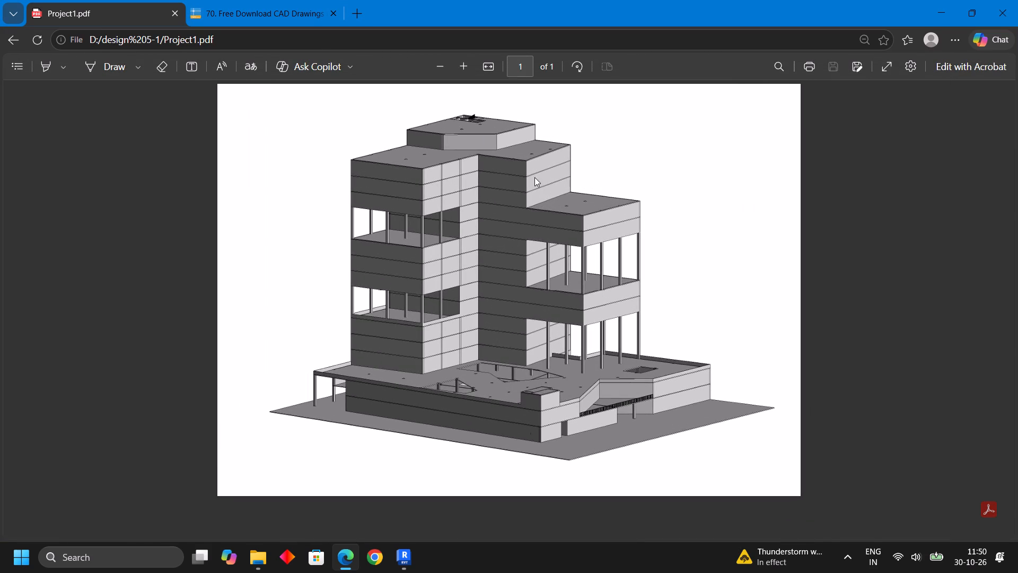
{"action": "scroll", "coordinate": [542, 275], "scroll_direction": "down", "scroll_amount": 2}
{"action": "left_click", "coordinate": [175, 14]}
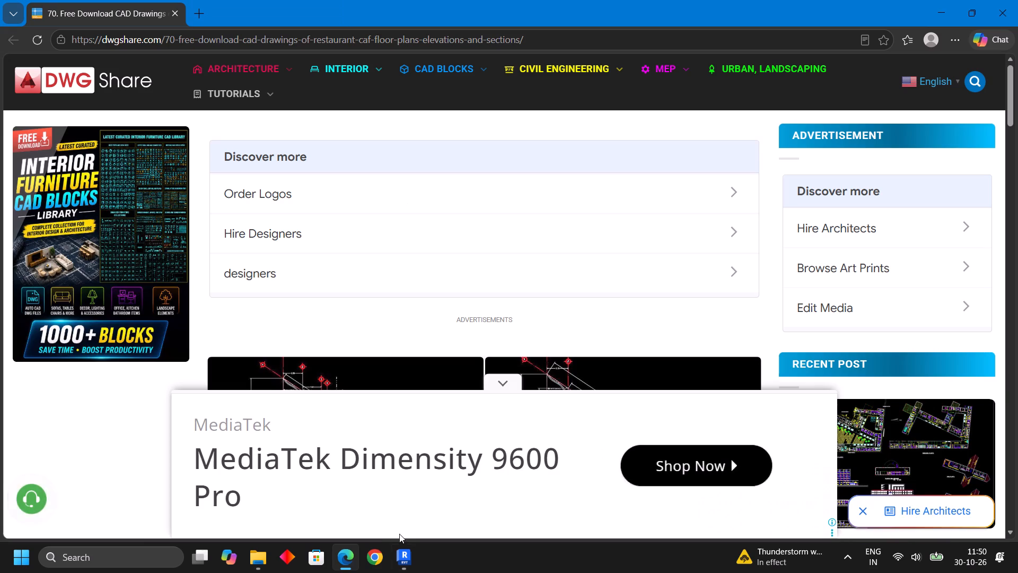
{"action": "left_click", "coordinate": [399, 549]}
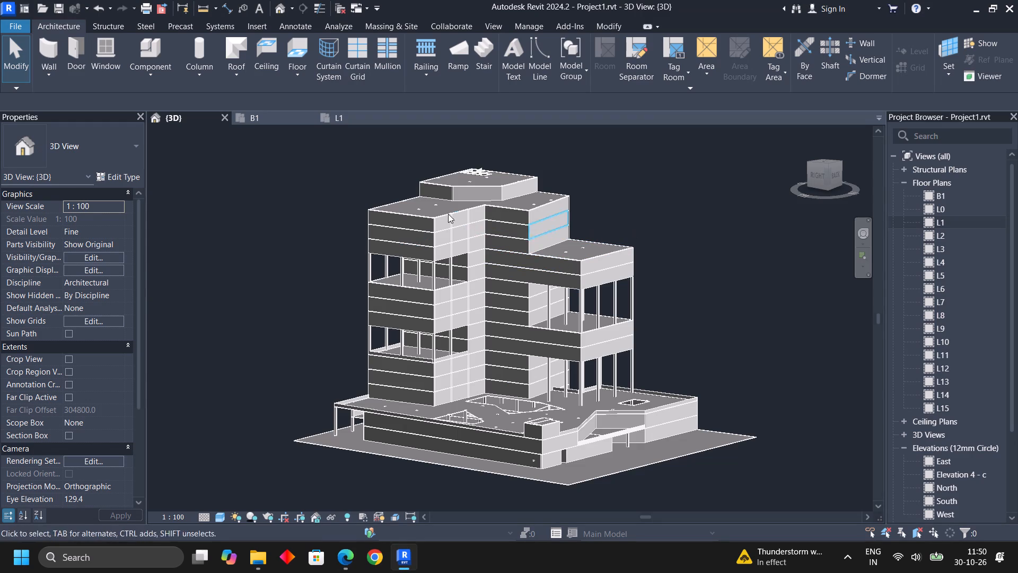
Close Revit without saving the changes to Project1, and close the web browser window behind it.
{"action": "left_click", "coordinate": [1009, 5]}
{"action": "left_click", "coordinate": [548, 275]}
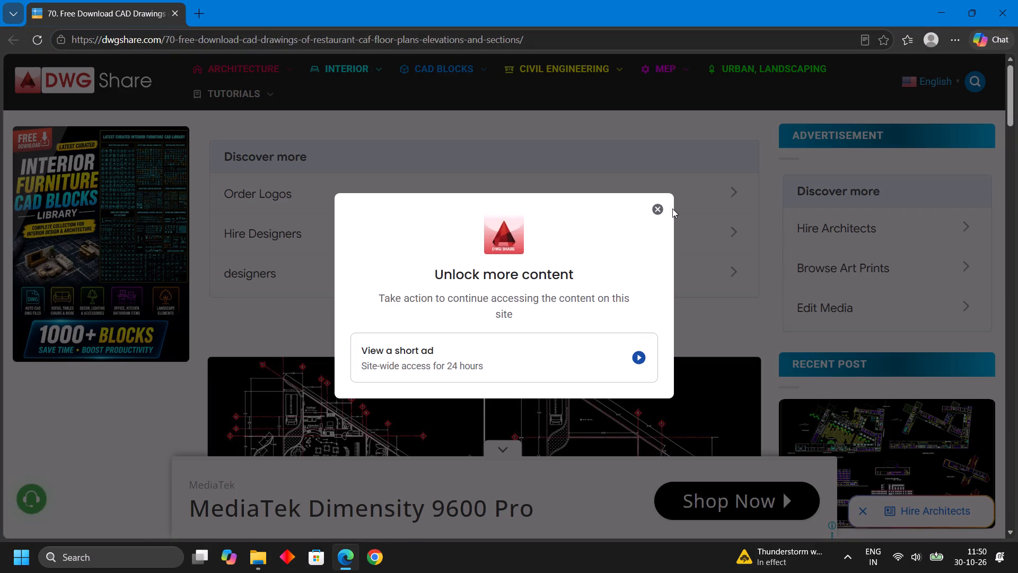
{"action": "left_click", "coordinate": [661, 207]}
{"action": "left_click", "coordinate": [1005, 18]}
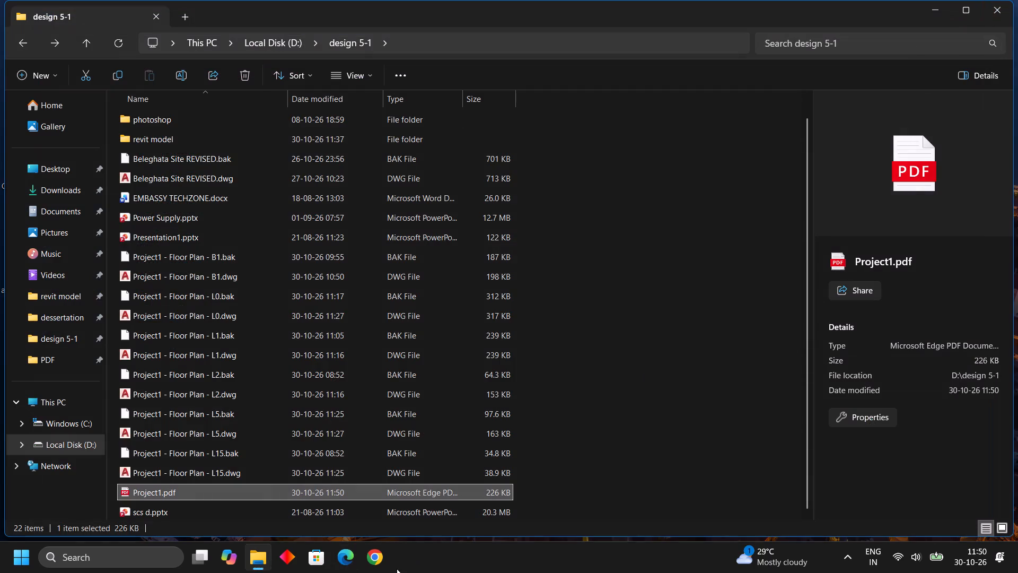
Reopen Project1.rvt from the revit model folder inside design 5-1.
{"action": "scroll", "coordinate": [141, 284], "scroll_direction": "down", "scroll_amount": 4}
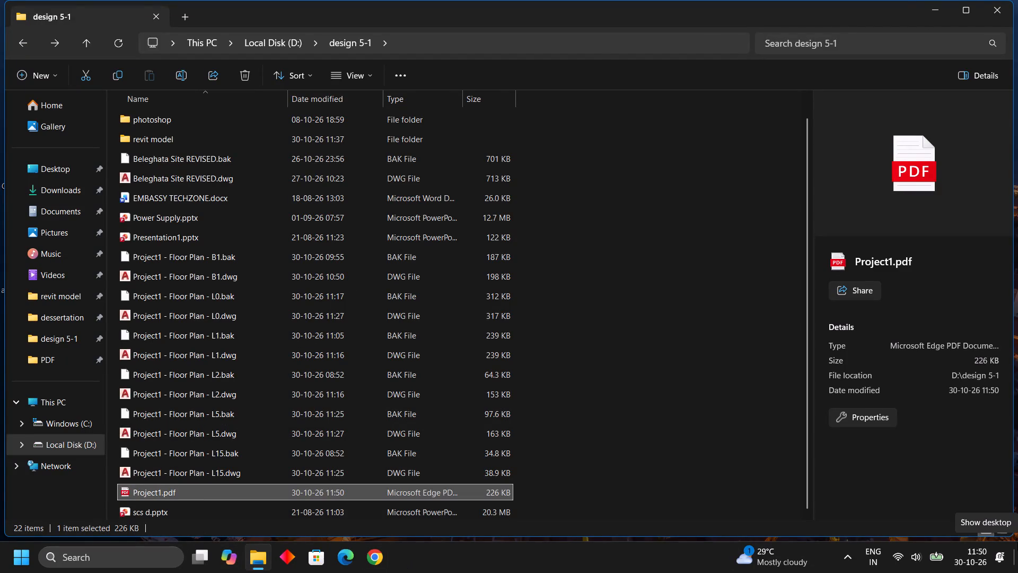
{"action": "double_click", "coordinate": [172, 143]}
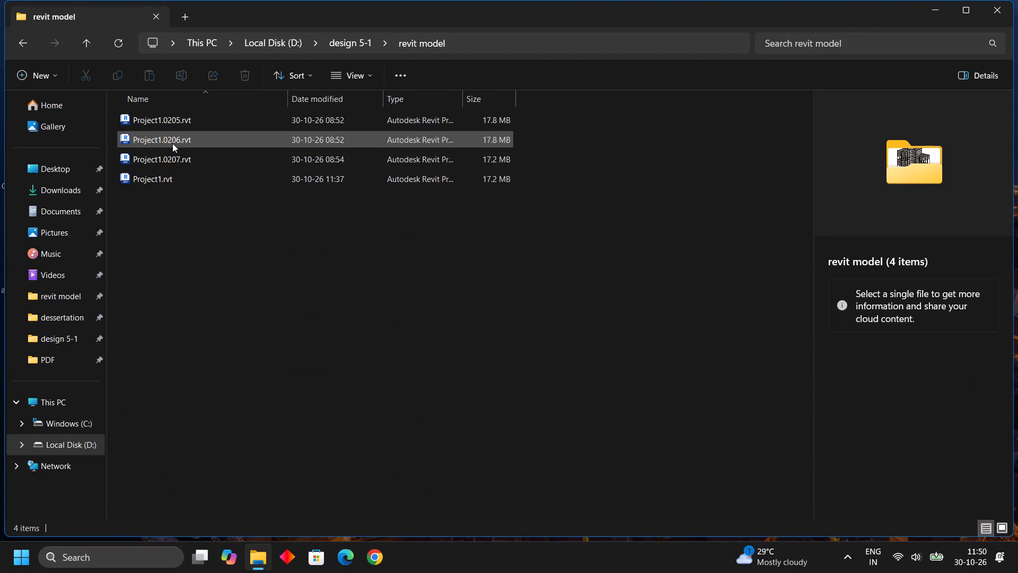
{"action": "double_click", "coordinate": [173, 183]}
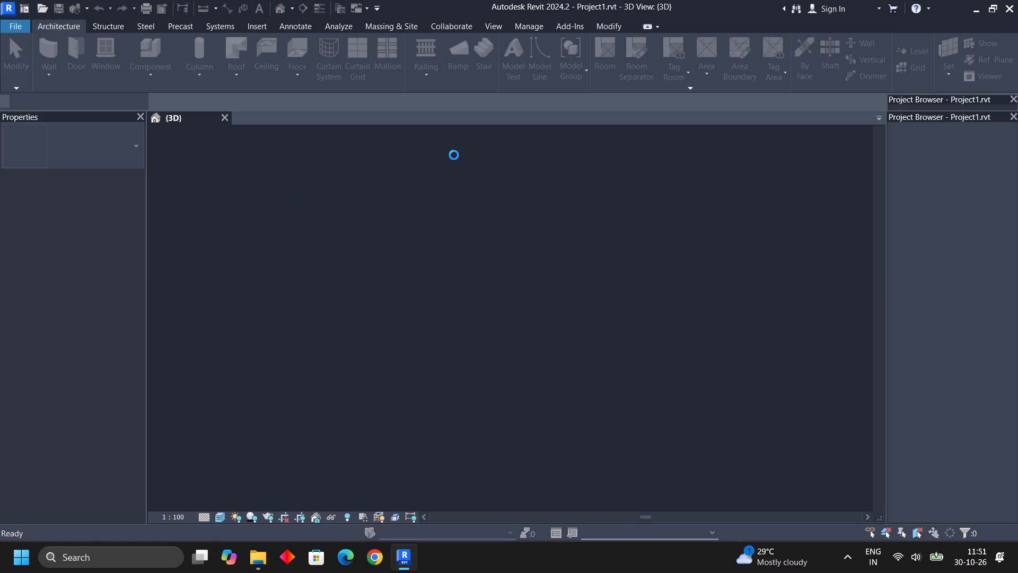
Examine the reopened building in the 3D view and check the B1 floor plan, closing the plan again.
{"action": "scroll", "coordinate": [494, 253], "scroll_direction": "down", "scroll_amount": 2}
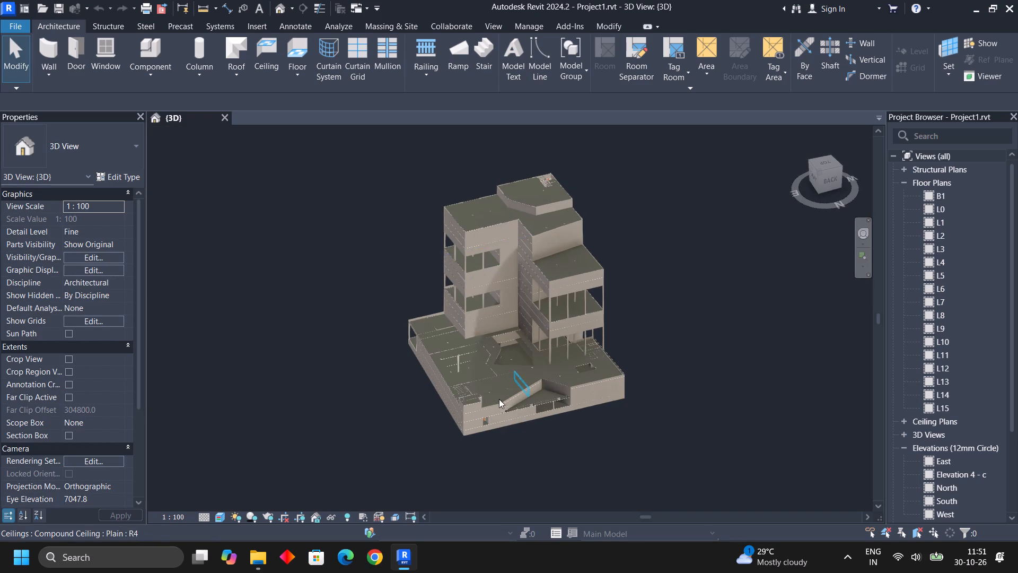
{"action": "middle_click_drag", "start_coordinate": [489, 390], "coordinate": [599, 354], "text": "shift"}
{"action": "scroll", "coordinate": [575, 323], "scroll_direction": "up", "scroll_amount": 3}
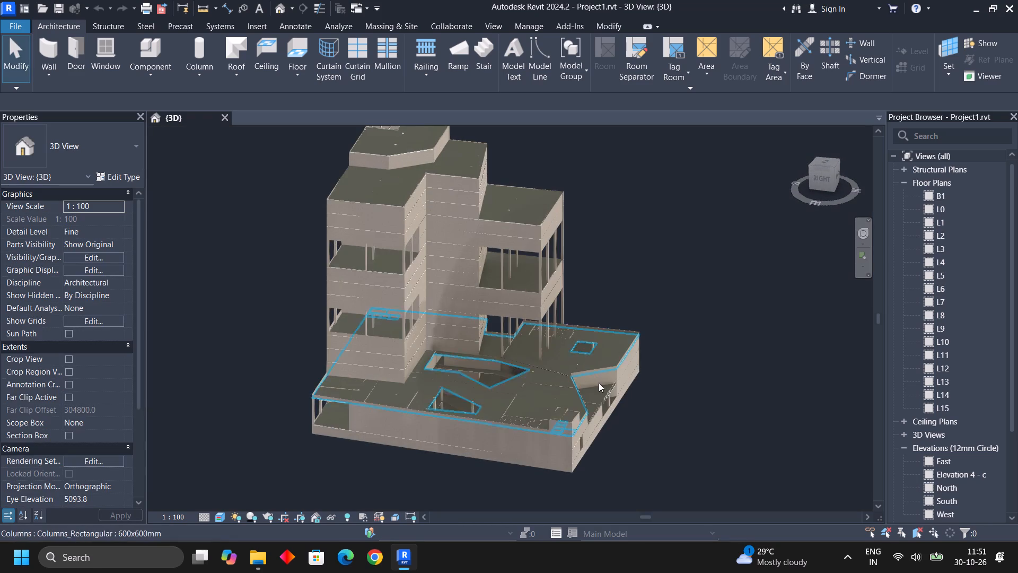
{"action": "scroll", "coordinate": [599, 388], "scroll_direction": "down", "scroll_amount": 3}
{"action": "scroll", "coordinate": [483, 325], "scroll_direction": "up", "scroll_amount": 2}
{"action": "double_click", "coordinate": [947, 196]}
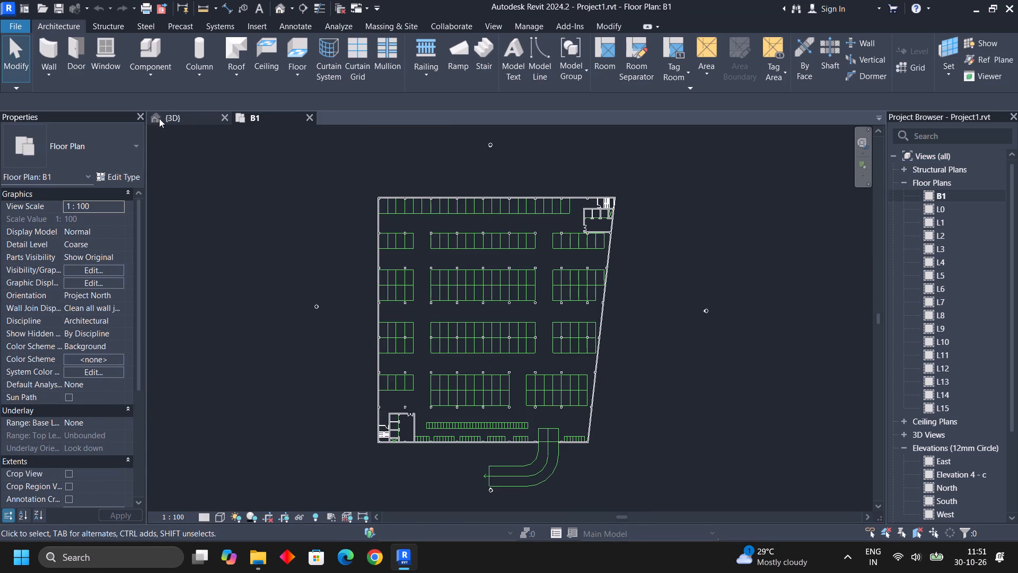
{"action": "left_click", "coordinate": [310, 117]}
{"action": "scroll", "coordinate": [559, 283], "scroll_direction": "down", "scroll_amount": 3}
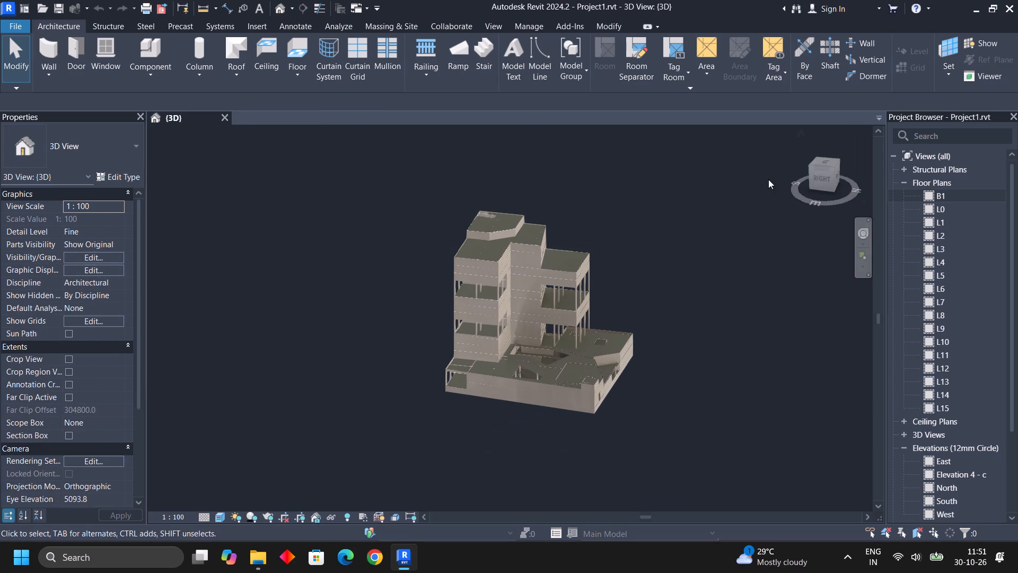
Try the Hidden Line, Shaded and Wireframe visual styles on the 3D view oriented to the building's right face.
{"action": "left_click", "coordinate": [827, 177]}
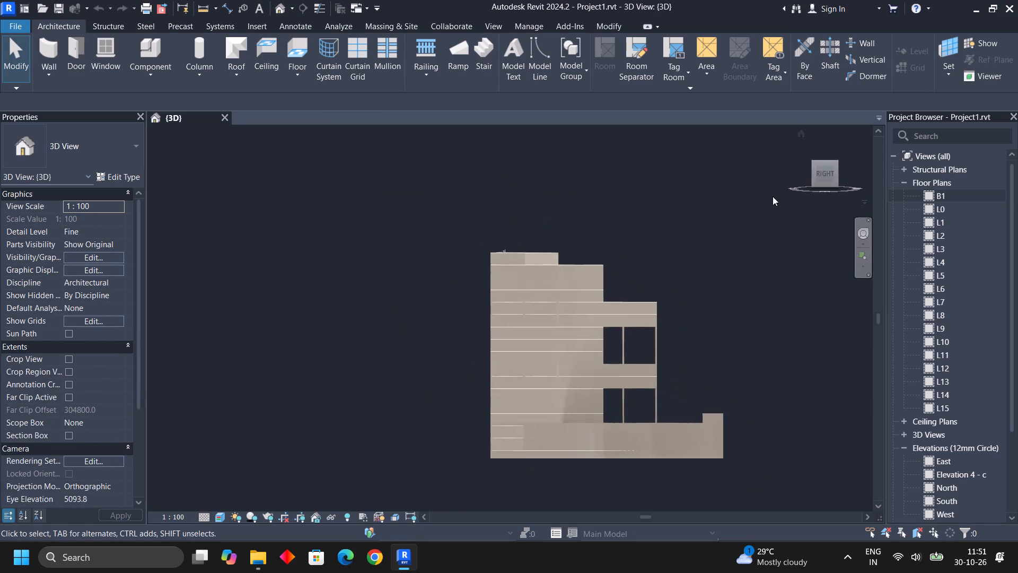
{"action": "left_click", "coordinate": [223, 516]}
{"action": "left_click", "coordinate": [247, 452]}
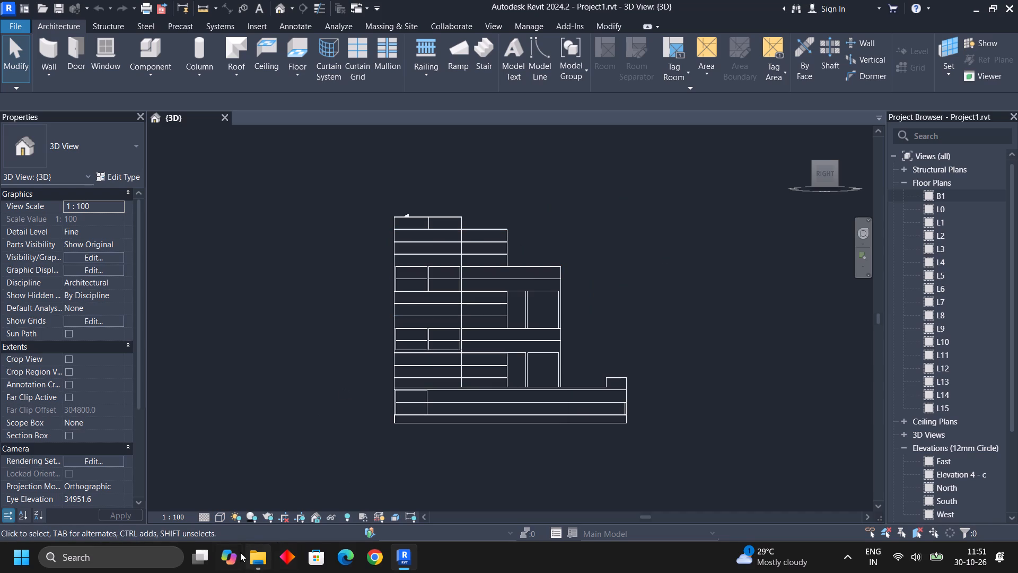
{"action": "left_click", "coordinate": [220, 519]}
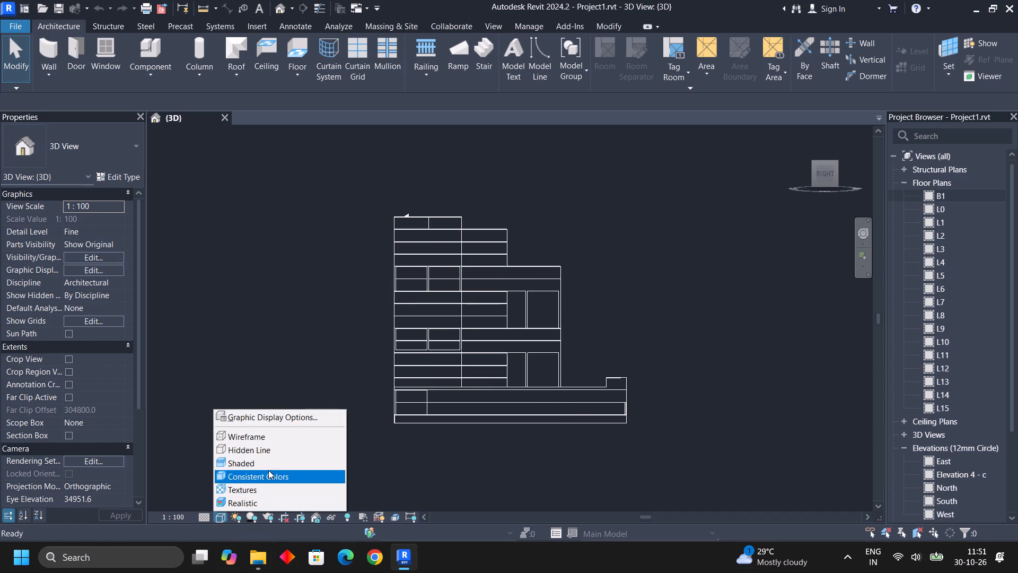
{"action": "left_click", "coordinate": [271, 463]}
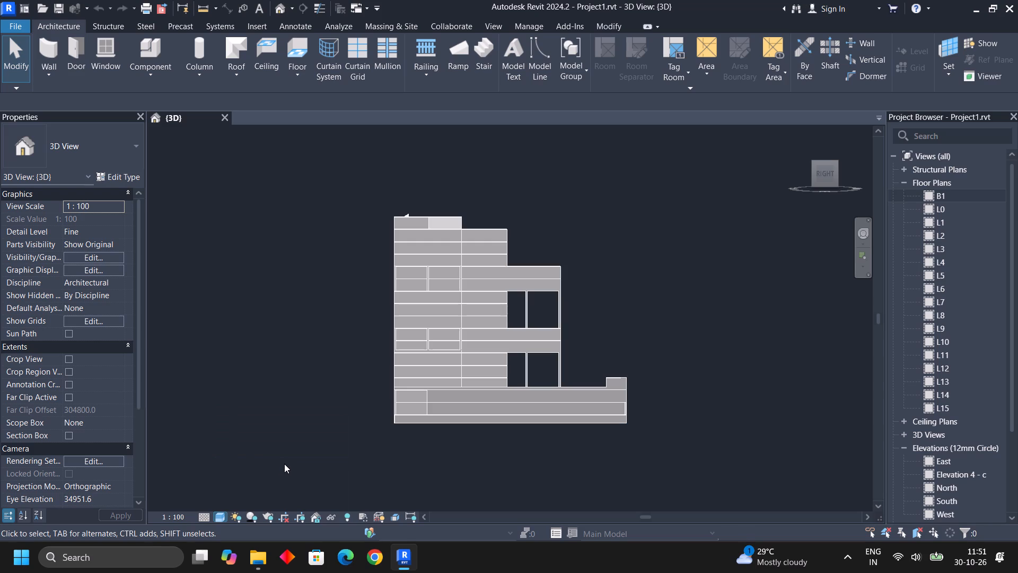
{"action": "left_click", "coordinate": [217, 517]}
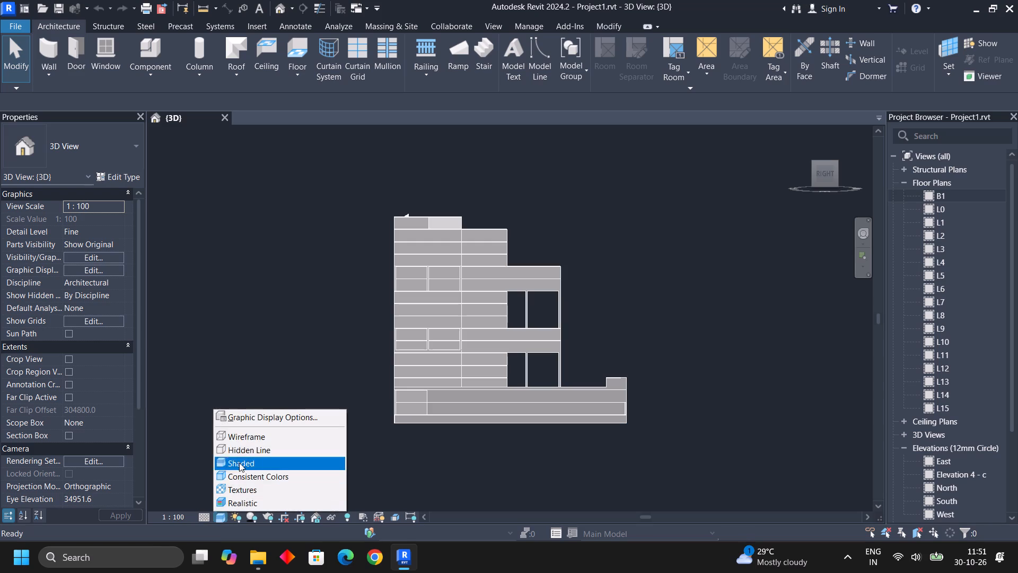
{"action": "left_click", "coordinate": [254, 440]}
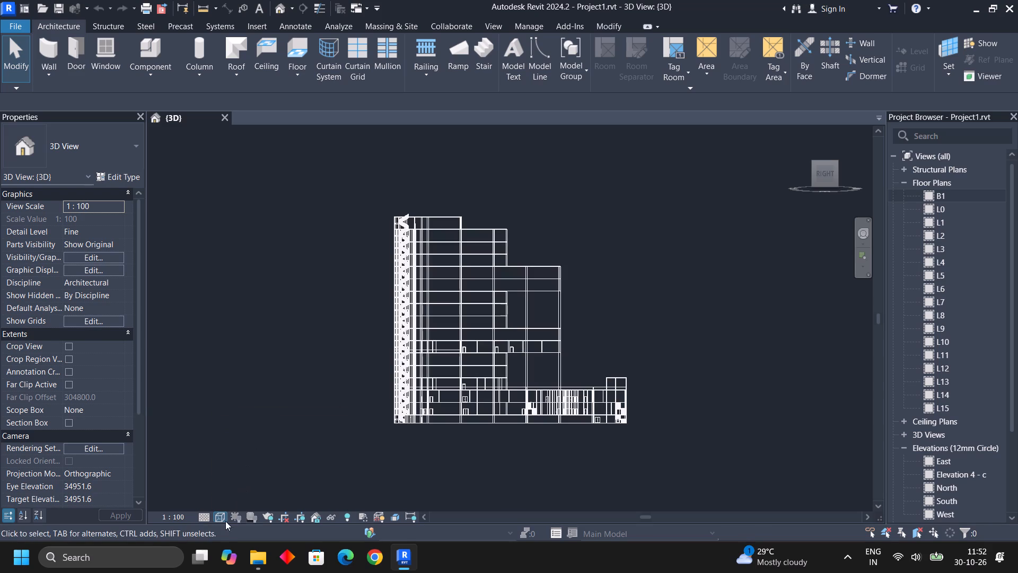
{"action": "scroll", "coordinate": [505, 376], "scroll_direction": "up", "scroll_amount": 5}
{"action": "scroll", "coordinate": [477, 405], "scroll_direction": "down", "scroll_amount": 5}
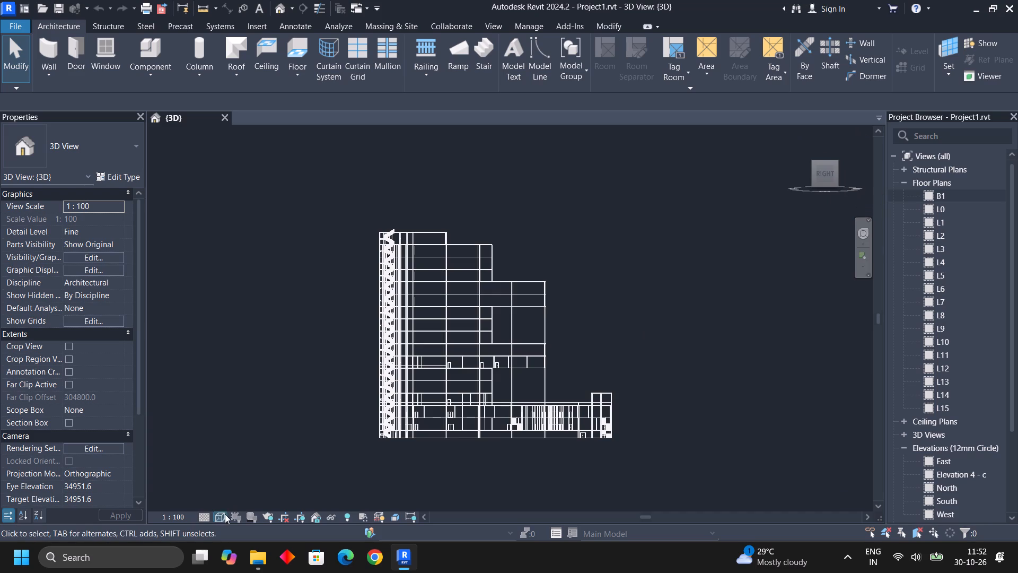
Orient the 3D view to the building's back face and set its visual style to Hidden Line.
{"action": "left_click", "coordinate": [847, 172]}
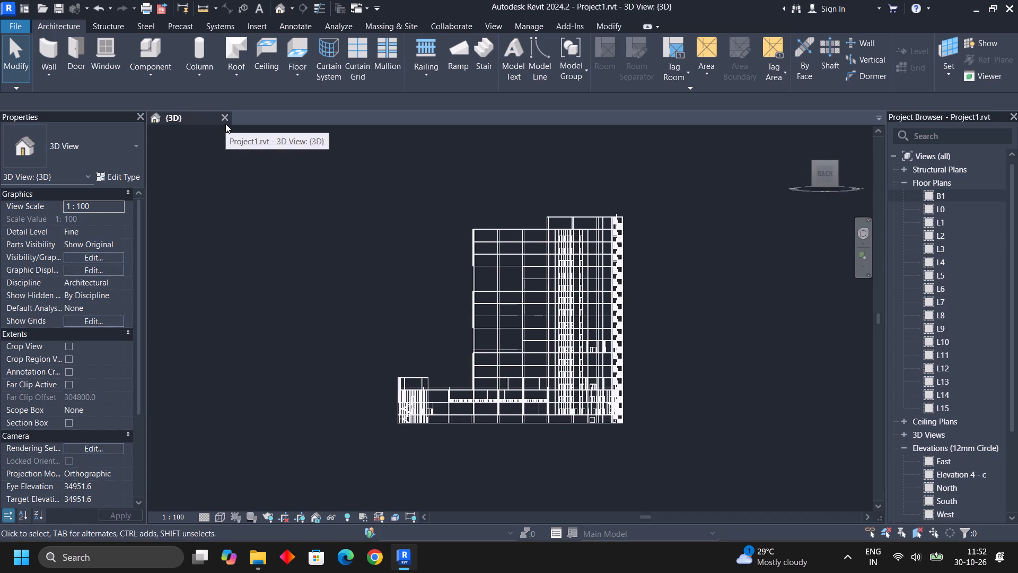
{"action": "left_click", "coordinate": [177, 121]}
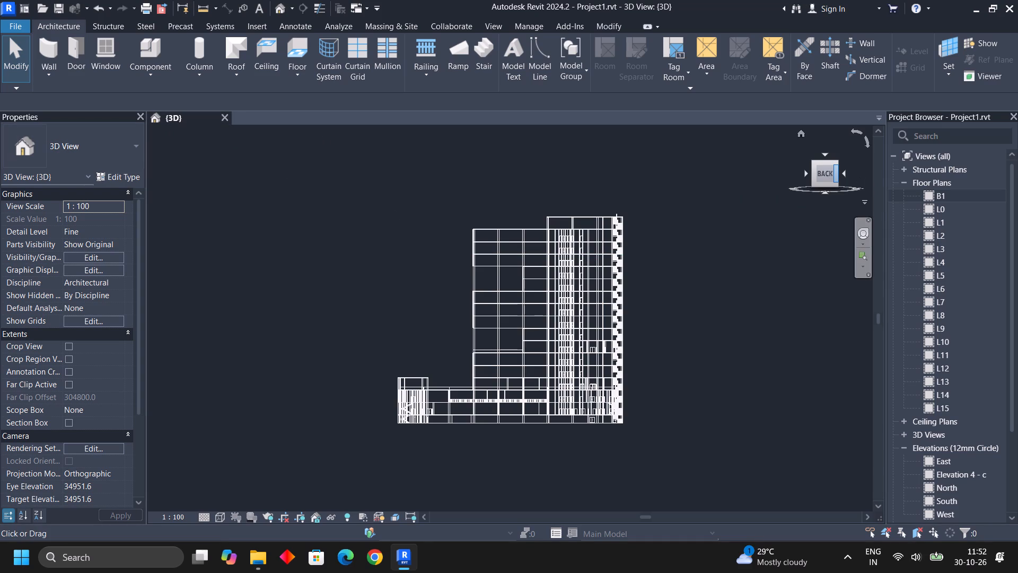
{"action": "left_click", "coordinate": [221, 514]}
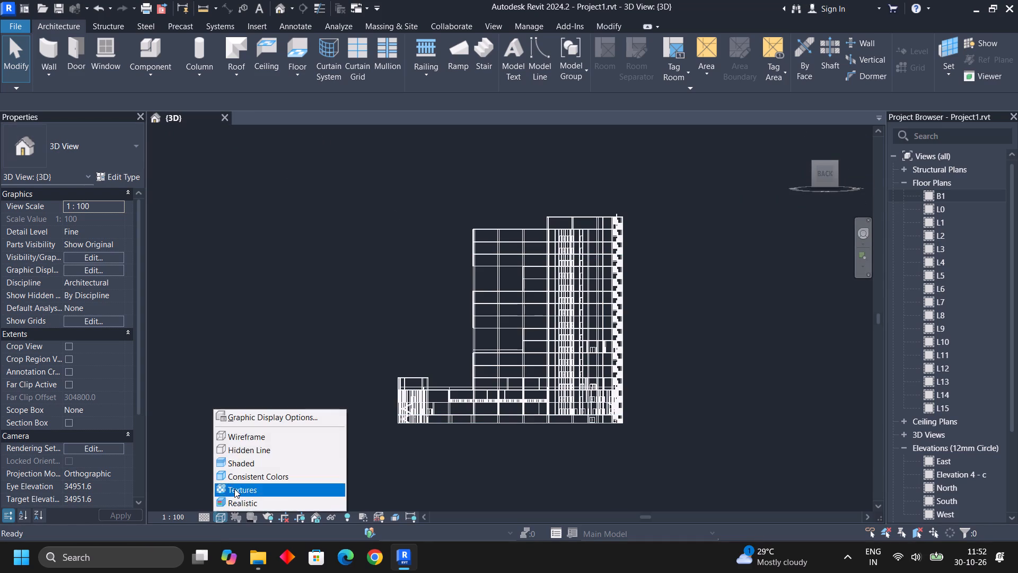
{"action": "left_click", "coordinate": [247, 446]}
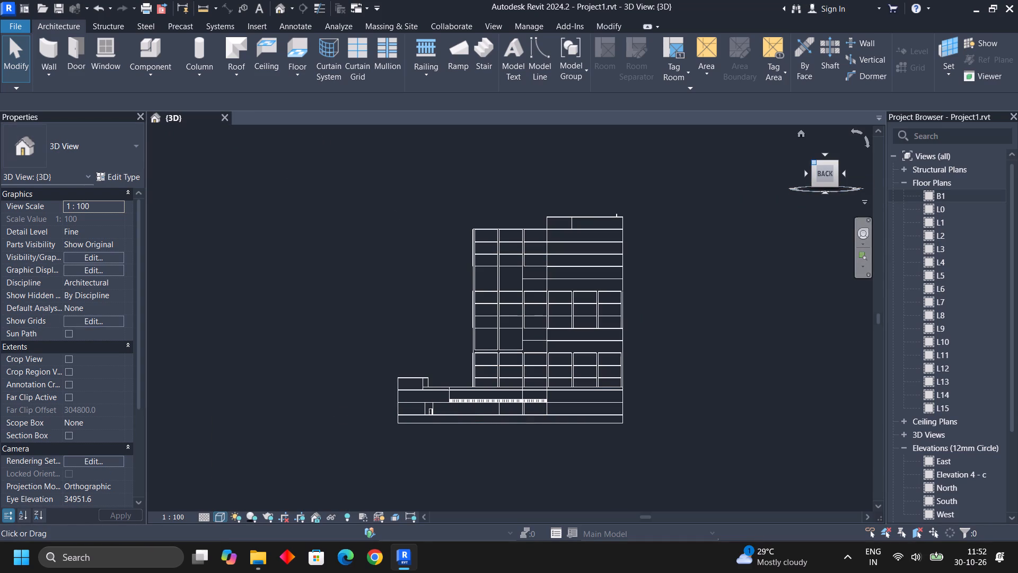
Orient the 3D view to the top, right and back corner and examine the hidden-line building from several angles.
{"action": "left_click", "coordinate": [814, 161]}
{"action": "scroll", "coordinate": [590, 325], "scroll_direction": "down", "scroll_amount": 3}
{"action": "scroll", "coordinate": [617, 279], "scroll_direction": "up", "scroll_amount": 2}
{"action": "scroll", "coordinate": [447, 257], "scroll_direction": "down", "scroll_amount": 1}
{"action": "middle_click_drag", "start_coordinate": [541, 351], "coordinate": [546, 309], "text": "shift"}
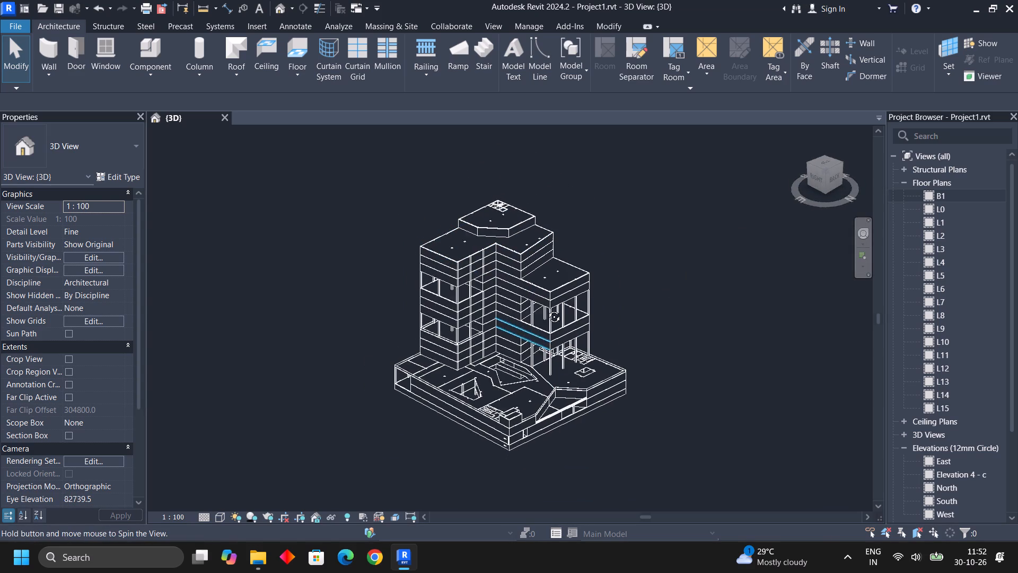
{"action": "middle_click_drag", "start_coordinate": [546, 309], "coordinate": [582, 244], "text": "shift"}
{"action": "scroll", "coordinate": [358, 220], "scroll_direction": "down", "scroll_amount": 3}
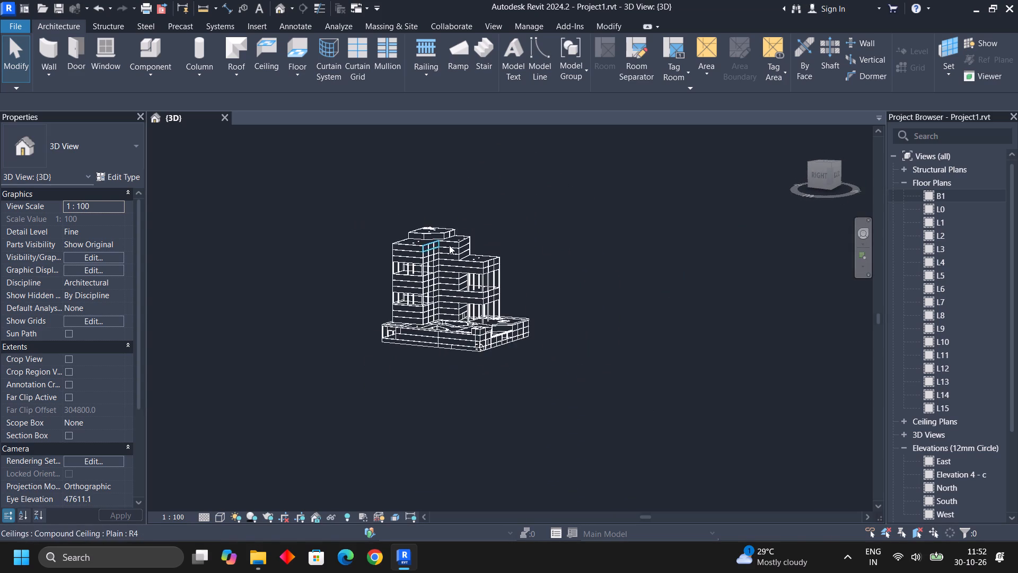
{"action": "scroll", "coordinate": [450, 245], "scroll_direction": "up", "scroll_amount": 4}
{"action": "middle_click_drag", "start_coordinate": [516, 268], "coordinate": [486, 316], "text": "shift"}
{"action": "scroll", "coordinate": [397, 179], "scroll_direction": "up", "scroll_amount": 2}
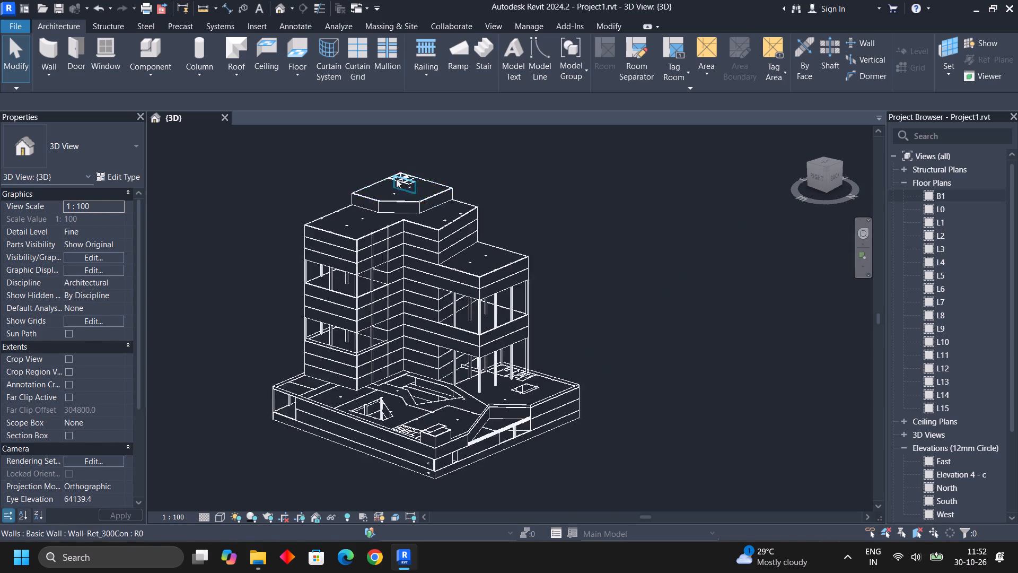
Select the stair, door and surrounding core walls in the L15 floor plan and hide those elements in the 3D view.
{"action": "scroll", "coordinate": [396, 179], "scroll_direction": "up", "scroll_amount": 3}
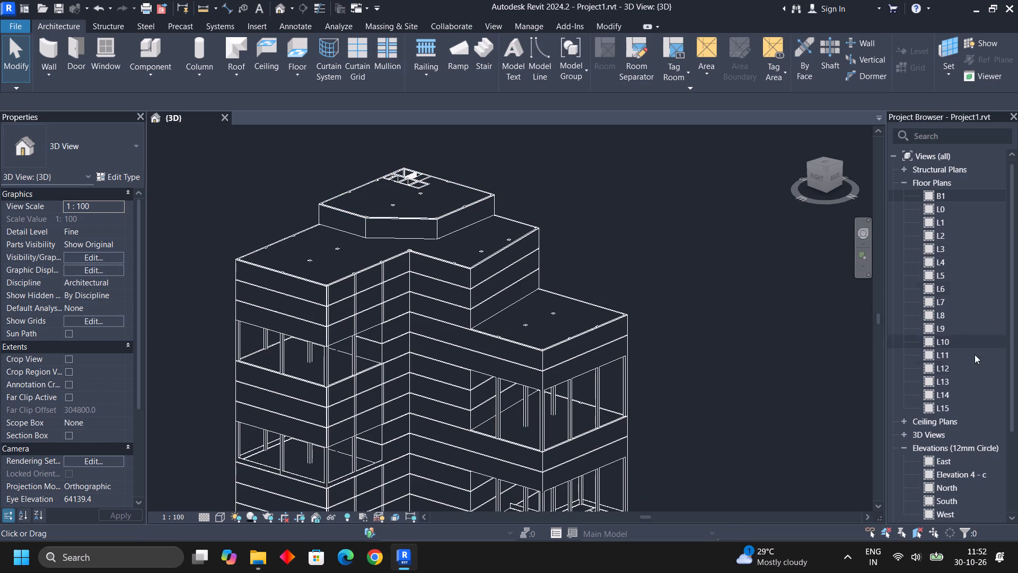
{"action": "double_click", "coordinate": [973, 411]}
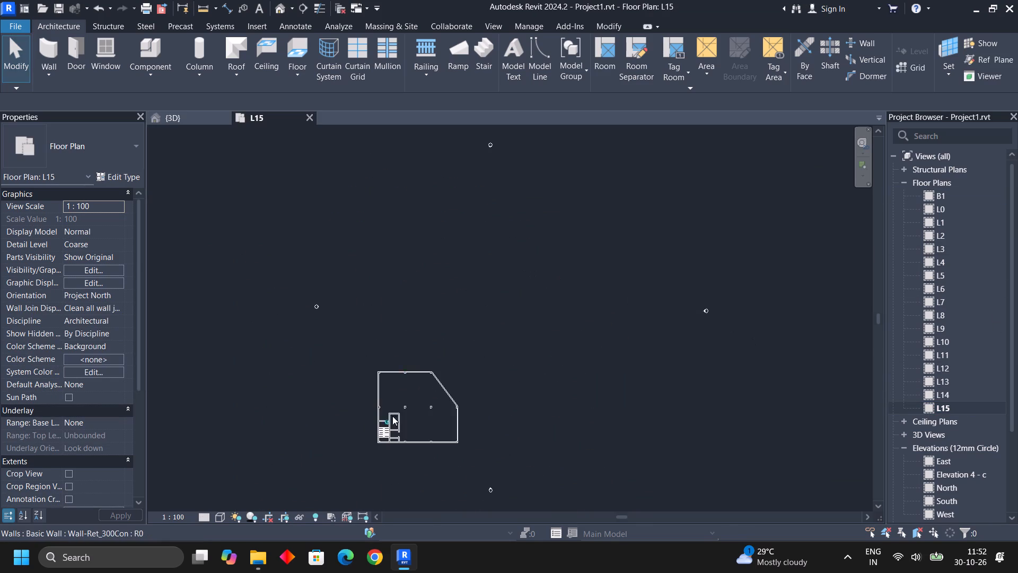
{"action": "scroll", "coordinate": [403, 434], "scroll_direction": "up", "scroll_amount": 10}
{"action": "left_click_drag", "start_coordinate": [396, 344], "coordinate": [299, 467]}
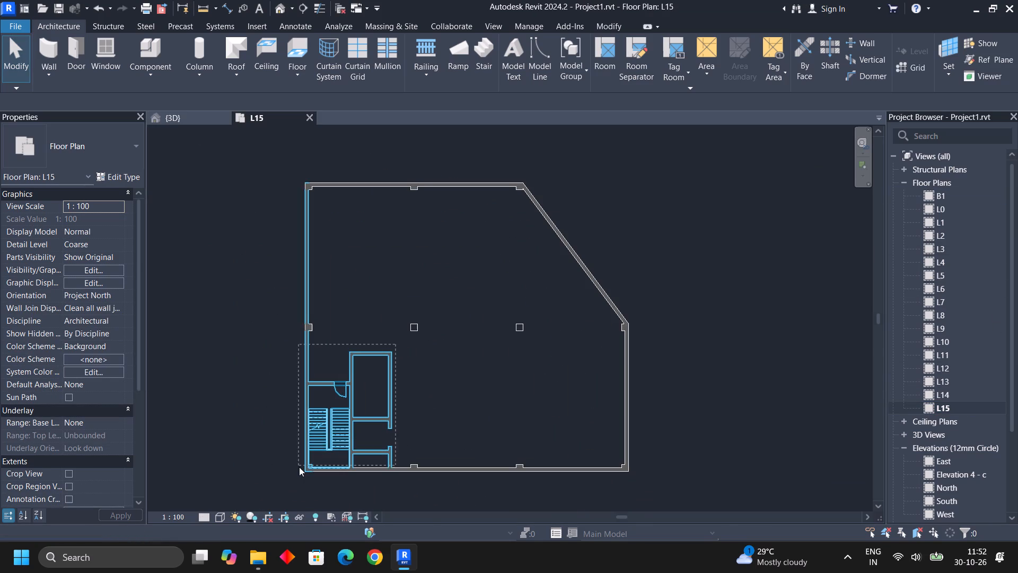
{"action": "left_click_drag", "start_coordinate": [299, 467], "coordinate": [317, 462]}
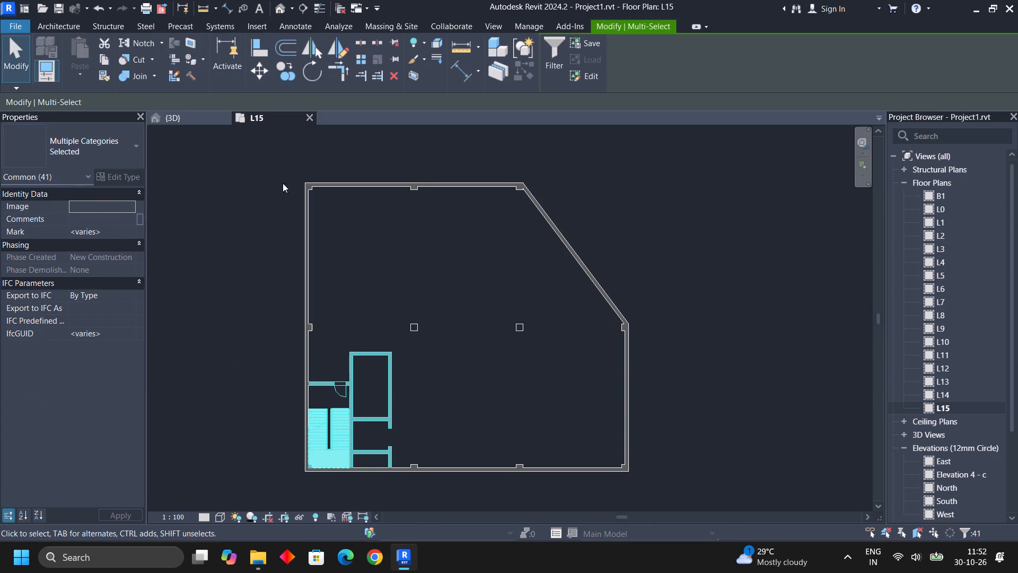
{"action": "left_click", "coordinate": [183, 120]}
{"action": "right_click", "coordinate": [535, 164]}
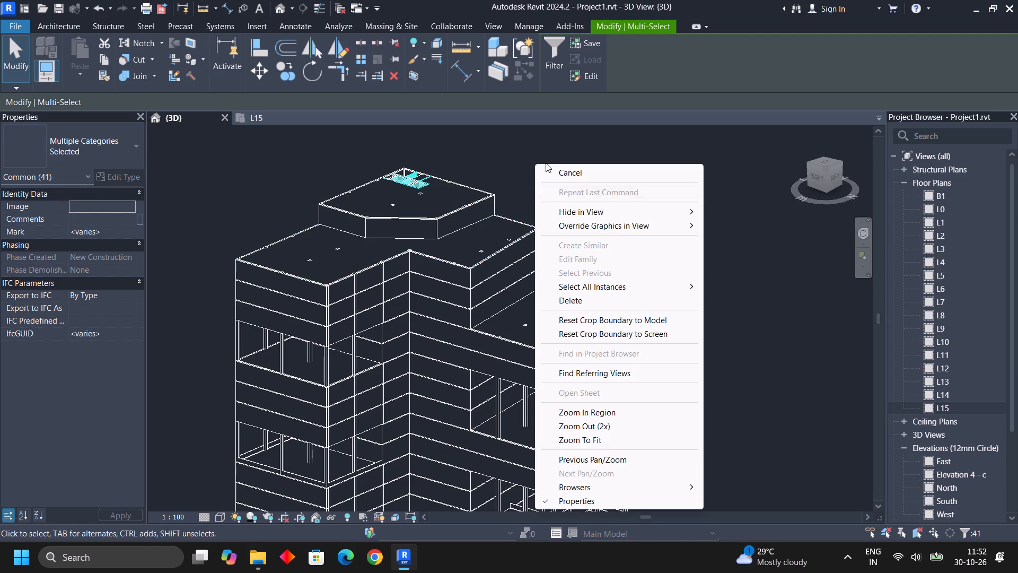
{"action": "left_click", "coordinate": [618, 212]}
{"action": "left_click", "coordinate": [732, 209]}
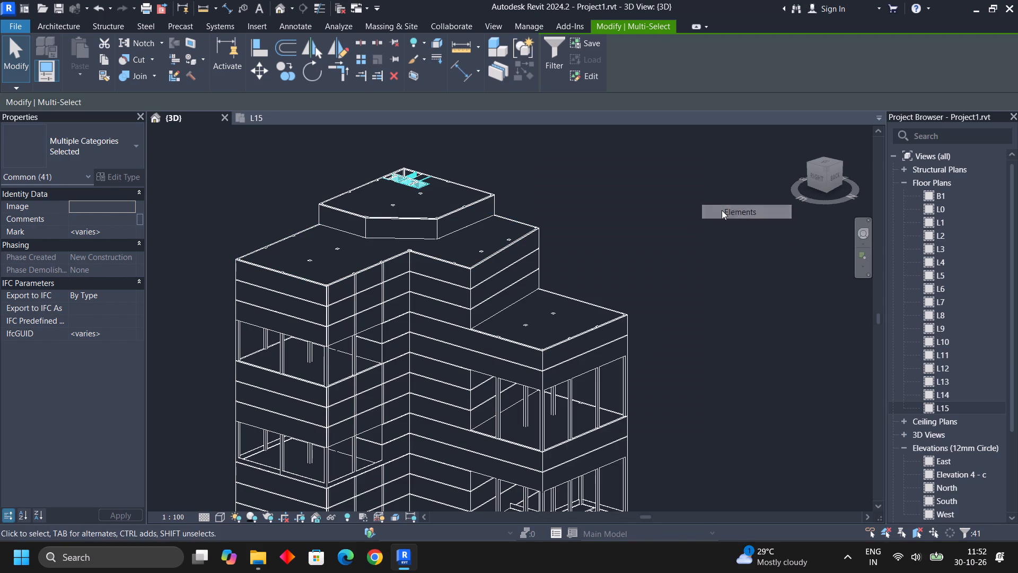
Examine the tower roofs and podium of the hidden-line 3D view from several angles for interior lines still showing through.
{"action": "scroll", "coordinate": [437, 172], "scroll_direction": "down", "scroll_amount": 3}
{"action": "scroll", "coordinate": [515, 267], "scroll_direction": "up", "scroll_amount": 2}
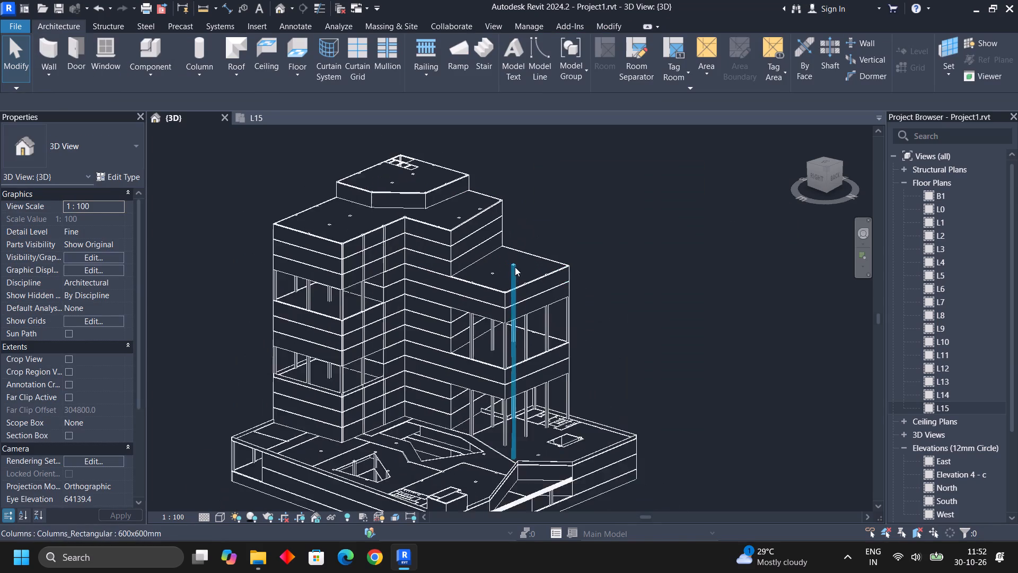
{"action": "scroll", "coordinate": [548, 233], "scroll_direction": "down", "scroll_amount": 2}
{"action": "middle_click_drag", "start_coordinate": [493, 395], "coordinate": [500, 306], "text": "shift"}
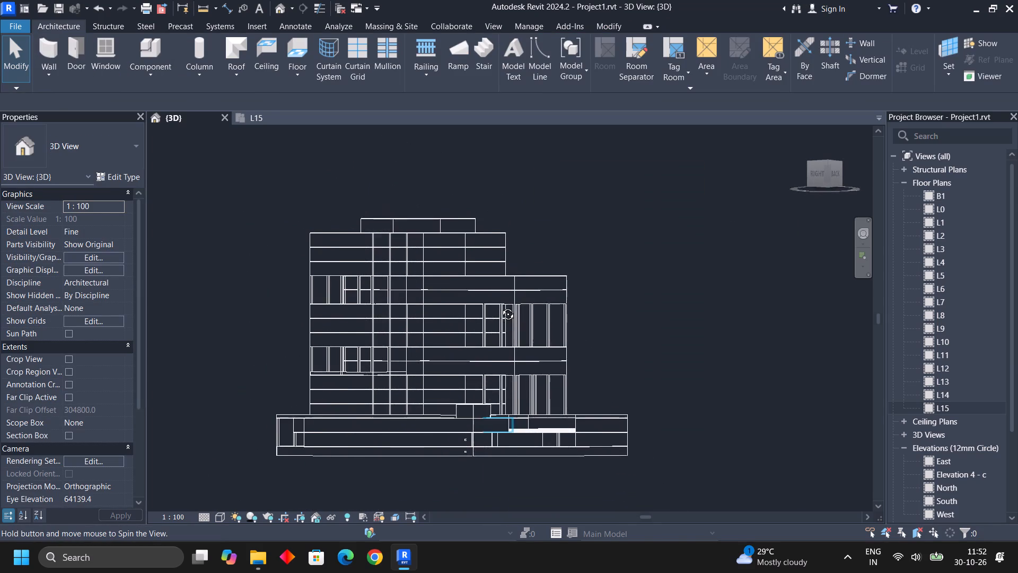
{"action": "middle_click_drag", "start_coordinate": [500, 306], "coordinate": [488, 332], "text": "shift"}
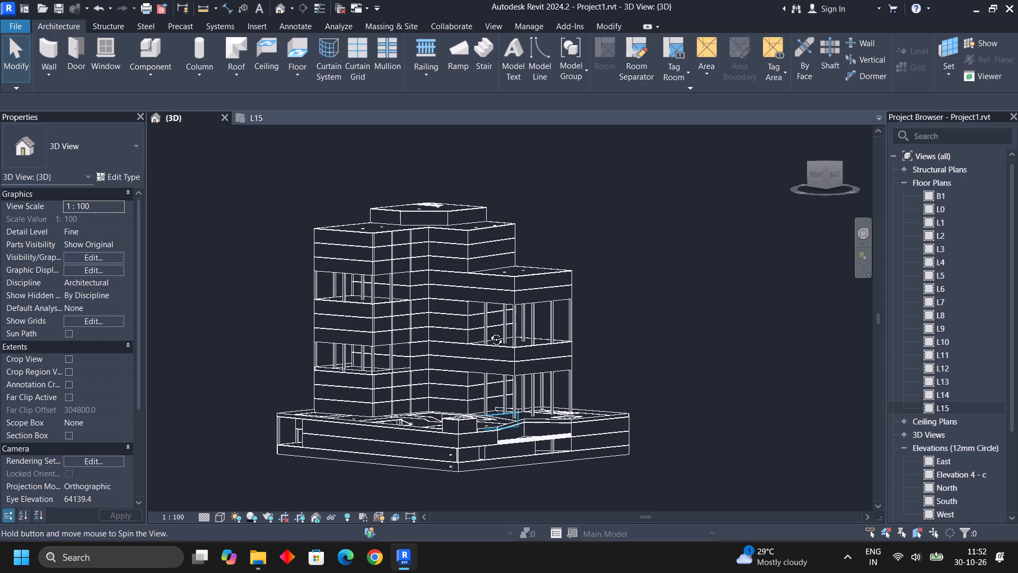
{"action": "middle_click_drag", "start_coordinate": [488, 332], "coordinate": [507, 356], "text": "shift"}
{"action": "scroll", "coordinate": [561, 428], "scroll_direction": "up", "scroll_amount": 3}
{"action": "scroll", "coordinate": [459, 438], "scroll_direction": "down", "scroll_amount": 3}
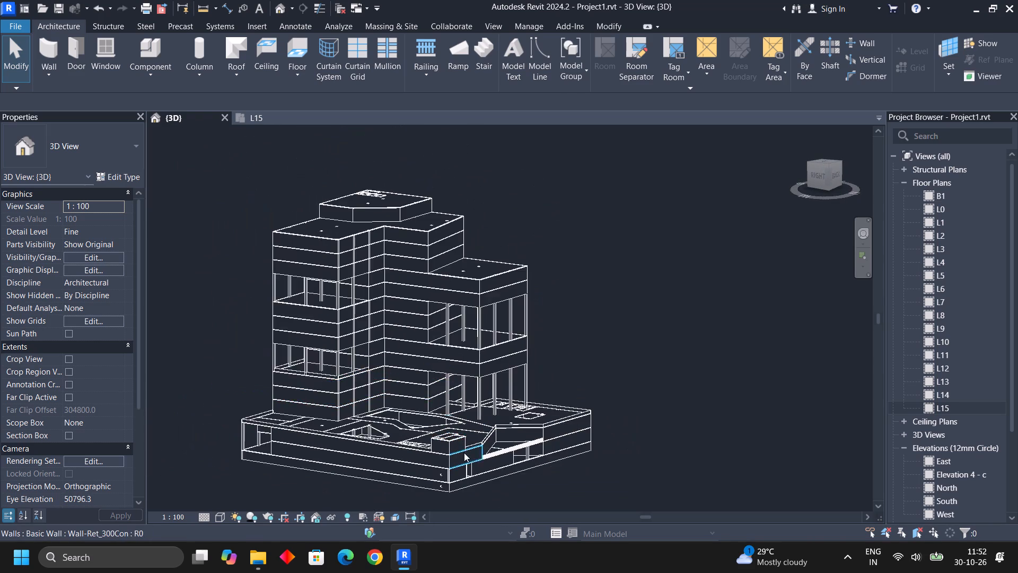
{"action": "scroll", "coordinate": [453, 448], "scroll_direction": "up", "scroll_amount": 2}
{"action": "scroll", "coordinate": [543, 441], "scroll_direction": "down", "scroll_amount": 2}
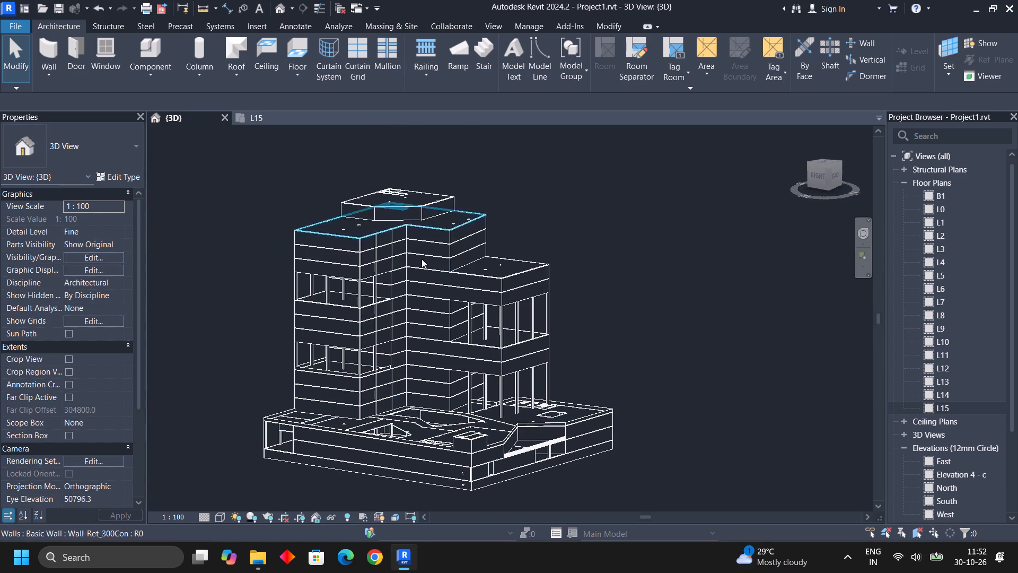
{"action": "scroll", "coordinate": [350, 422], "scroll_direction": "up", "scroll_amount": 3}
{"action": "scroll", "coordinate": [502, 280], "scroll_direction": "down", "scroll_amount": 1}
{"action": "middle_click_drag", "start_coordinate": [505, 308], "coordinate": [504, 334], "text": "shift"}
{"action": "scroll", "coordinate": [555, 377], "scroll_direction": "down", "scroll_amount": 3}
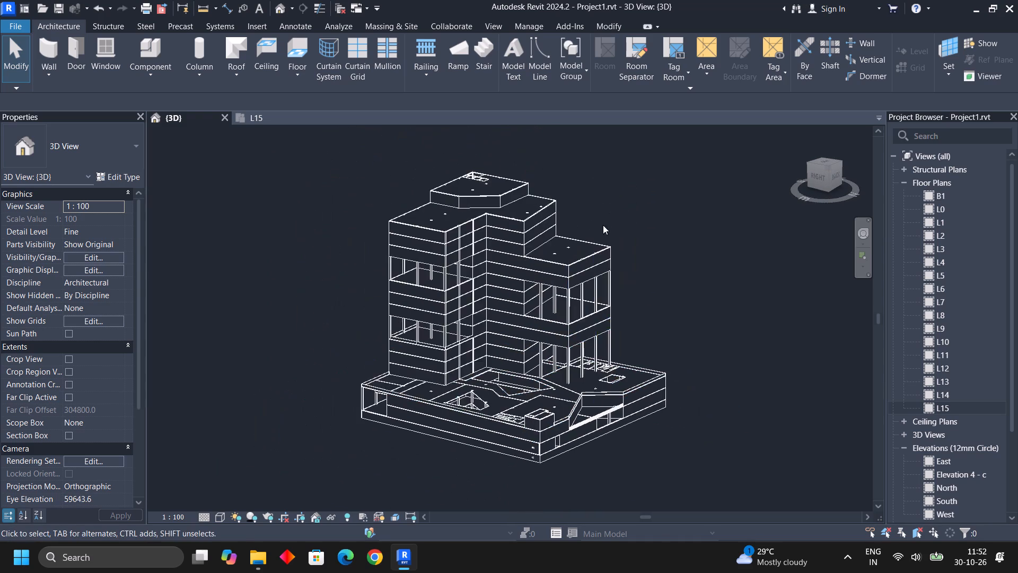
Select all parking model lines visible in the B1 floor plan and hide those elements in the 3D view.
{"action": "scroll", "coordinate": [681, 222], "scroll_direction": "up", "scroll_amount": 1}
{"action": "double_click", "coordinate": [964, 193]}
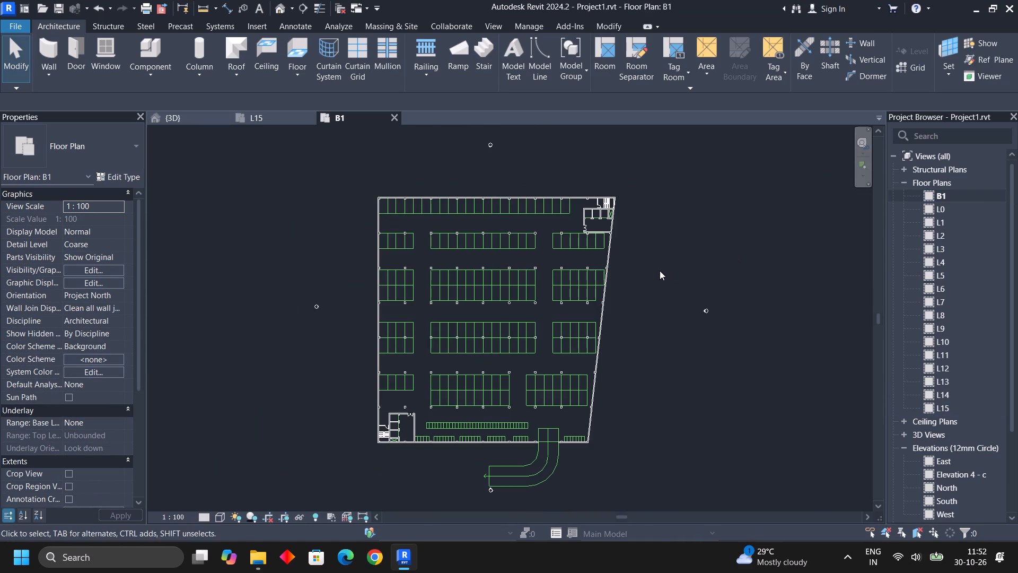
{"action": "scroll", "coordinate": [534, 228], "scroll_direction": "up", "scroll_amount": 3}
{"action": "left_click", "coordinate": [539, 250]}
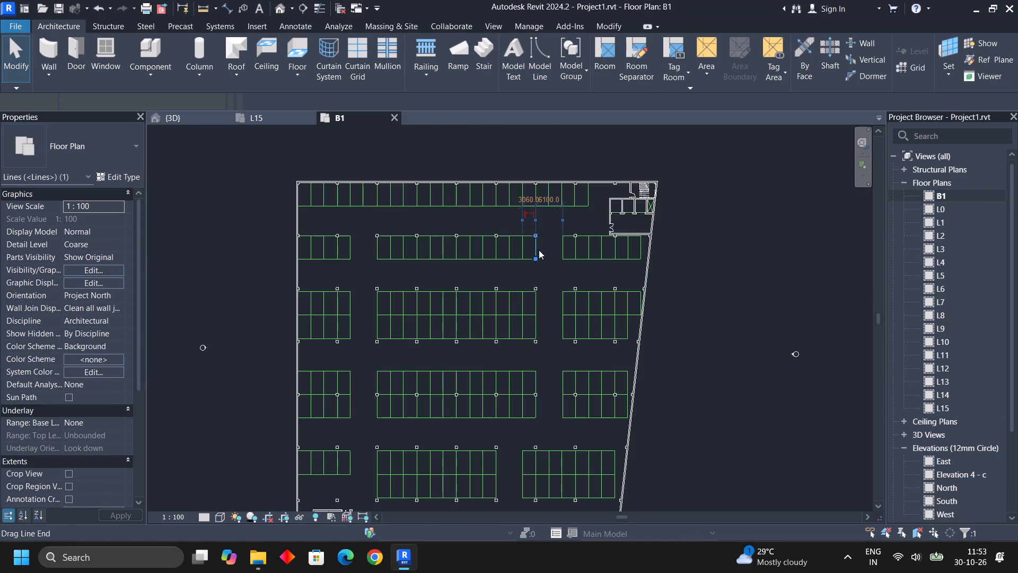
{"action": "right_click", "coordinate": [539, 250]}
{"action": "left_click", "coordinate": [624, 277]}
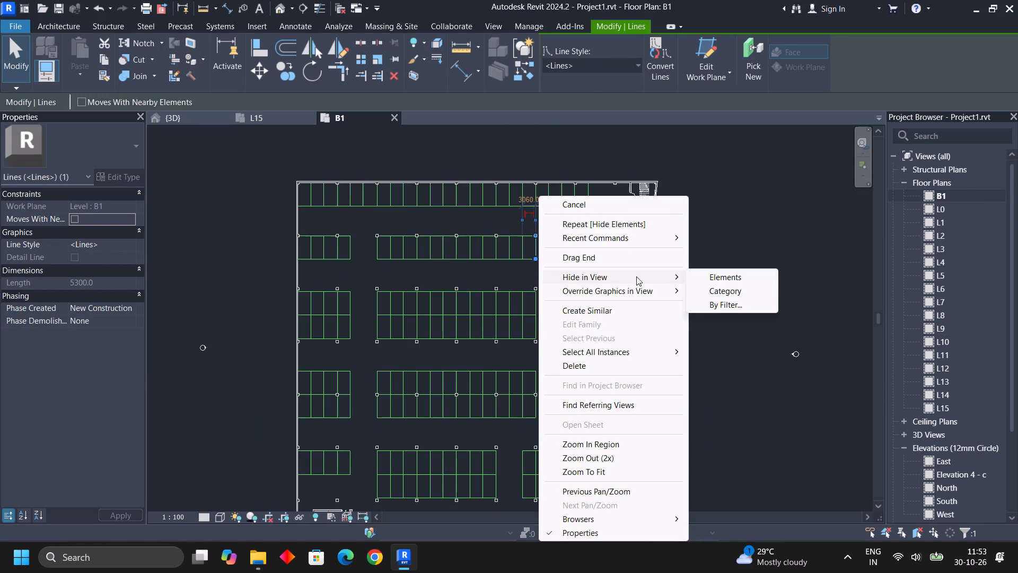
{"action": "left_click", "coordinate": [613, 352]}
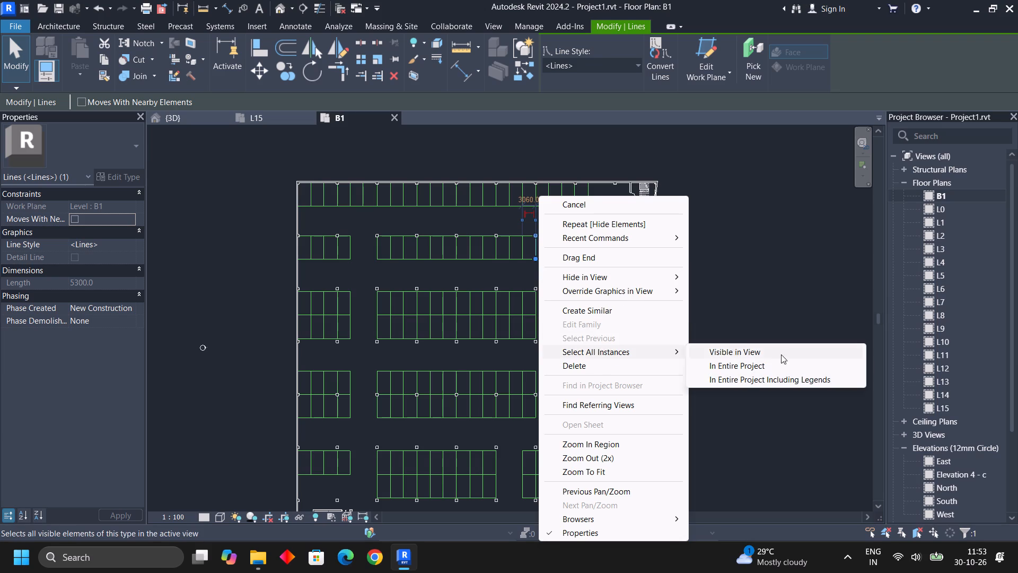
{"action": "left_click", "coordinate": [779, 353]}
{"action": "left_click", "coordinate": [189, 118]}
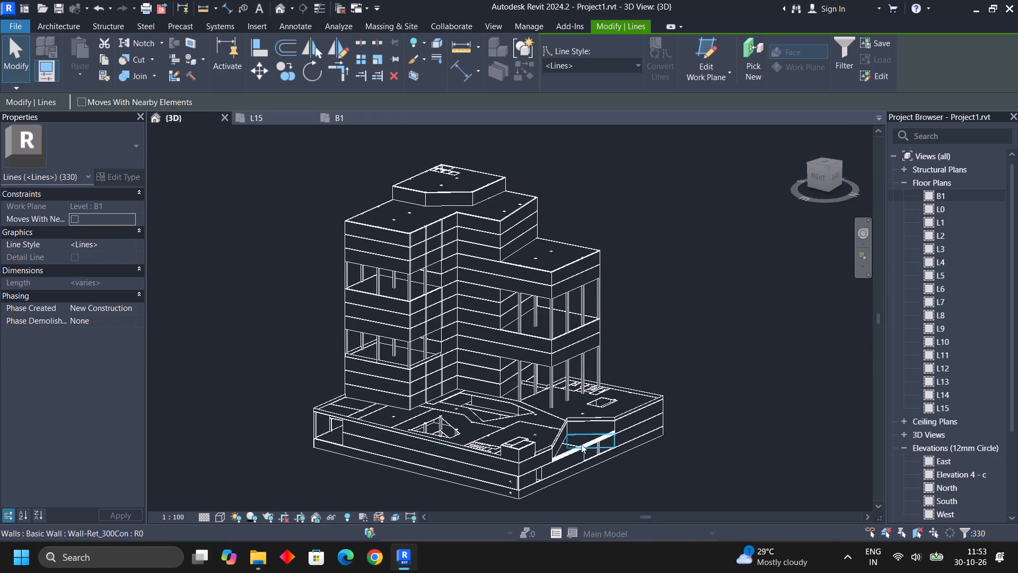
{"action": "right_click", "coordinate": [598, 472]}
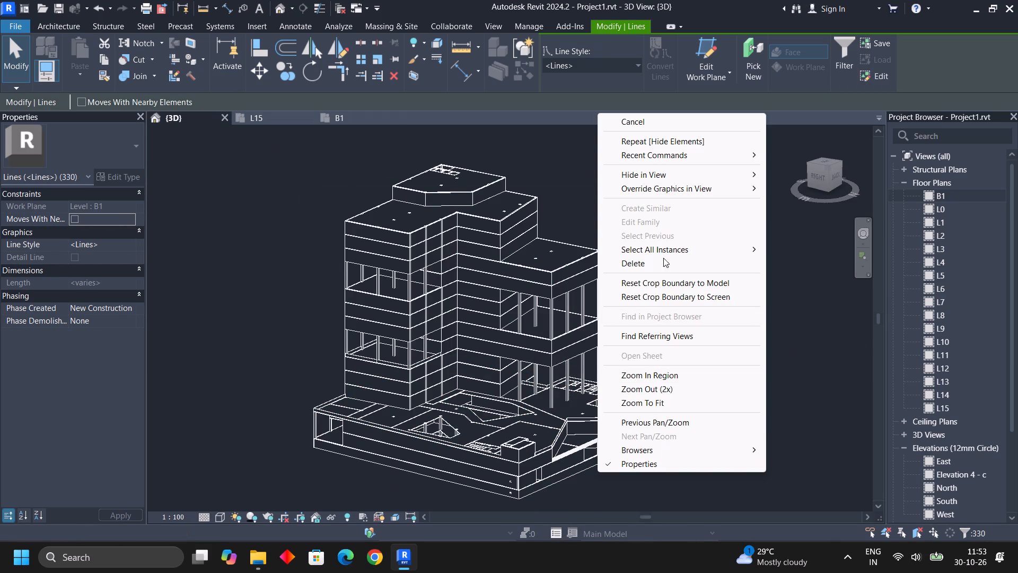
{"action": "left_click", "coordinate": [666, 177]}
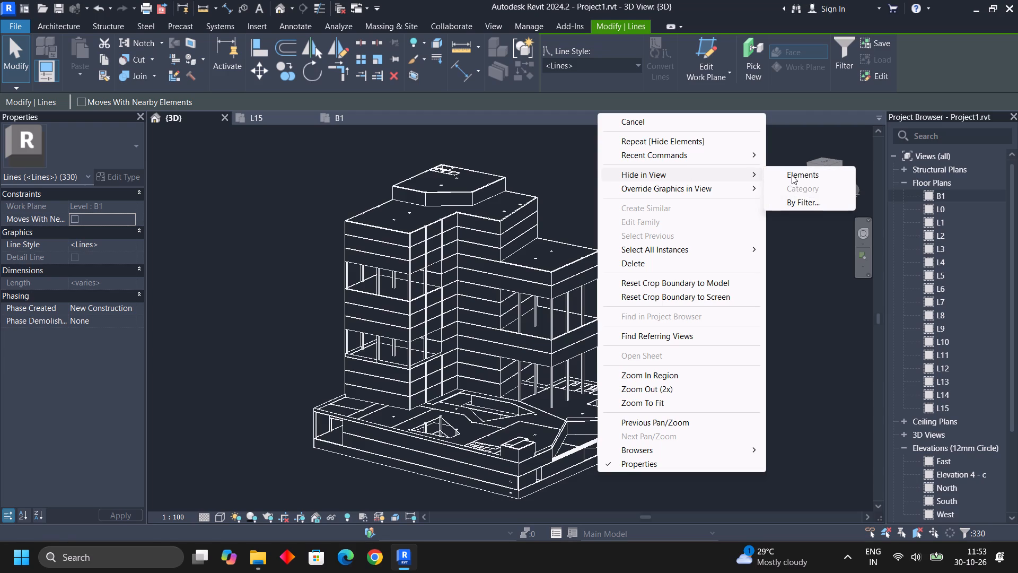
{"action": "left_click", "coordinate": [792, 175]}
Select the stair, doors, core walls and adjoining perimeter walls at the north-east corner of the B1 plan, leaving out the two columns.
{"action": "left_click", "coordinate": [346, 119]}
{"action": "scroll", "coordinate": [490, 254], "scroll_direction": "down", "scroll_amount": 1}
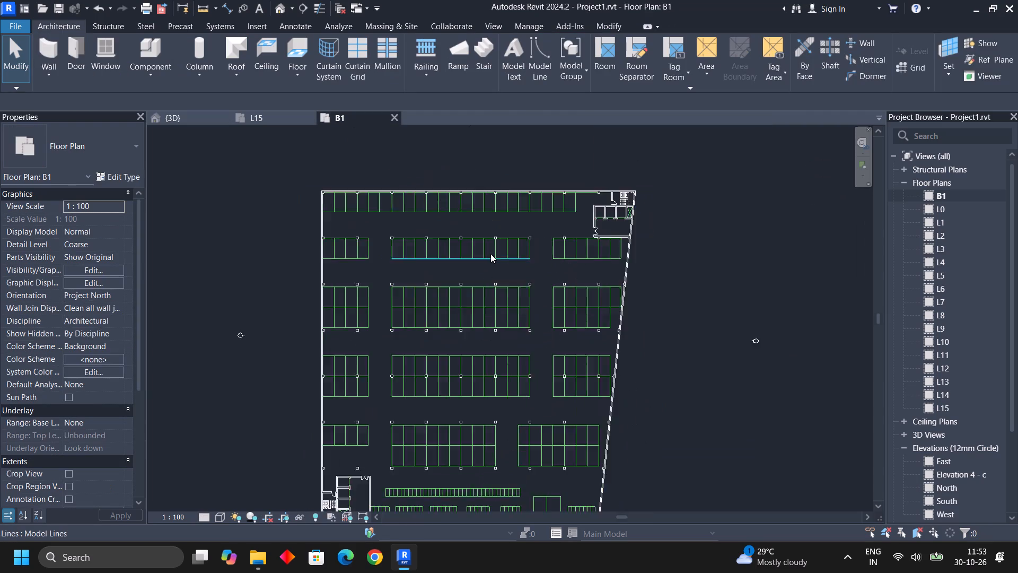
{"action": "scroll", "coordinate": [490, 254], "scroll_direction": "down", "scroll_amount": 2}
{"action": "scroll", "coordinate": [564, 329], "scroll_direction": "up", "scroll_amount": 2}
{"action": "scroll", "coordinate": [619, 159], "scroll_direction": "up", "scroll_amount": 5}
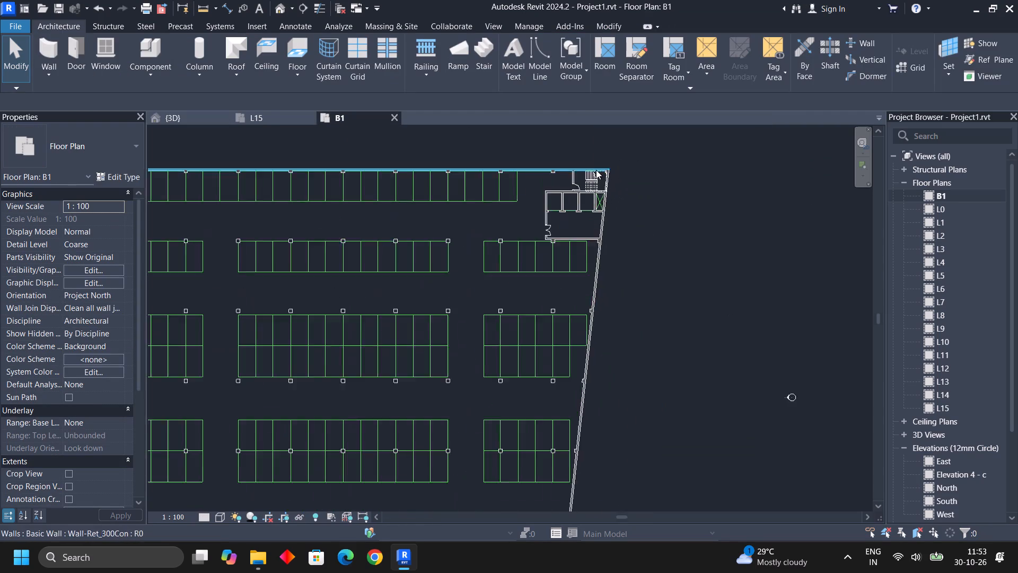
{"action": "scroll", "coordinate": [596, 170], "scroll_direction": "up", "scroll_amount": 8}
{"action": "left_click_drag", "start_coordinate": [693, 138], "coordinate": [463, 273]}
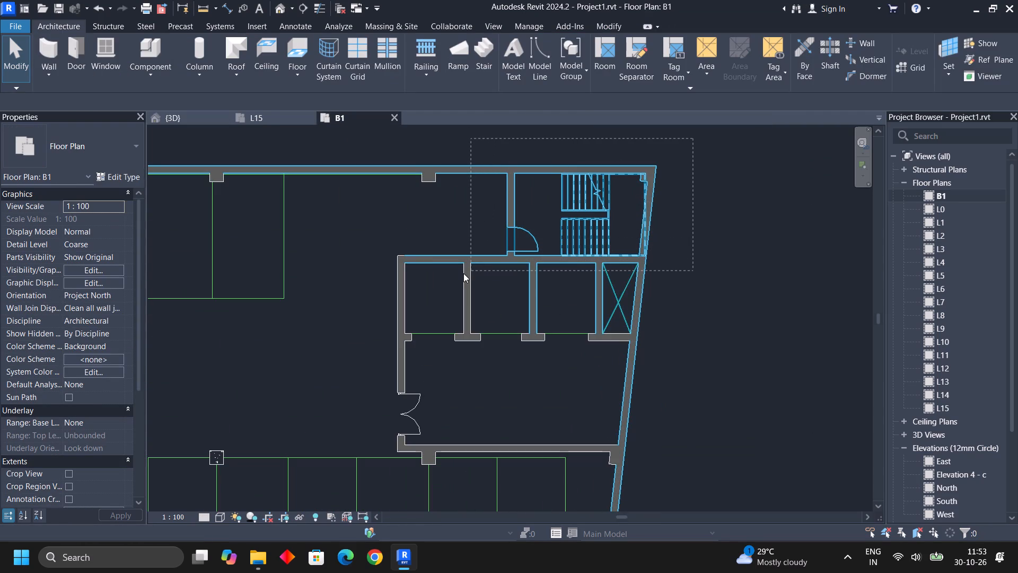
{"action": "left_click_drag", "start_coordinate": [463, 273], "coordinate": [366, 474]}
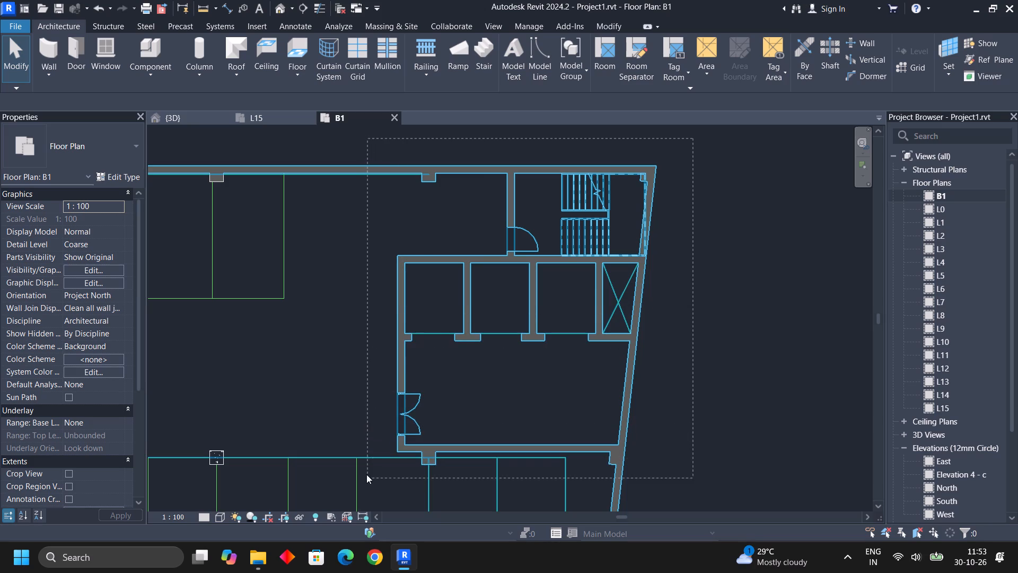
{"action": "left_click_drag", "start_coordinate": [366, 474], "coordinate": [370, 446]}
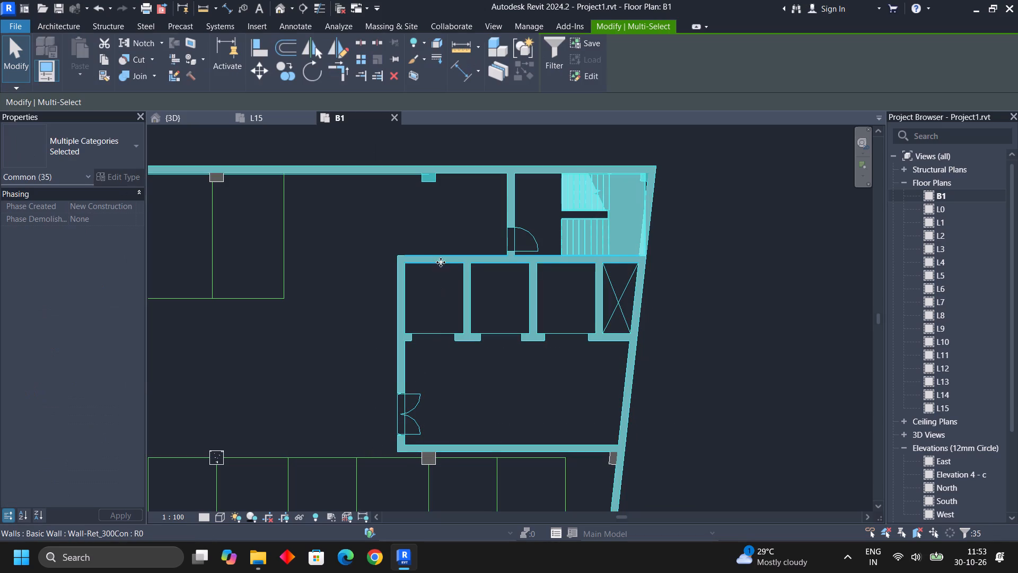
{"action": "left_click", "coordinate": [425, 180], "text": "shift"}
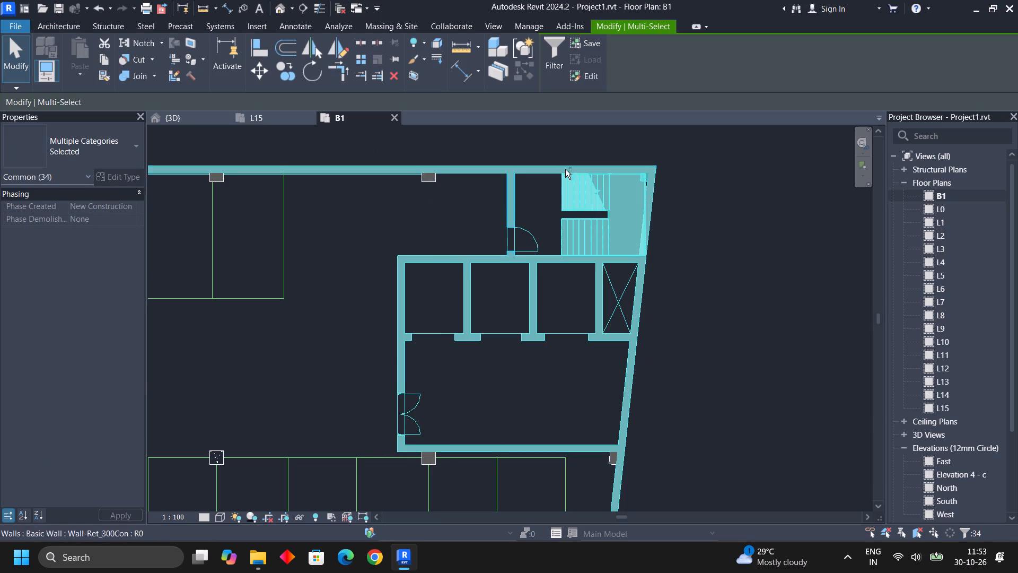
{"action": "left_click", "coordinate": [644, 179], "text": "shift"}
{"action": "scroll", "coordinate": [695, 167], "scroll_direction": "down", "scroll_amount": 3}
{"action": "scroll", "coordinate": [694, 168], "scroll_direction": "up", "scroll_amount": 7}
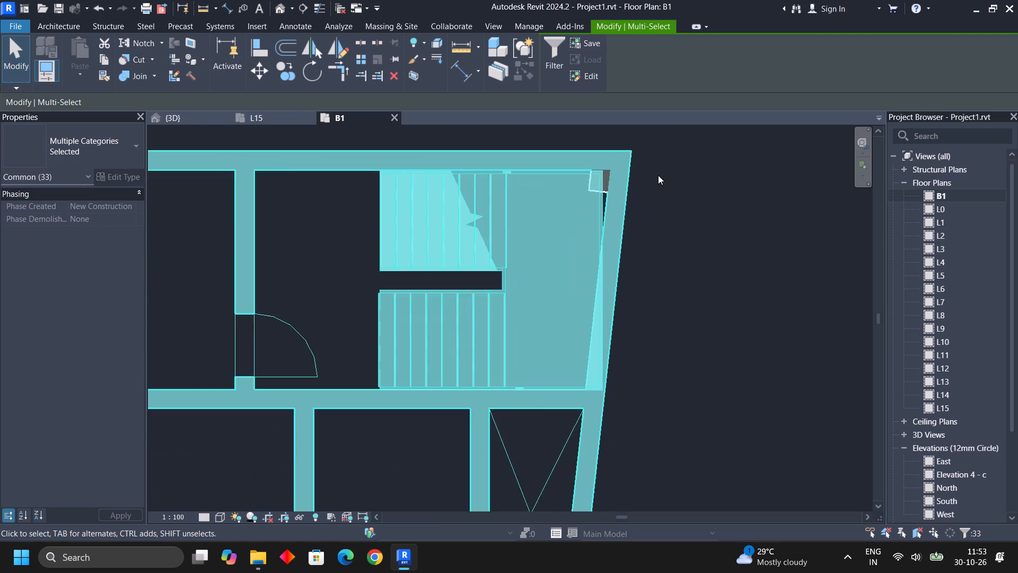
{"action": "scroll", "coordinate": [658, 175], "scroll_direction": "up", "scroll_amount": 7}
Add the south-west core's walls, doors, stair and shaft in the B1 plan to the selection.
{"action": "scroll", "coordinate": [658, 175], "scroll_direction": "down", "scroll_amount": 20}
{"action": "scroll", "coordinate": [658, 175], "scroll_direction": "down", "scroll_amount": 6}
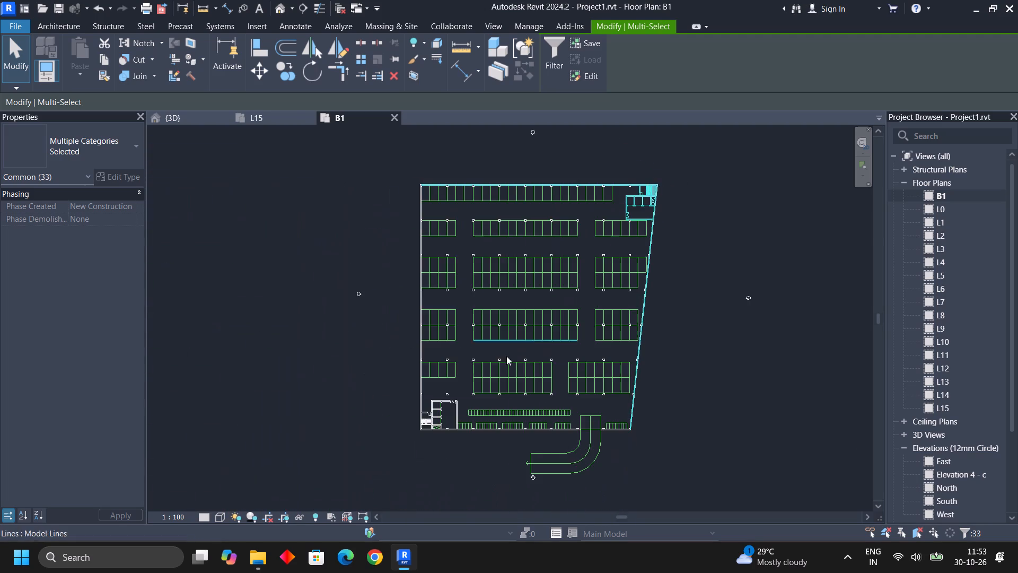
{"action": "scroll", "coordinate": [445, 438], "scroll_direction": "up", "scroll_amount": 15}
{"action": "scroll", "coordinate": [472, 359], "scroll_direction": "down", "scroll_amount": 1}
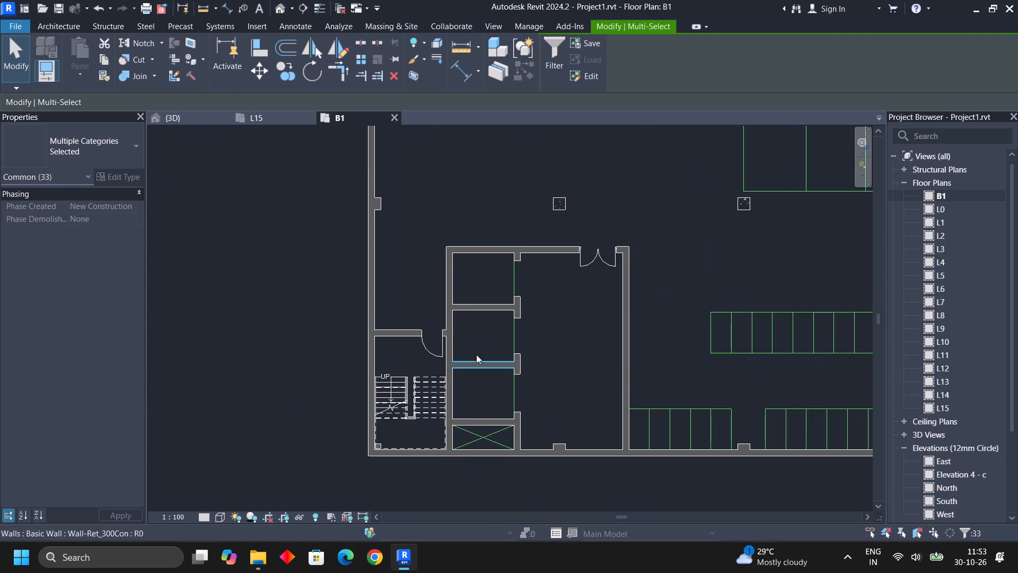
{"action": "left_click_drag", "start_coordinate": [643, 233], "coordinate": [410, 368], "text": "shift"}
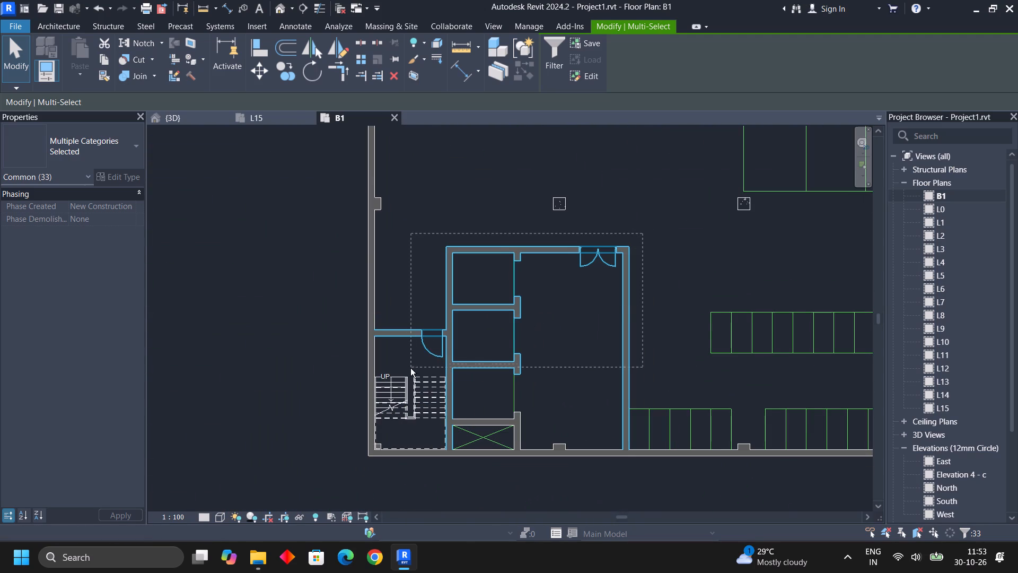
{"action": "left_click_drag", "start_coordinate": [410, 368], "coordinate": [389, 390], "text": "shift"}
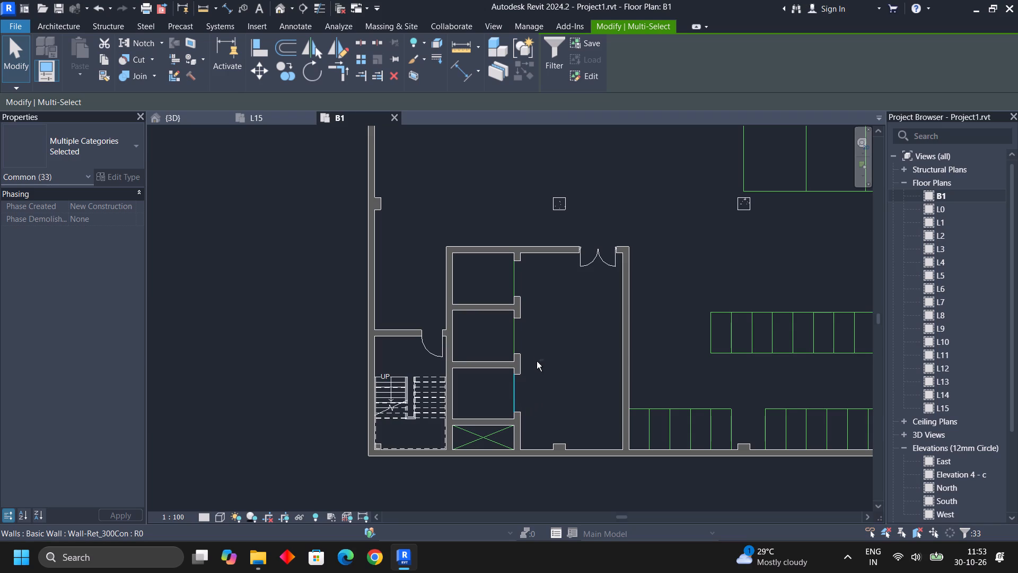
{"action": "left_click_drag", "start_coordinate": [646, 236], "coordinate": [404, 372], "text": "ctrl"}
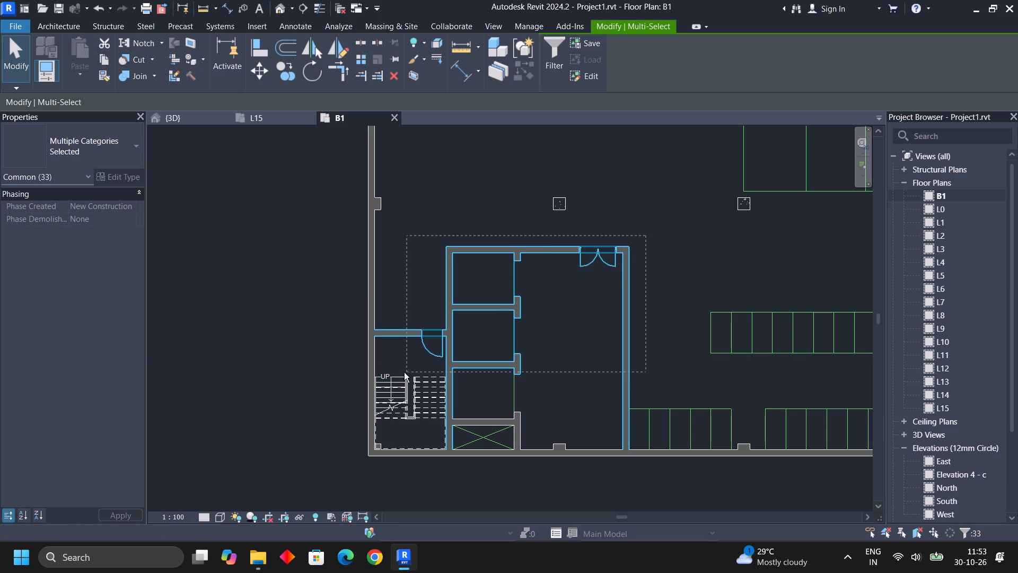
{"action": "left_click_drag", "start_coordinate": [404, 372], "coordinate": [381, 402], "text": "ctrl"}
{"action": "left_click_drag", "start_coordinate": [536, 409], "coordinate": [473, 431], "text": "ctrl"}
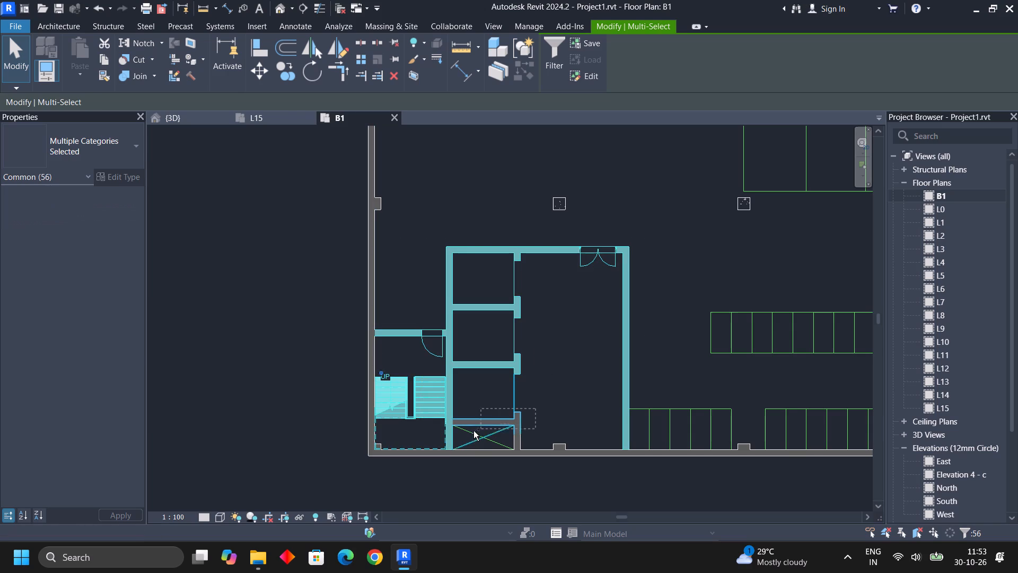
{"action": "left_click_drag", "start_coordinate": [473, 431], "coordinate": [424, 433], "text": "ctrl"}
Add the remaining south and west perimeter walls of B1 to the selection and hide all selected elements in the 3D view.
{"action": "left_click", "coordinate": [438, 456], "text": "ctrl"}
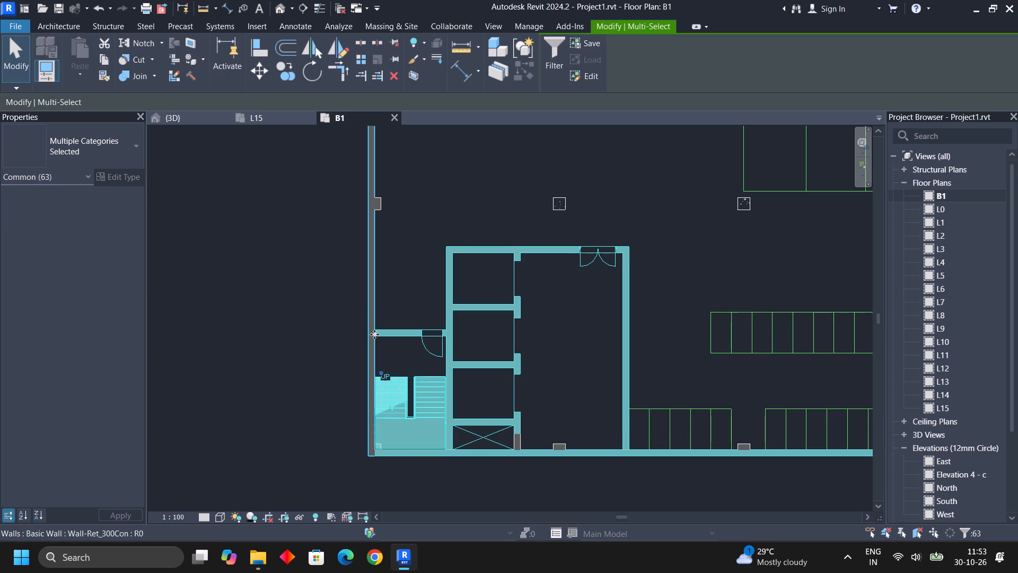
{"action": "left_click", "coordinate": [372, 315], "text": "ctrl"}
{"action": "scroll", "coordinate": [289, 418], "scroll_direction": "down", "scroll_amount": 10}
{"action": "scroll", "coordinate": [347, 450], "scroll_direction": "down", "scroll_amount": 3}
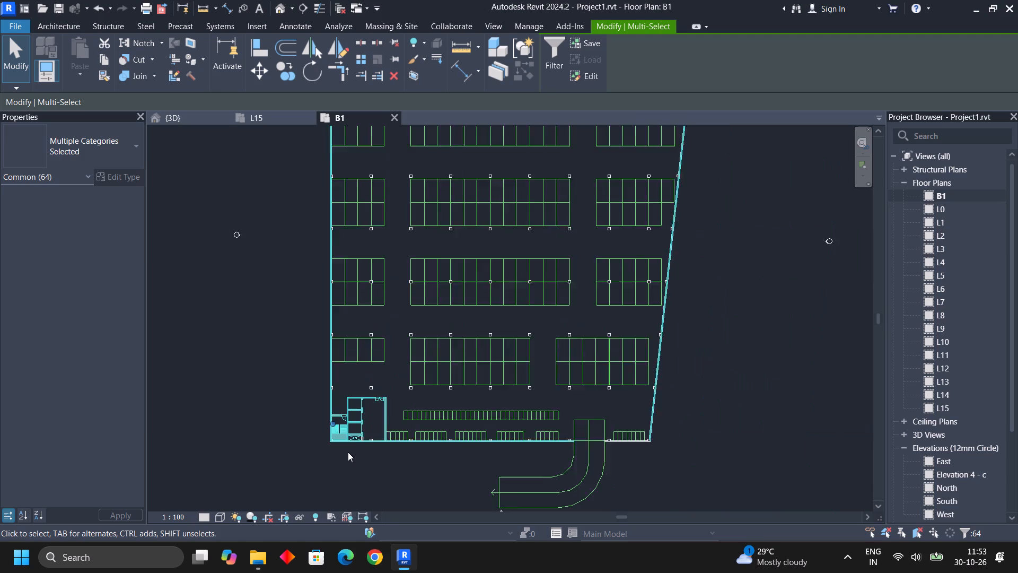
{"action": "scroll", "coordinate": [634, 440], "scroll_direction": "up", "scroll_amount": 9}
{"action": "left_click", "coordinate": [493, 444], "text": "ctrl"}
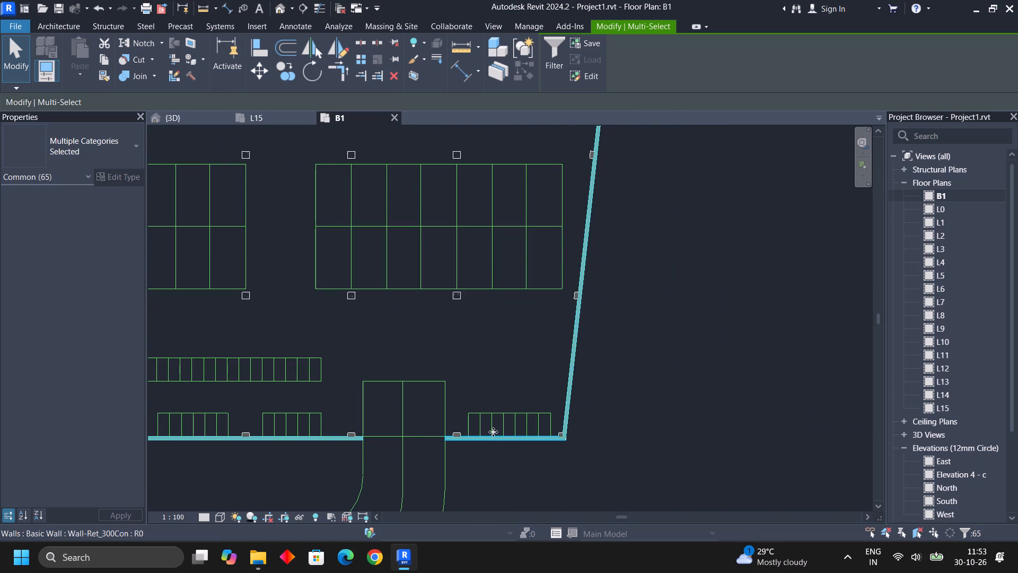
{"action": "scroll", "coordinate": [493, 432], "scroll_direction": "down", "scroll_amount": 9}
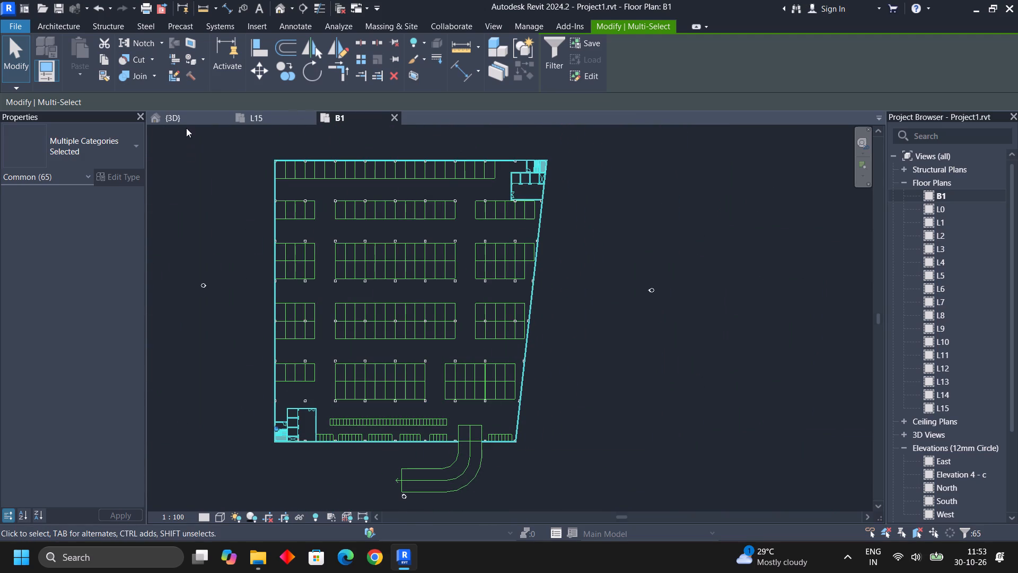
{"action": "left_click", "coordinate": [185, 122]}
{"action": "right_click", "coordinate": [677, 395]}
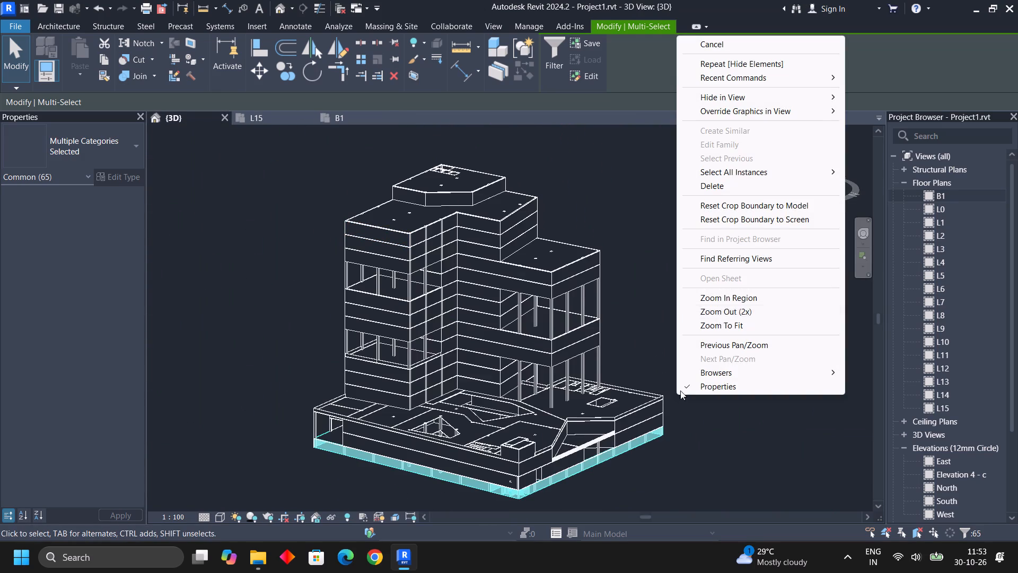
{"action": "left_click", "coordinate": [744, 98]}
{"action": "left_click", "coordinate": [883, 98]}
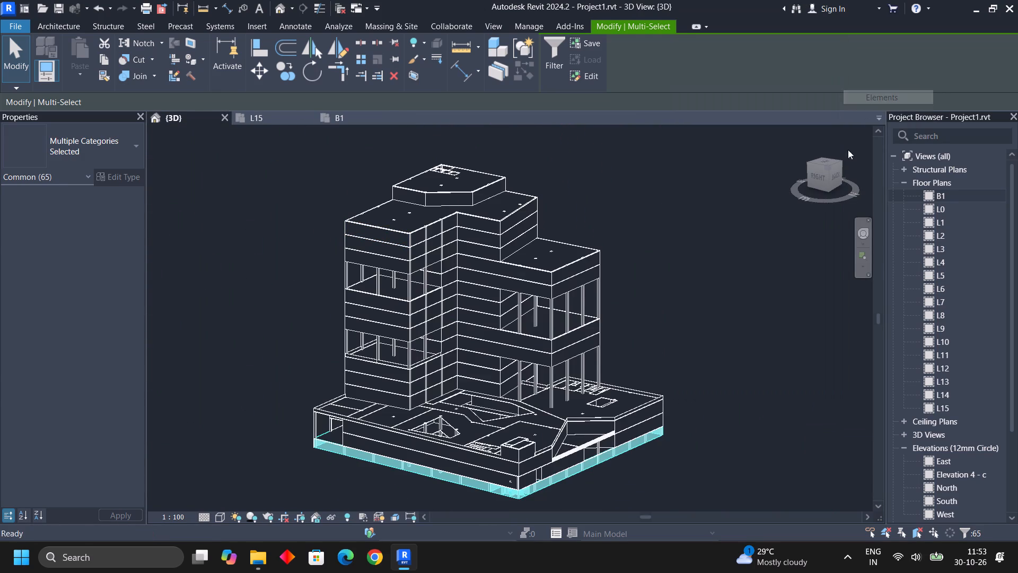
Edit the B1 ceiling's boundary, moving the edge along the building's right side outward about 14700 mm, and finish the sketch.
{"action": "scroll", "coordinate": [498, 446], "scroll_direction": "down", "scroll_amount": 1}
{"action": "scroll", "coordinate": [508, 473], "scroll_direction": "up", "scroll_amount": 7}
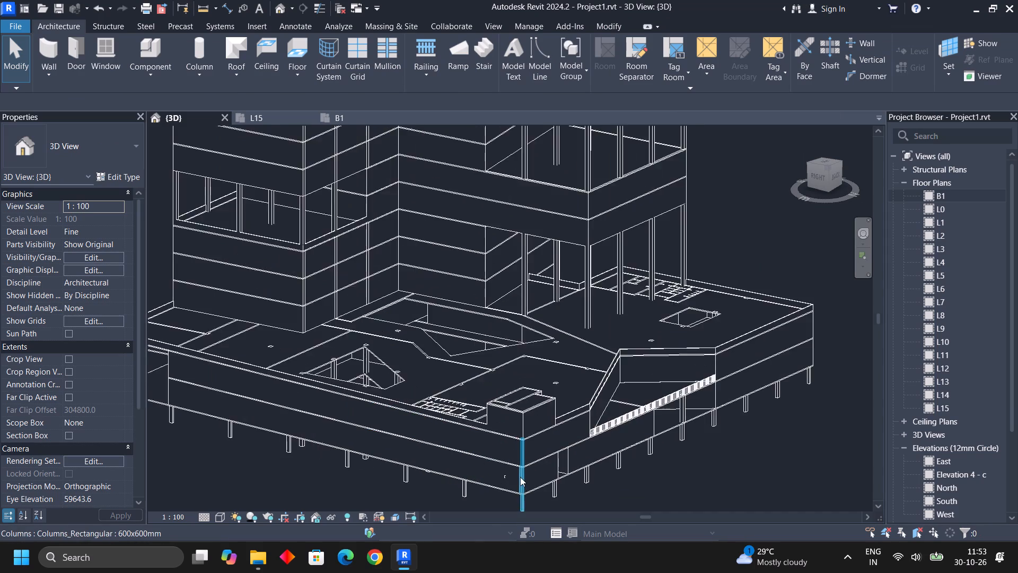
{"action": "scroll", "coordinate": [520, 476], "scroll_direction": "down", "scroll_amount": 4}
{"action": "scroll", "coordinate": [277, 419], "scroll_direction": "up", "scroll_amount": 2}
{"action": "left_click", "coordinate": [280, 429]}
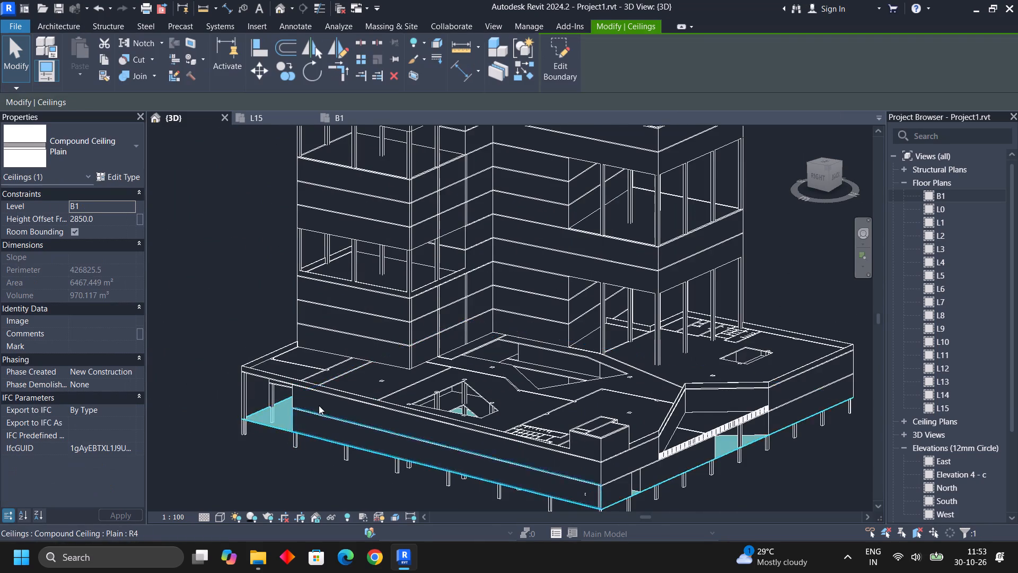
{"action": "scroll", "coordinate": [413, 367], "scroll_direction": "down", "scroll_amount": 2}
{"action": "left_click", "coordinate": [563, 58]}
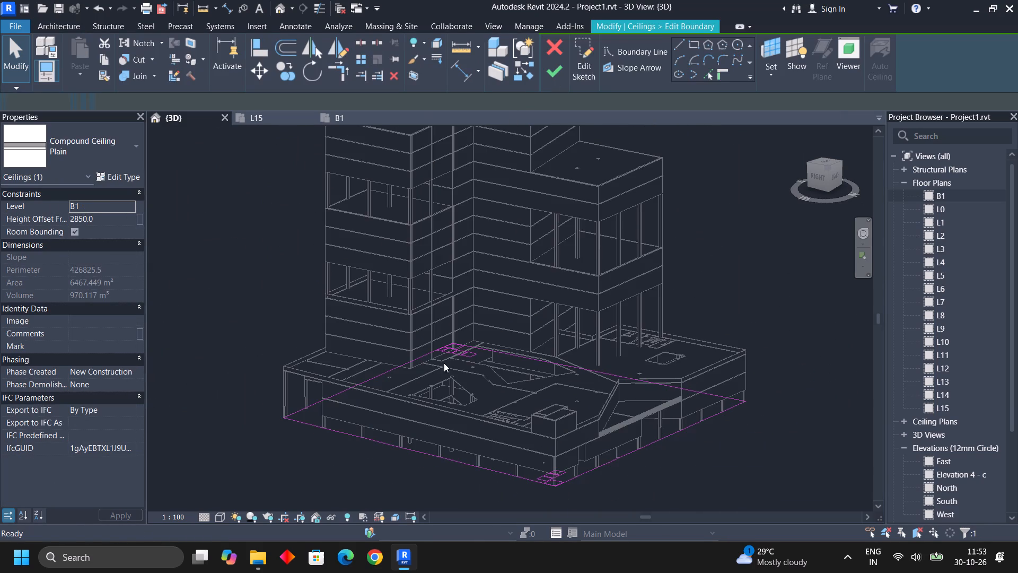
{"action": "left_click", "coordinate": [416, 451]}
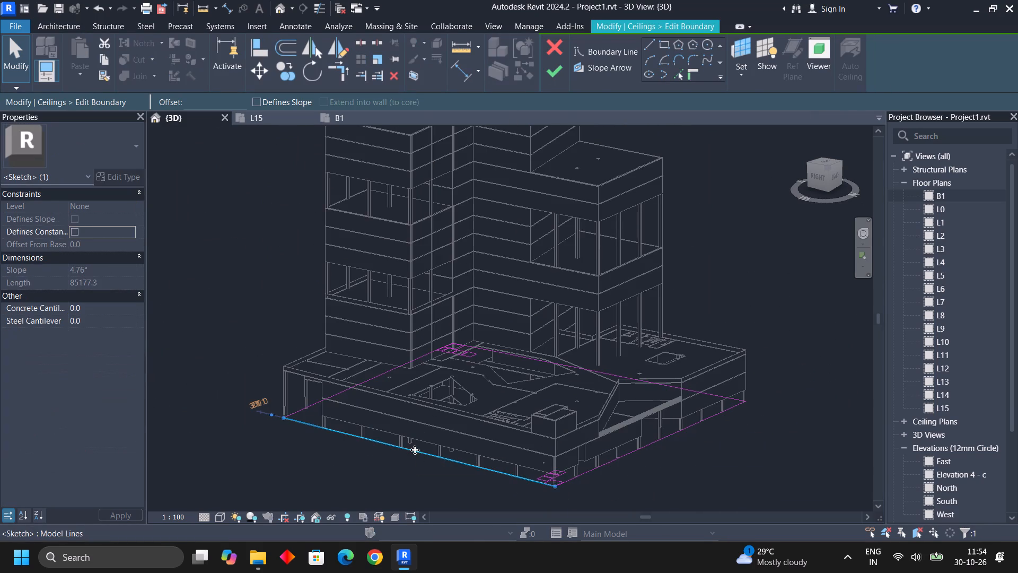
{"action": "left_click_drag", "start_coordinate": [415, 450], "coordinate": [368, 462]}
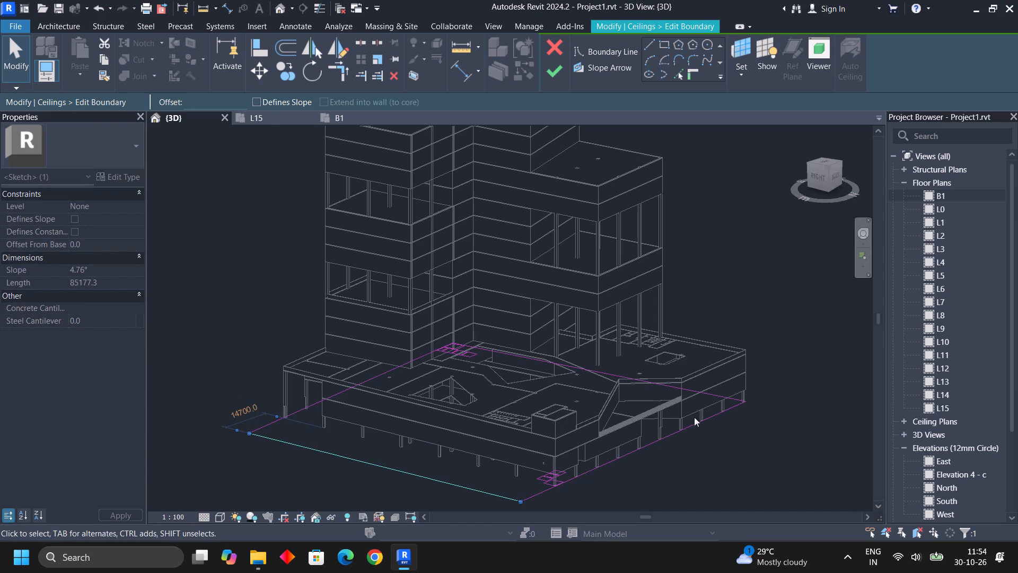
{"action": "left_click", "coordinate": [547, 71]}
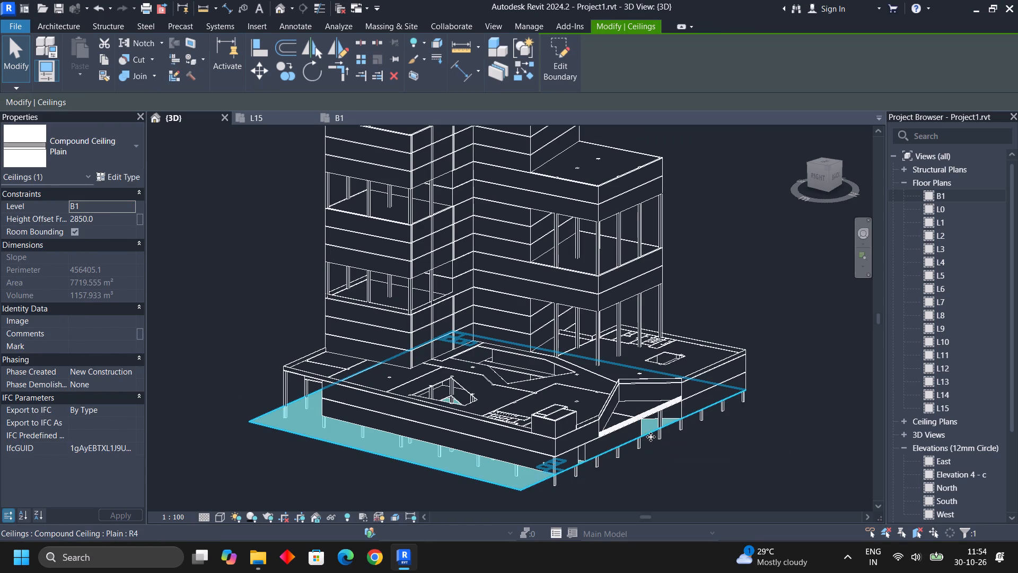
Edit the B1 ceiling's boundary again, moving the edge along the building's back side outward about 11010 mm, and finish the sketch.
{"action": "left_click", "coordinate": [651, 436]}
{"action": "left_click", "coordinate": [559, 67]}
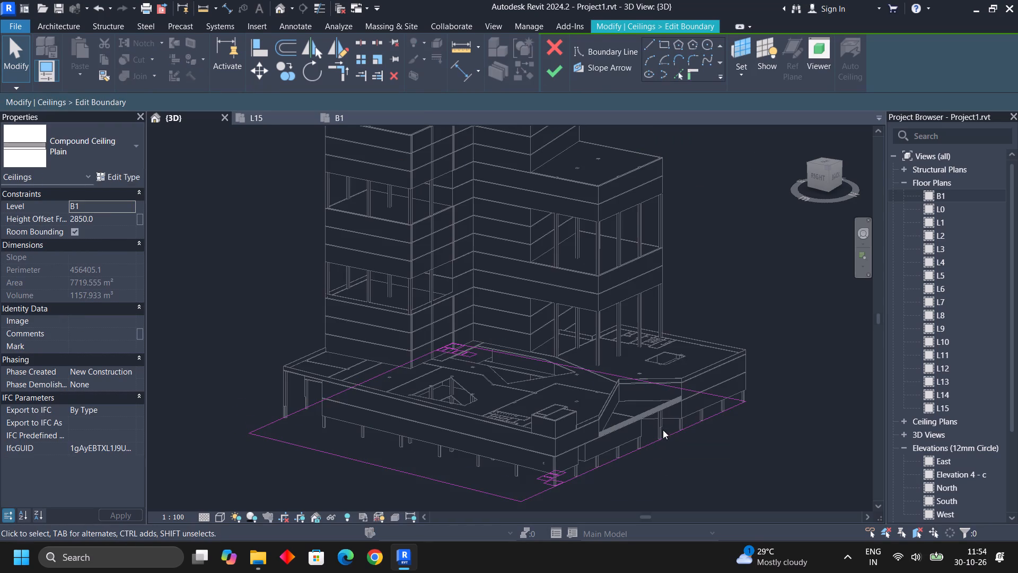
{"action": "left_click", "coordinate": [657, 441]}
{"action": "left_click_drag", "start_coordinate": [656, 440], "coordinate": [686, 452]}
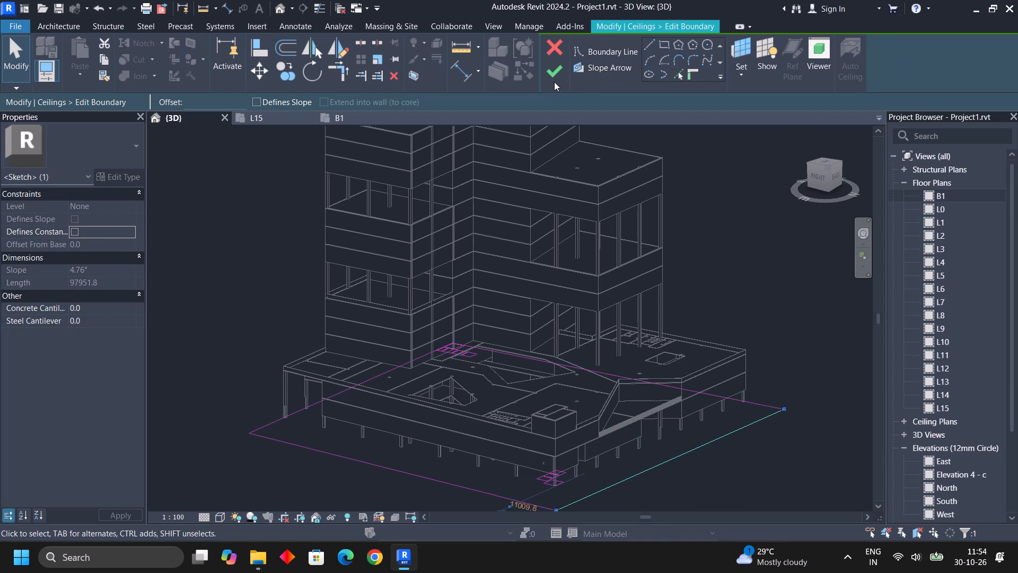
{"action": "left_click", "coordinate": [554, 81]}
{"action": "left_click", "coordinate": [775, 352]}
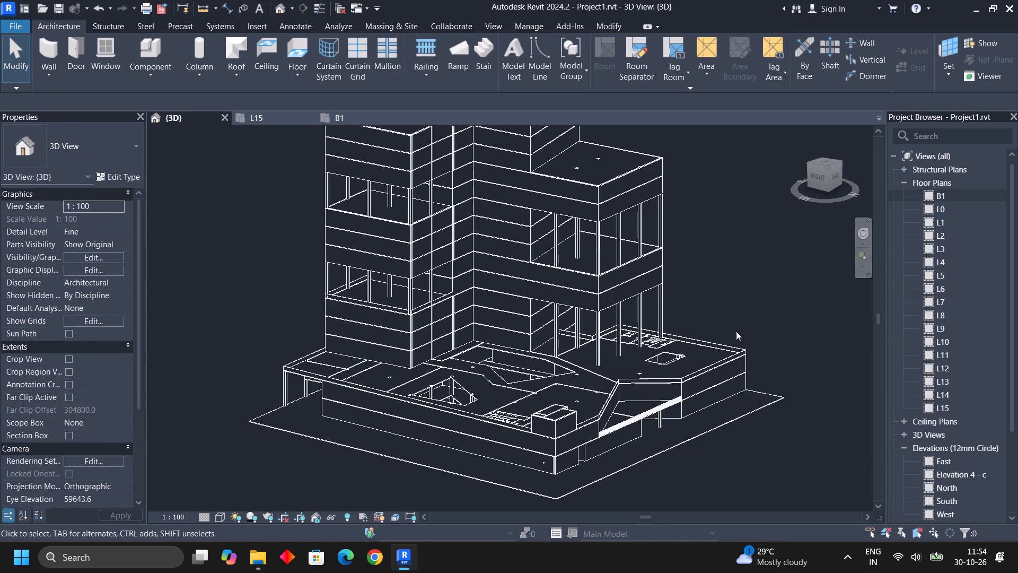
Edit the B1 ceiling's boundary, moving the edge along the building's front side outward about 7000 mm, and finish the sketch.
{"action": "scroll", "coordinate": [299, 426], "scroll_direction": "up", "scroll_amount": 3}
{"action": "left_click", "coordinate": [249, 405]}
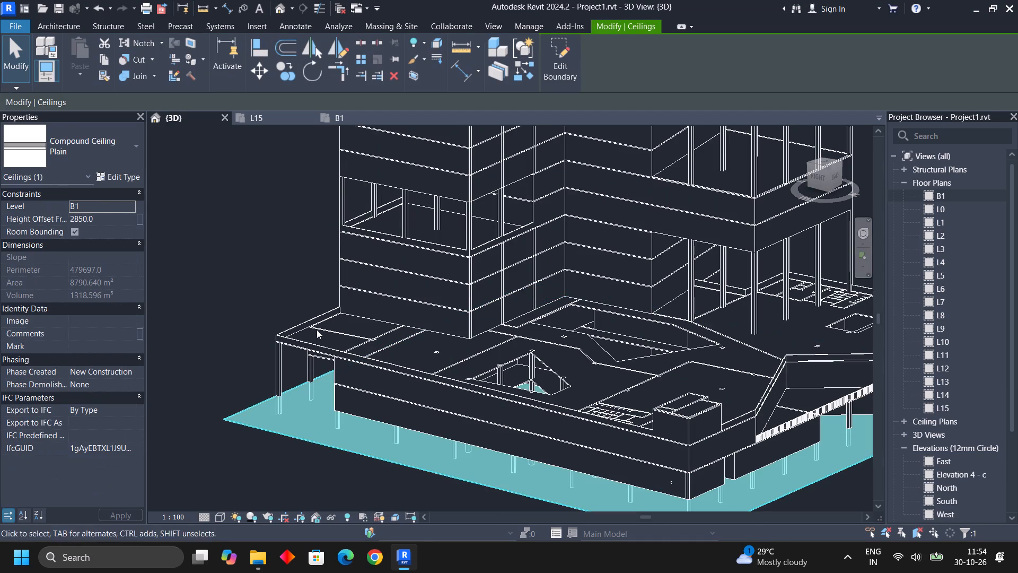
{"action": "left_click", "coordinate": [550, 64]}
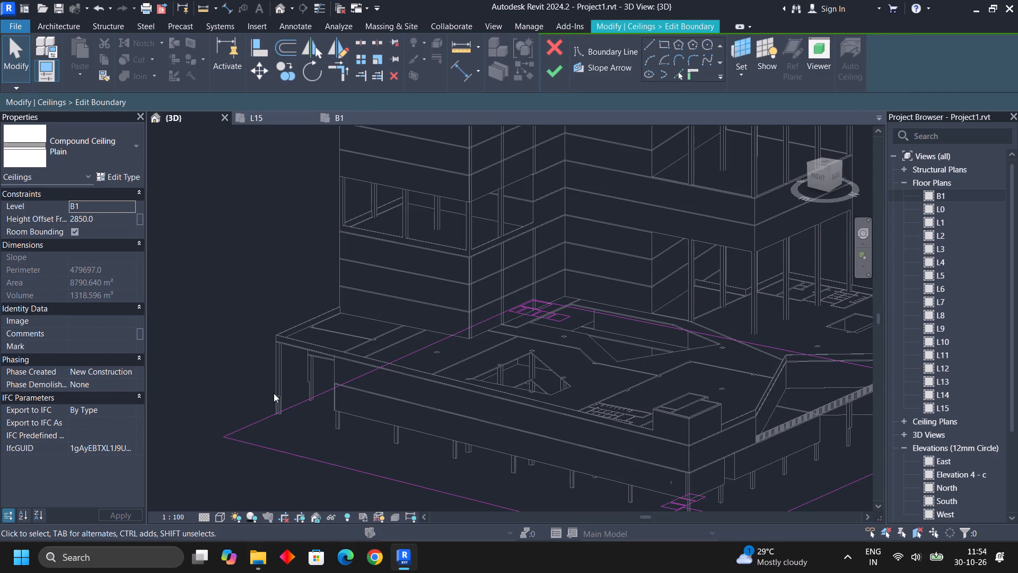
{"action": "left_click", "coordinate": [269, 412]}
{"action": "left_click_drag", "start_coordinate": [262, 420], "coordinate": [251, 410]}
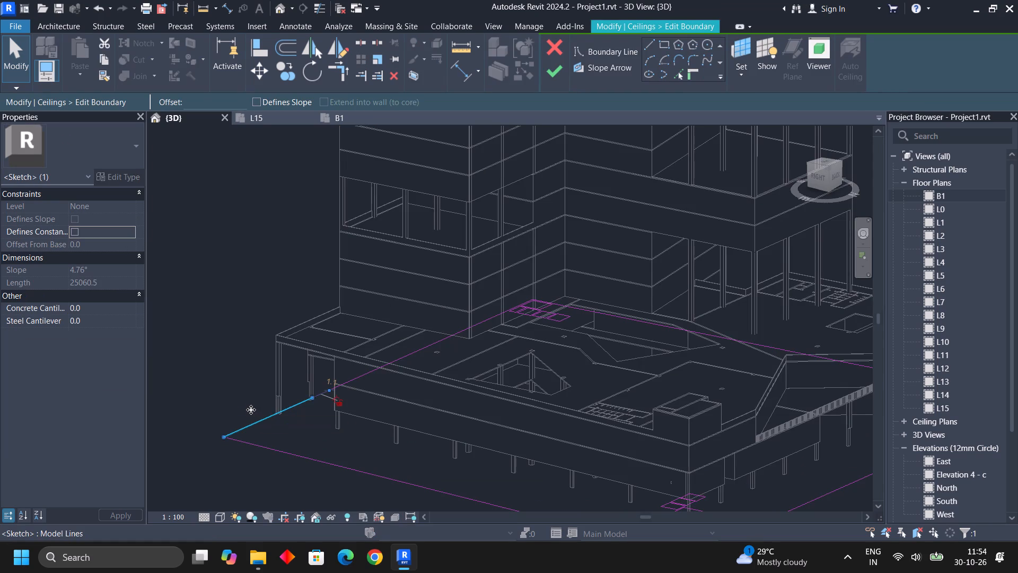
{"action": "left_click_drag", "start_coordinate": [251, 410], "coordinate": [245, 402]}
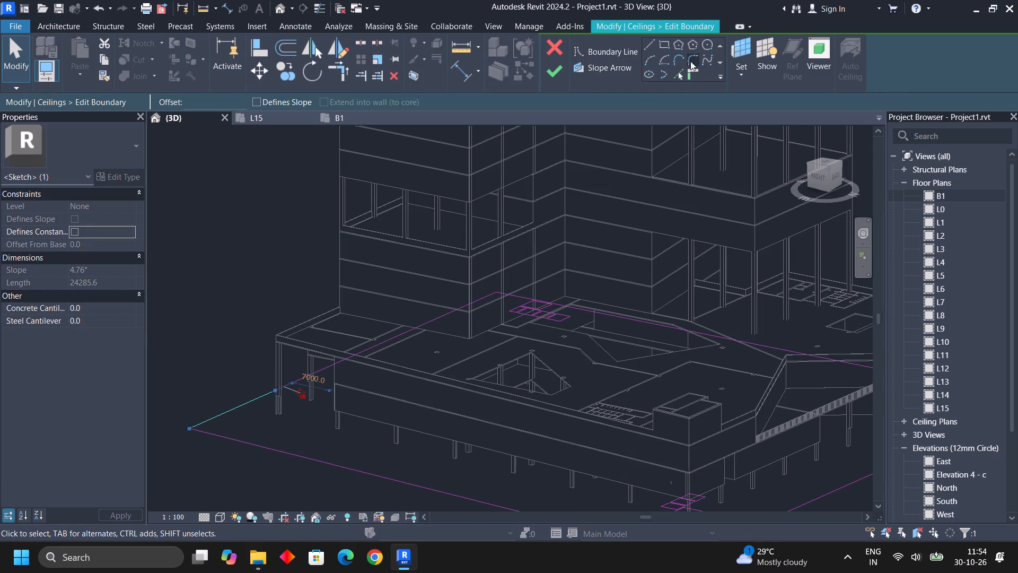
{"action": "left_click", "coordinate": [558, 71]}
Deselect the B1 ceiling and examine the building with its extended ceiling, from the podium up to the tower's roof.
{"action": "scroll", "coordinate": [470, 332], "scroll_direction": "down", "scroll_amount": 4}
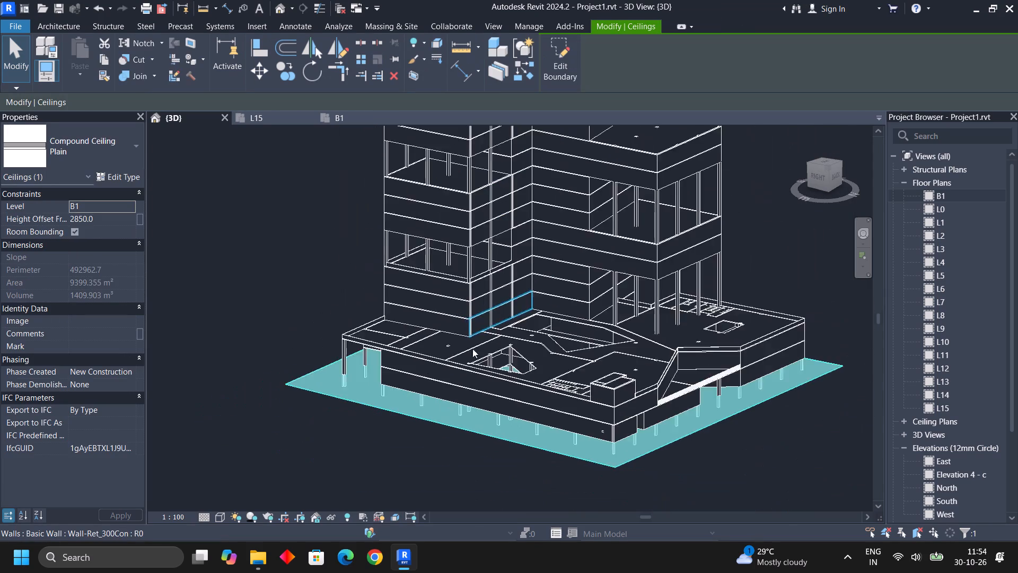
{"action": "scroll", "coordinate": [479, 381], "scroll_direction": "down", "scroll_amount": 3}
{"action": "scroll", "coordinate": [575, 293], "scroll_direction": "down", "scroll_amount": 2}
{"action": "scroll", "coordinate": [600, 261], "scroll_direction": "up", "scroll_amount": 3}
{"action": "left_click", "coordinate": [709, 292]}
{"action": "scroll", "coordinate": [438, 318], "scroll_direction": "down", "scroll_amount": 1}
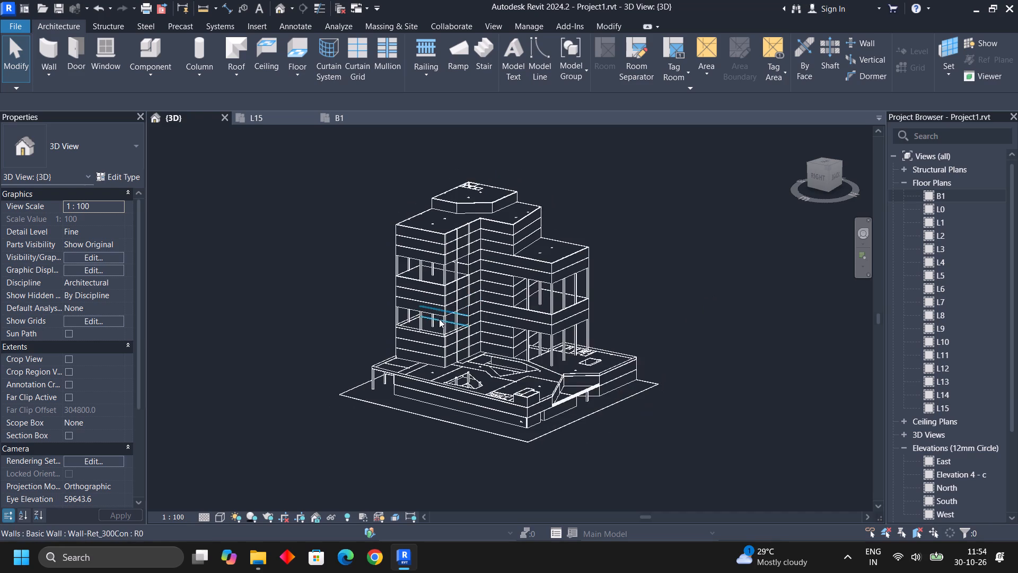
{"action": "scroll", "coordinate": [603, 308], "scroll_direction": "up", "scroll_amount": 3}
{"action": "scroll", "coordinate": [610, 303], "scroll_direction": "down", "scroll_amount": 2}
{"action": "scroll", "coordinate": [467, 396], "scroll_direction": "up", "scroll_amount": 2}
{"action": "scroll", "coordinate": [501, 383], "scroll_direction": "down", "scroll_amount": 1}
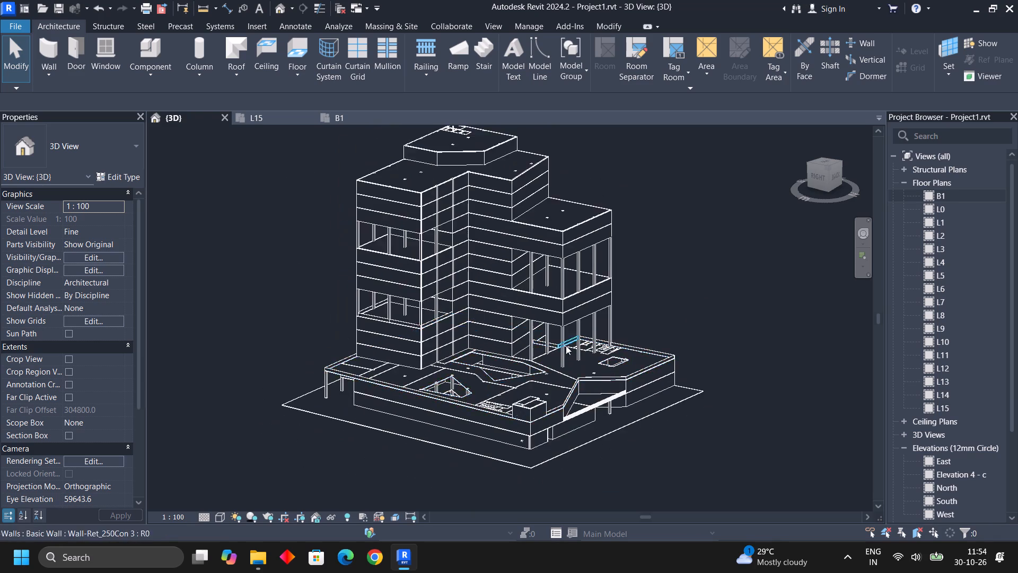
{"action": "scroll", "coordinate": [573, 356], "scroll_direction": "up", "scroll_amount": 2}
{"action": "scroll", "coordinate": [622, 443], "scroll_direction": "up", "scroll_amount": 7}
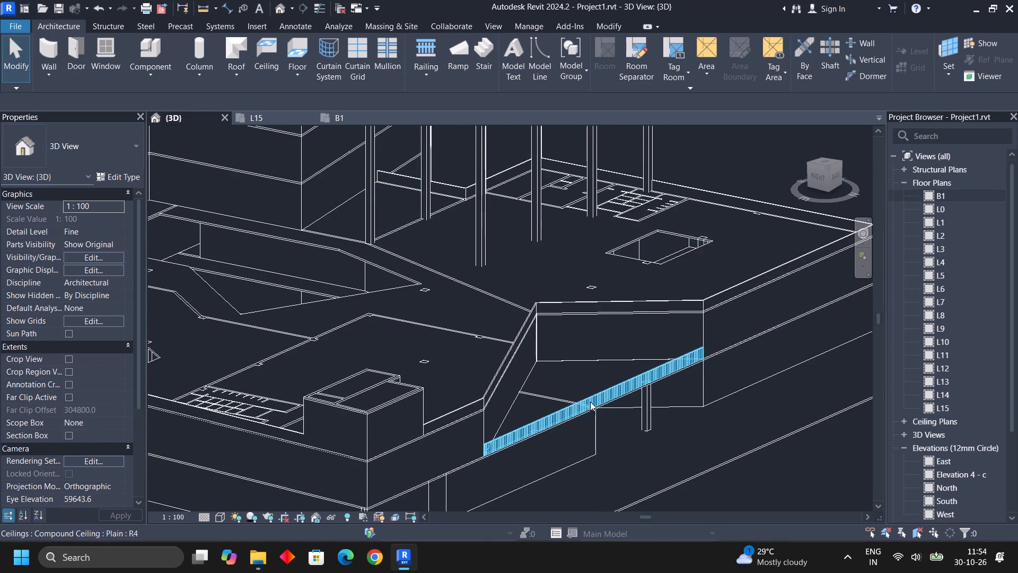
{"action": "scroll", "coordinate": [592, 408], "scroll_direction": "down", "scroll_amount": 9}
{"action": "scroll", "coordinate": [614, 319], "scroll_direction": "up", "scroll_amount": 1}
{"action": "scroll", "coordinate": [640, 377], "scroll_direction": "down", "scroll_amount": 3}
{"action": "scroll", "coordinate": [537, 288], "scroll_direction": "up", "scroll_amount": 1}
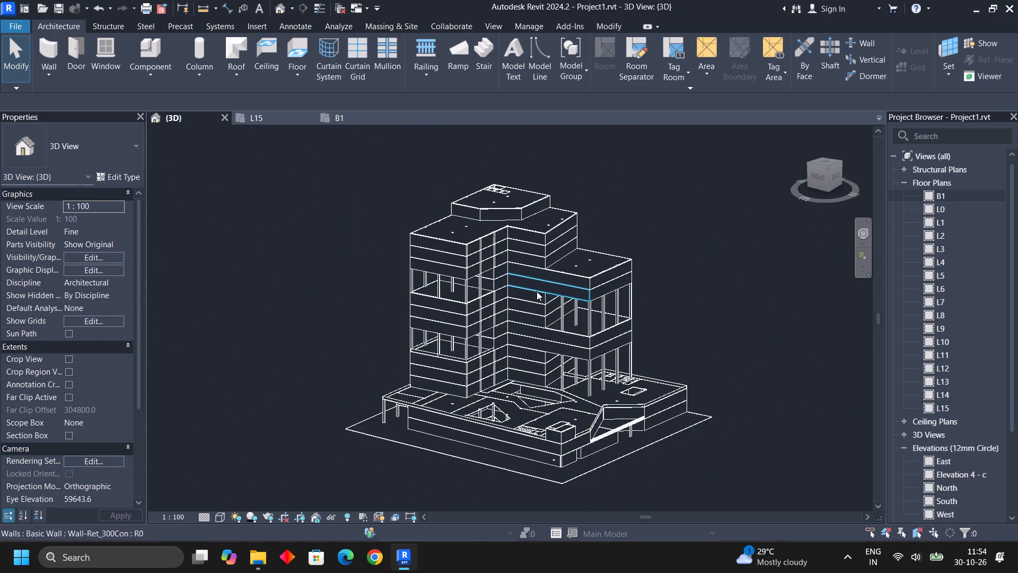
{"action": "scroll", "coordinate": [646, 353], "scroll_direction": "up", "scroll_amount": 1}
{"action": "scroll", "coordinate": [650, 348], "scroll_direction": "down", "scroll_amount": 1}
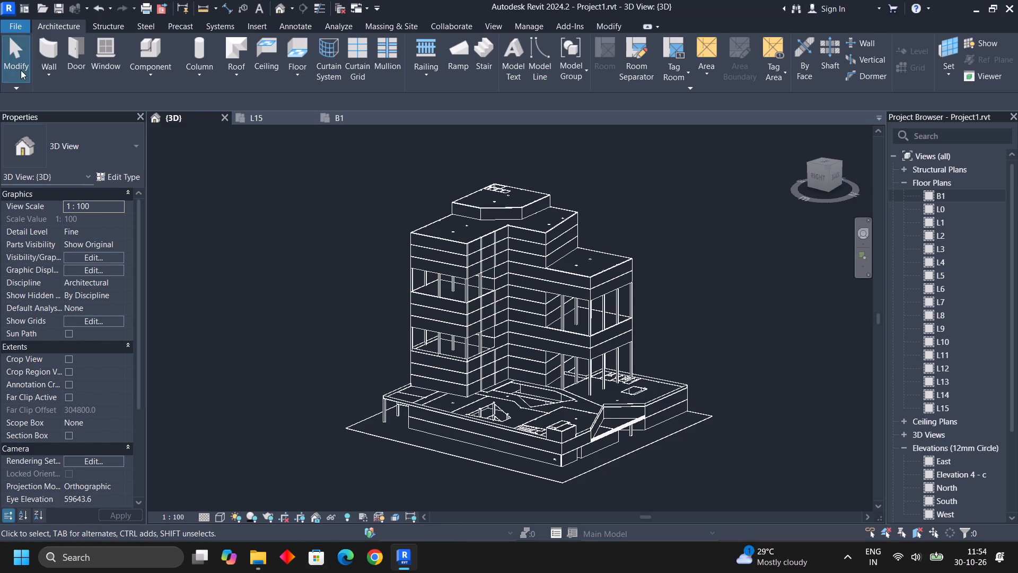
Start a PDF export of the current 3D view and set the save location to the design 5-1 folder on drive D.
{"action": "left_click", "coordinate": [7, 22]}
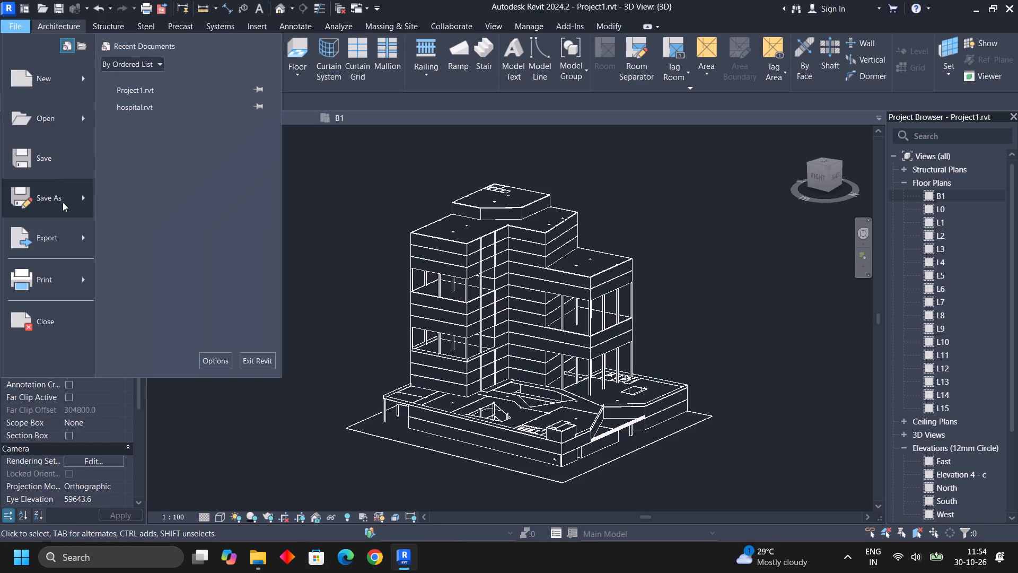
{"action": "left_click", "coordinate": [64, 248]}
{"action": "left_click", "coordinate": [234, 125]}
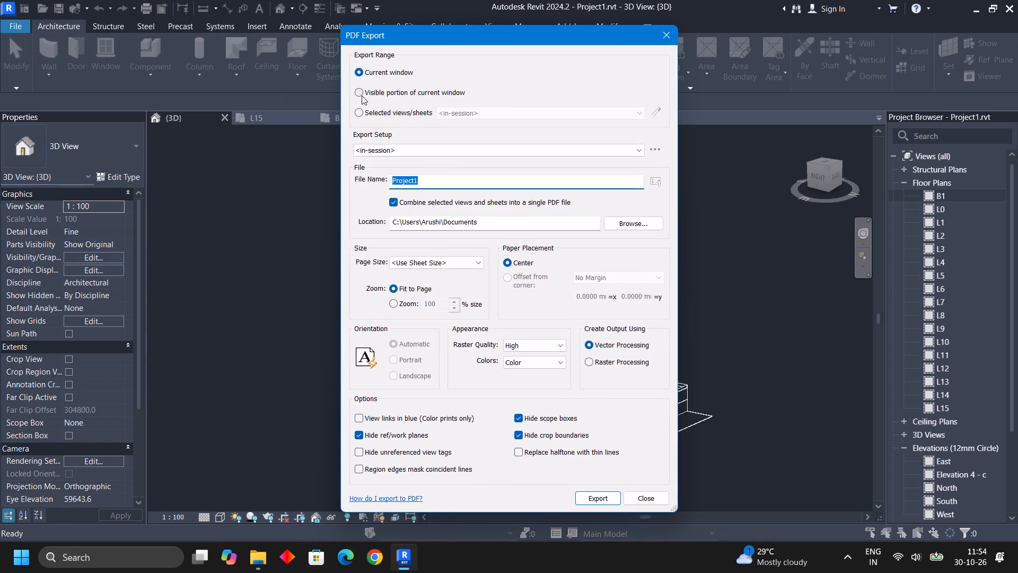
{"action": "left_click", "coordinate": [630, 222]}
{"action": "double_click", "coordinate": [314, 366]}
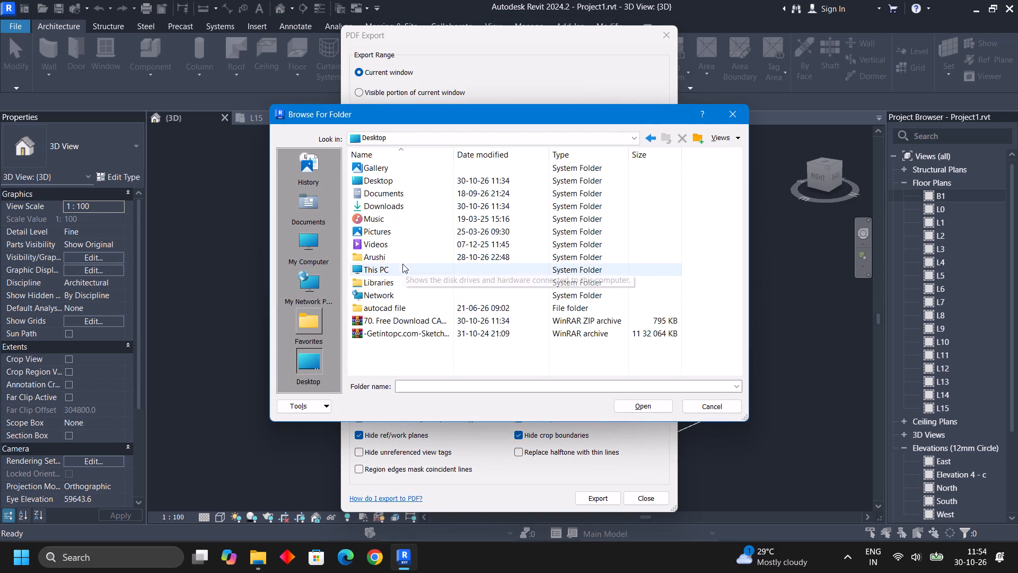
{"action": "double_click", "coordinate": [399, 270]}
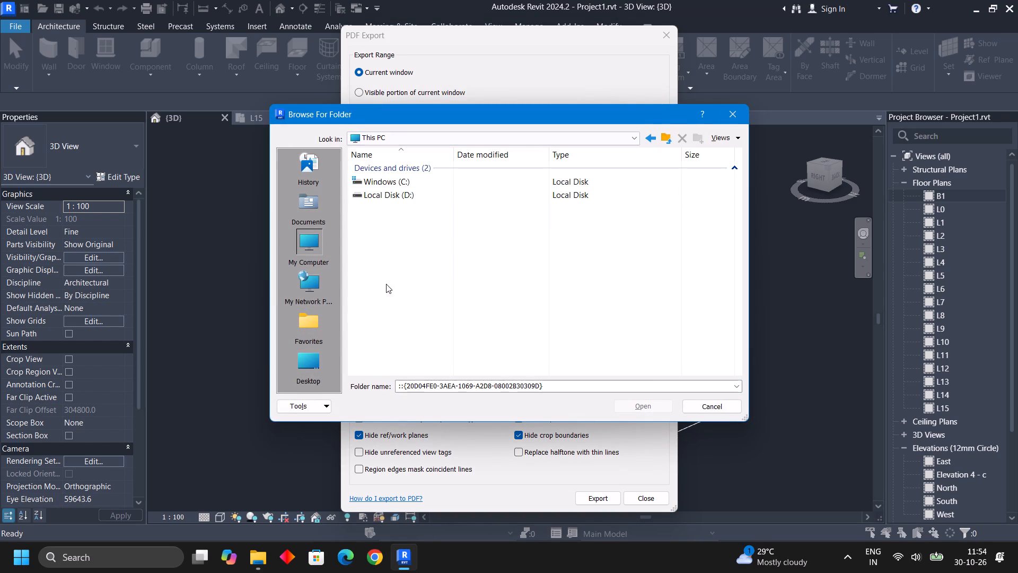
{"action": "double_click", "coordinate": [396, 197]}
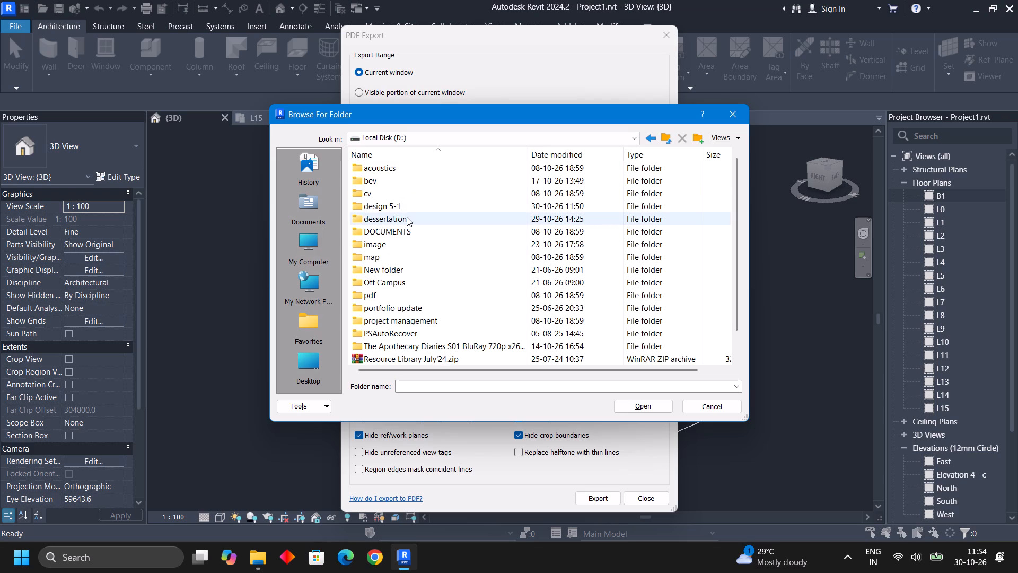
{"action": "double_click", "coordinate": [407, 205]}
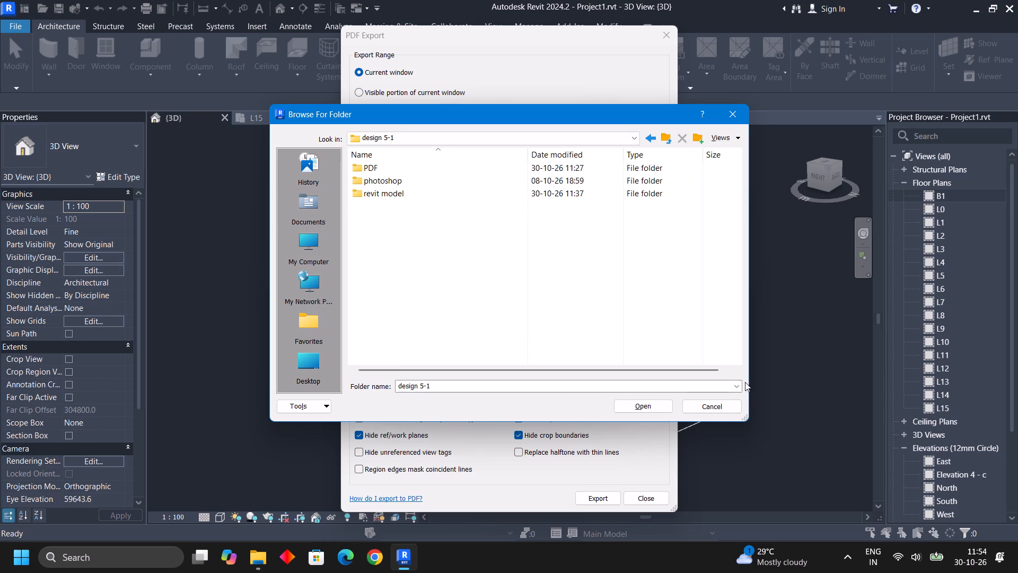
{"action": "left_click", "coordinate": [637, 405]}
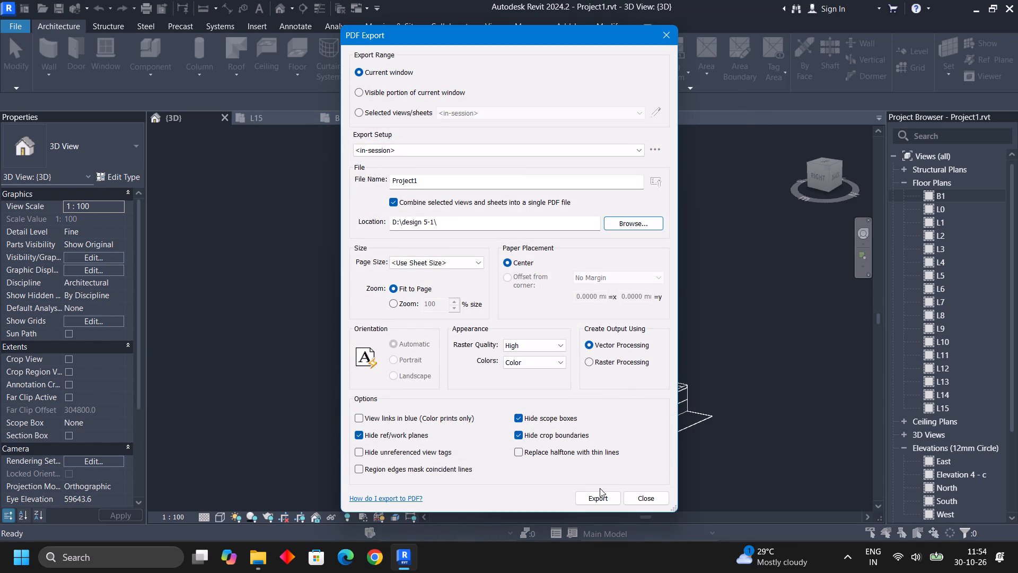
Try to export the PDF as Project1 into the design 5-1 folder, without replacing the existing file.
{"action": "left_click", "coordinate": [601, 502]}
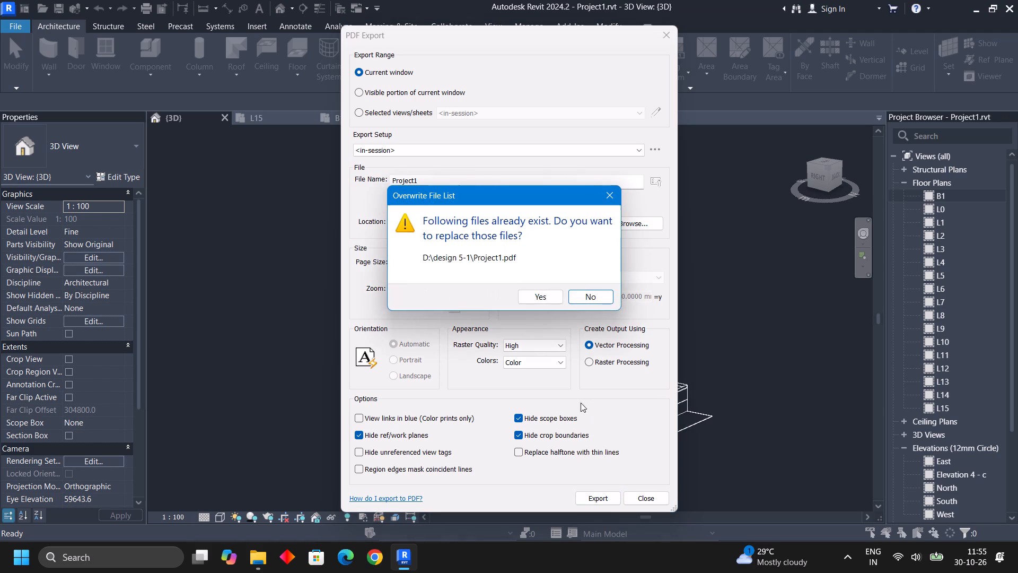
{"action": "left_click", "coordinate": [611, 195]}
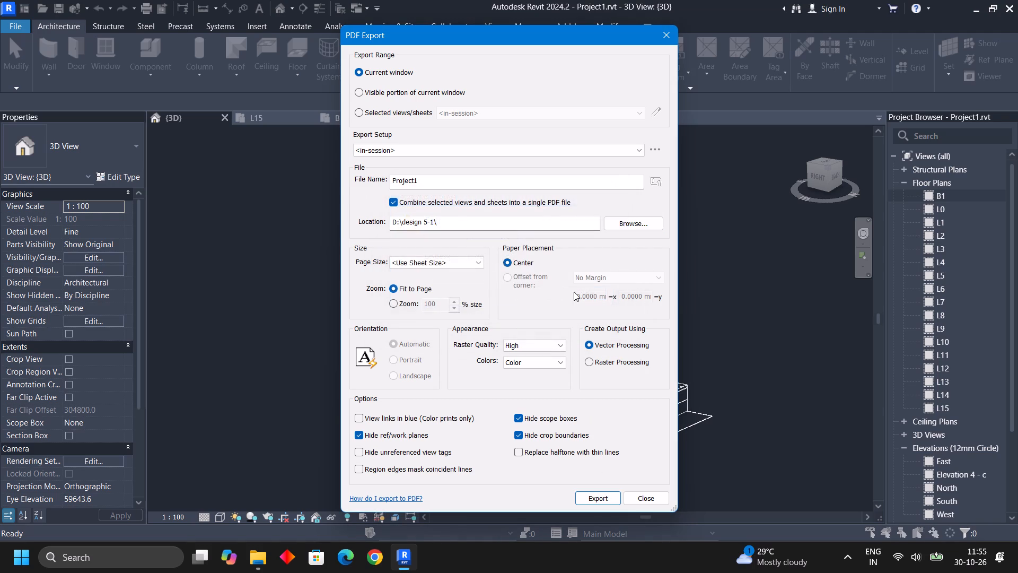
Set the PDF export's raster quality to Medium and its page size to ISO A3 : 297 x 420 mm.
{"action": "left_click", "coordinate": [547, 348]}
{"action": "left_click", "coordinate": [539, 366]}
{"action": "left_click", "coordinate": [415, 265]}
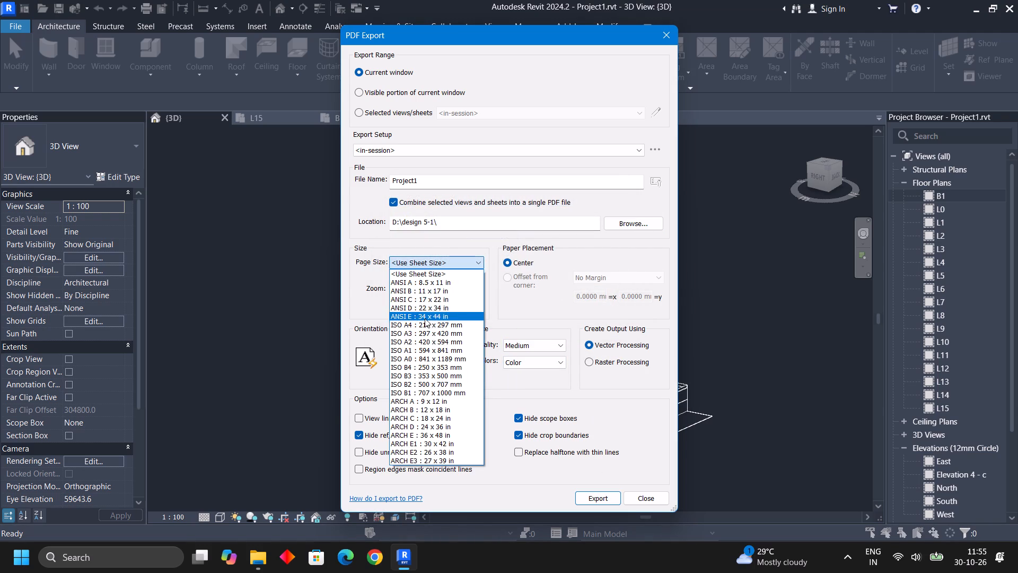
{"action": "scroll", "coordinate": [418, 344], "scroll_direction": "up", "scroll_amount": 1}
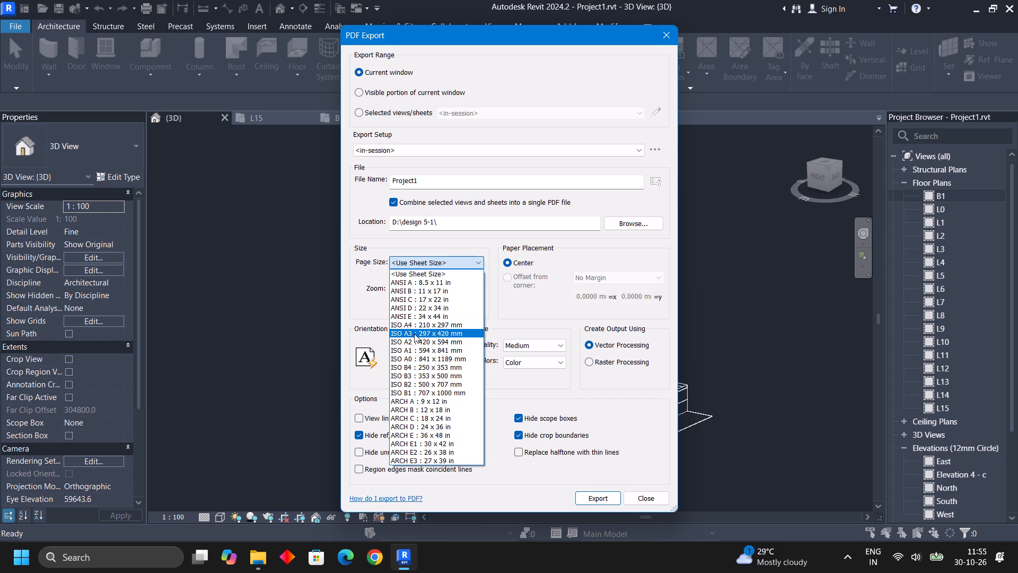
{"action": "left_click", "coordinate": [414, 334]}
{"action": "left_click", "coordinate": [461, 266]}
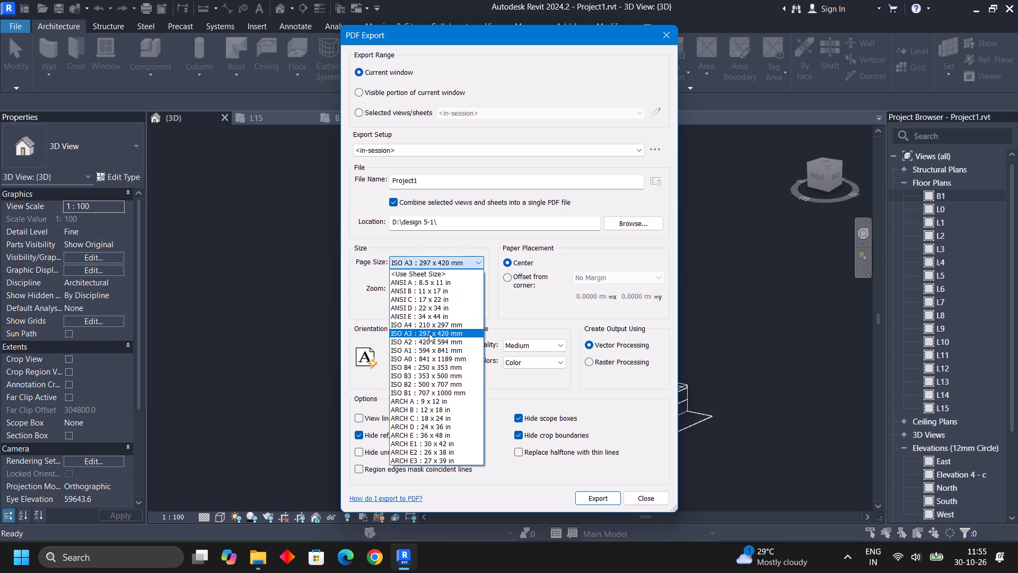
{"action": "left_click", "coordinate": [419, 341]}
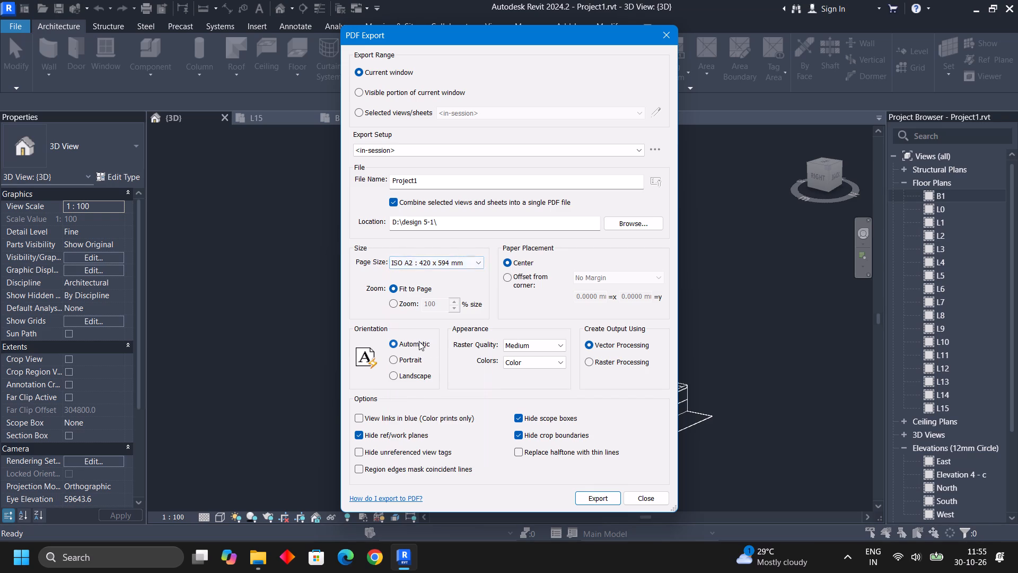
{"action": "left_click", "coordinate": [459, 261]}
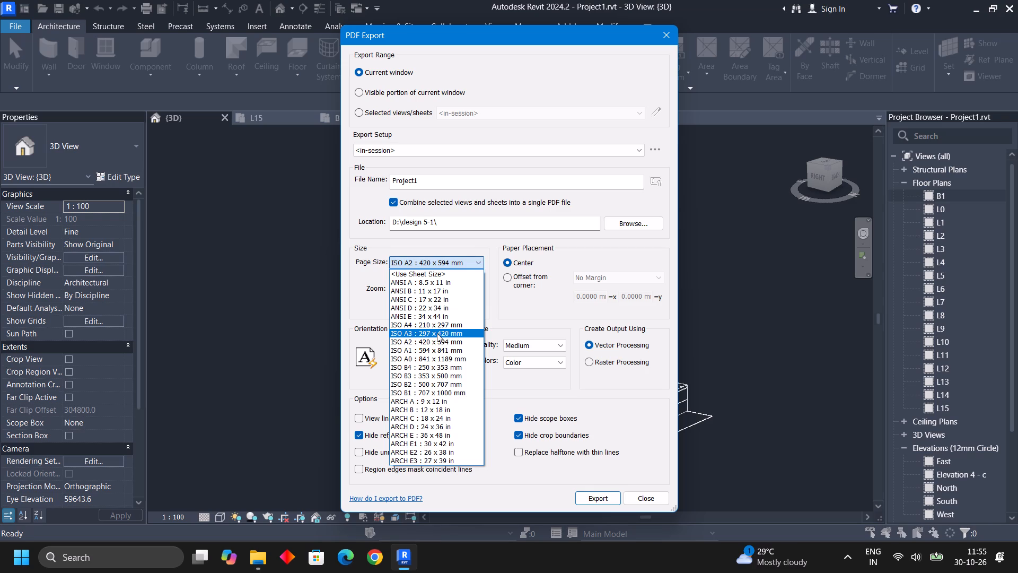
{"action": "left_click", "coordinate": [437, 333]}
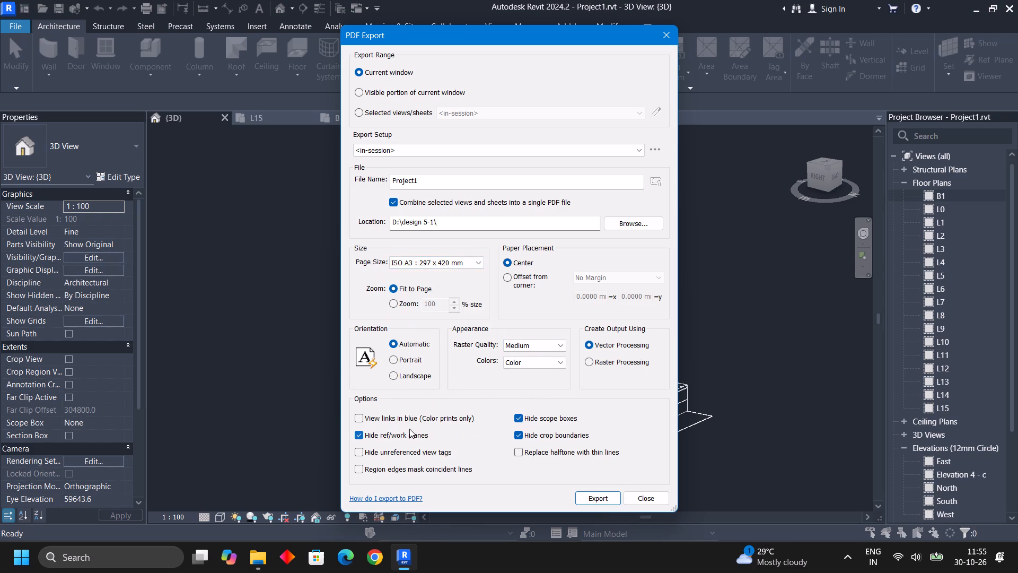
Export the 3D view as Project1.pdf in D:\design 5-1 without saving the export settings, replacing the existing file.
{"action": "left_click", "coordinate": [592, 498]}
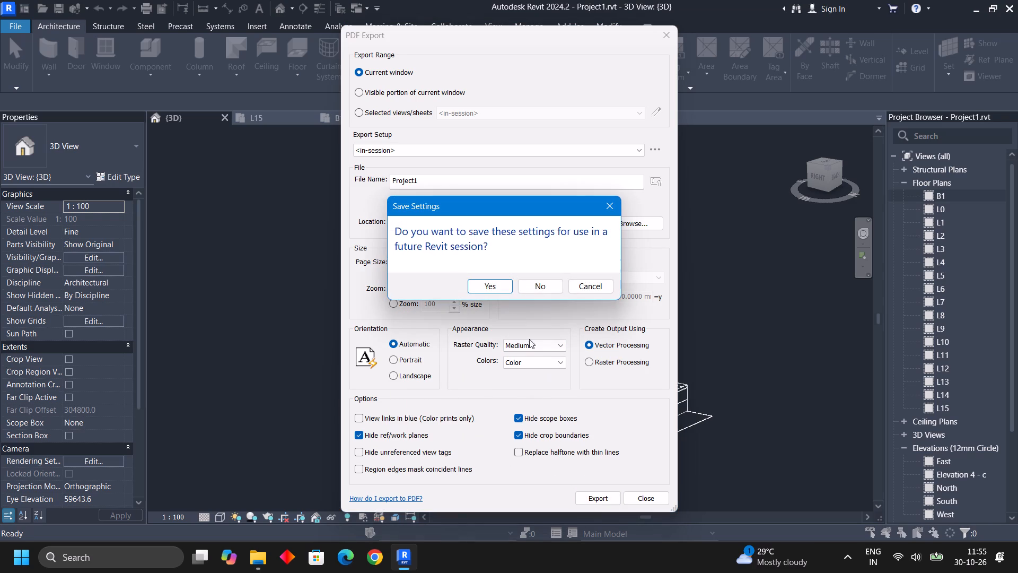
{"action": "left_click", "coordinate": [501, 290]}
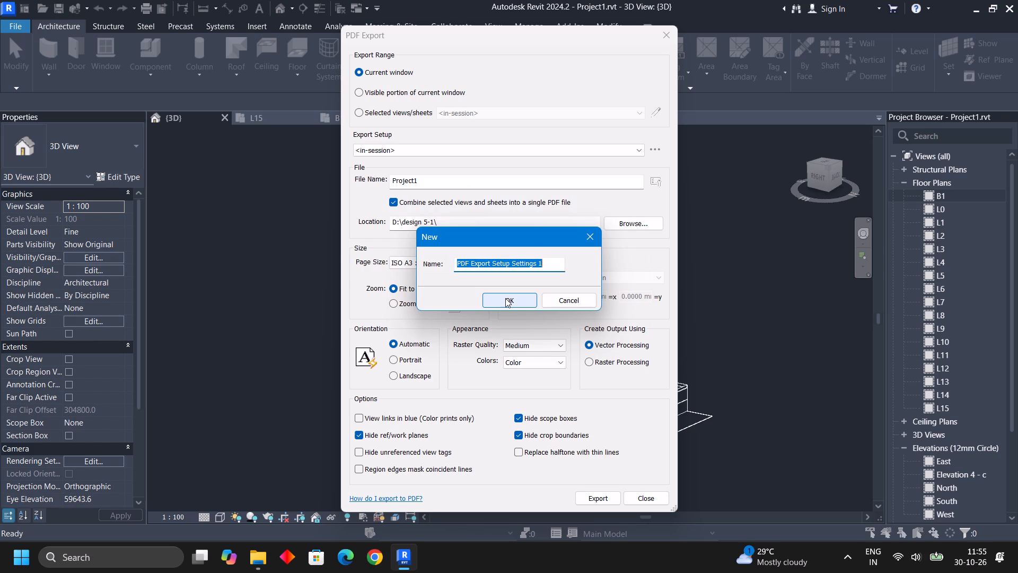
{"action": "left_click", "coordinate": [600, 305]}
{"action": "left_click", "coordinate": [577, 303]}
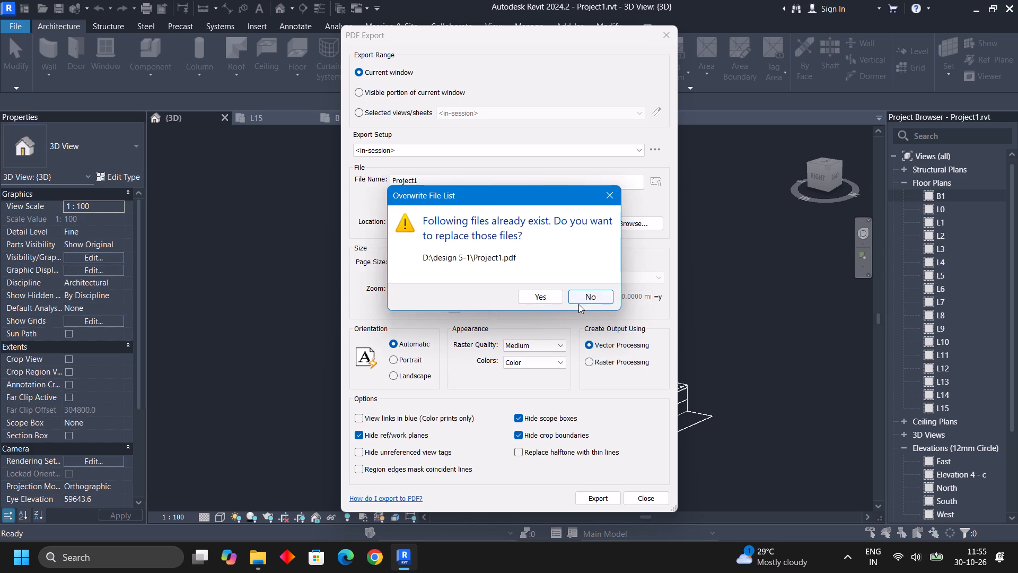
{"action": "left_click", "coordinate": [525, 294]}
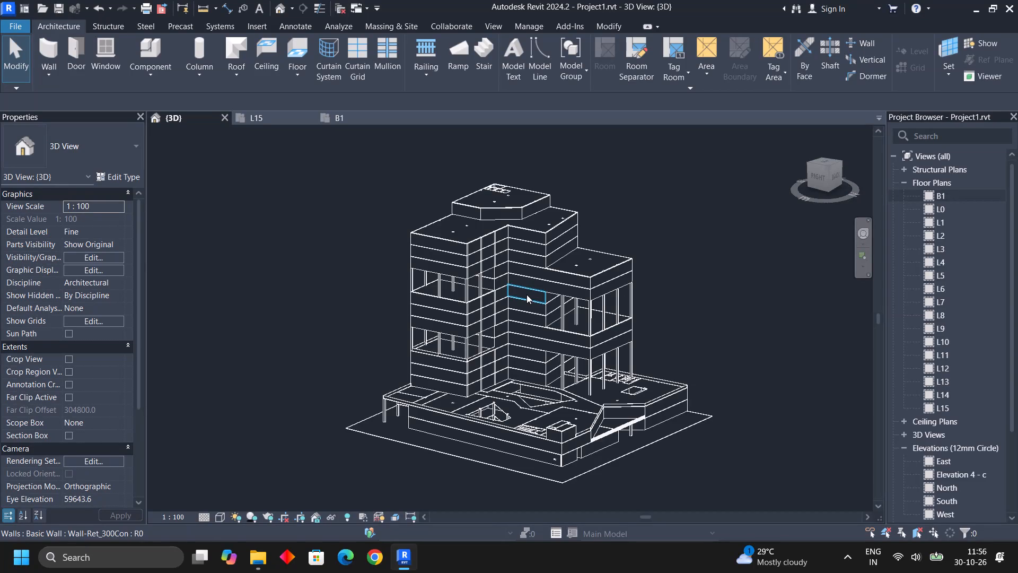
Open the exported Project1.pdf from the design 5-1 folder on drive D:, examine the building's linework, and close it.
{"action": "left_click", "coordinate": [254, 565]}
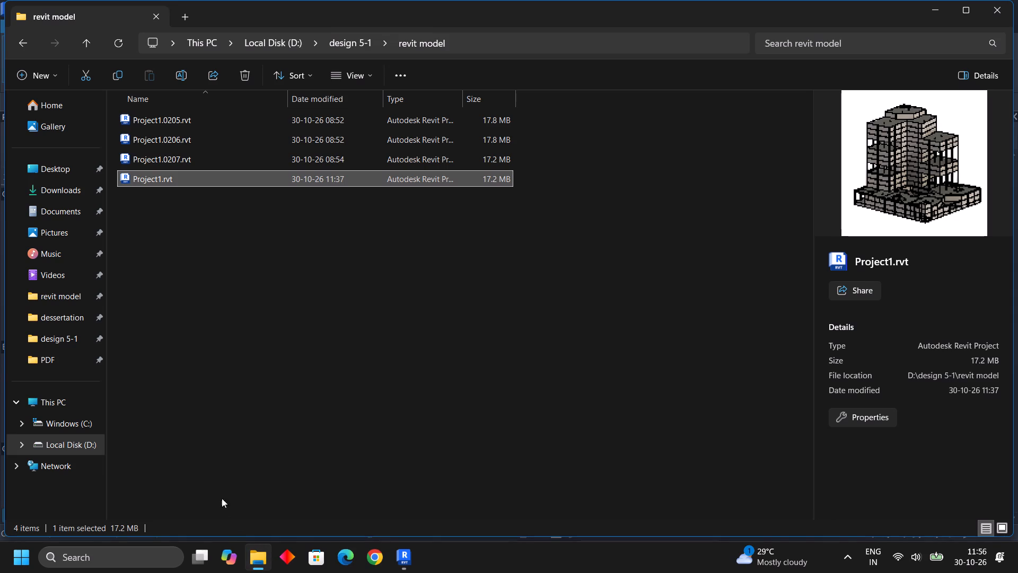
{"action": "left_click", "coordinate": [30, 112]}
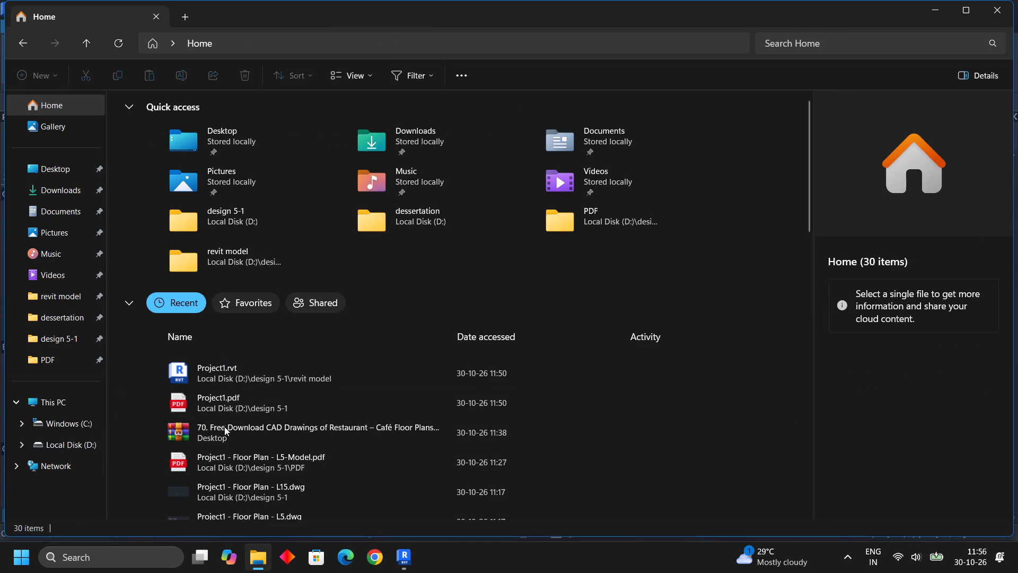
{"action": "left_click", "coordinate": [50, 456]}
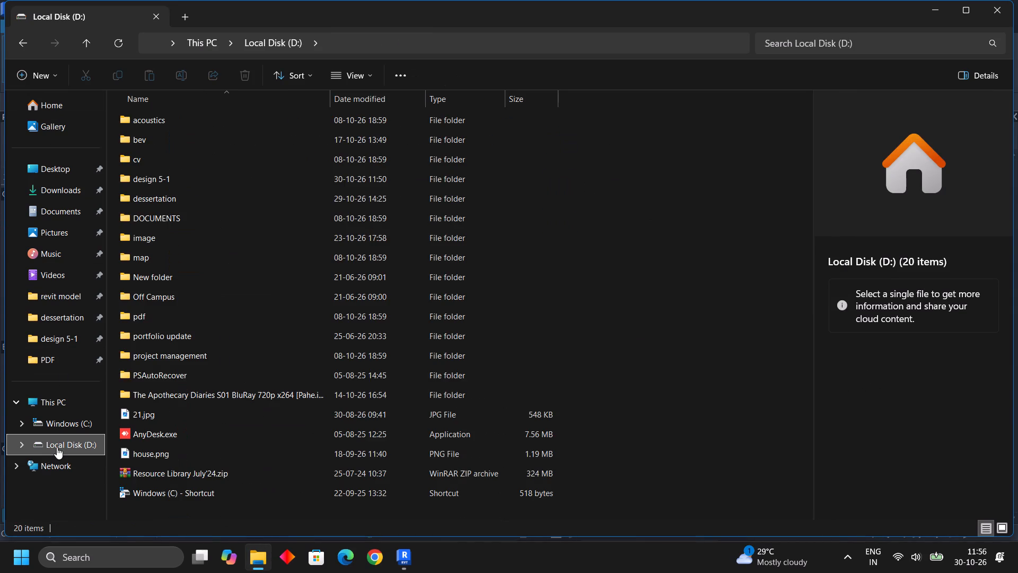
{"action": "double_click", "coordinate": [179, 176]}
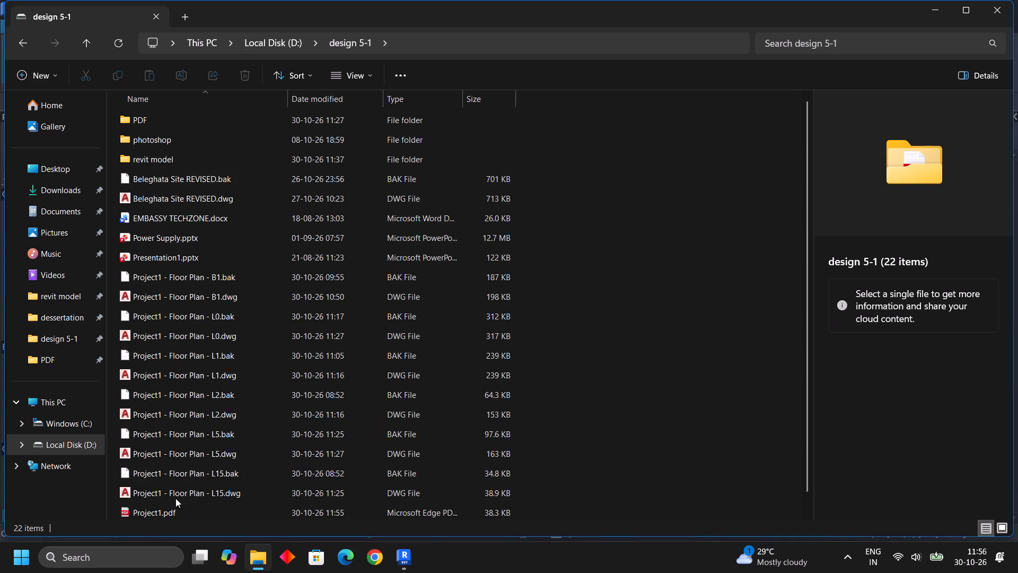
{"action": "left_click", "coordinate": [166, 518]}
{"action": "double_click", "coordinate": [166, 518]}
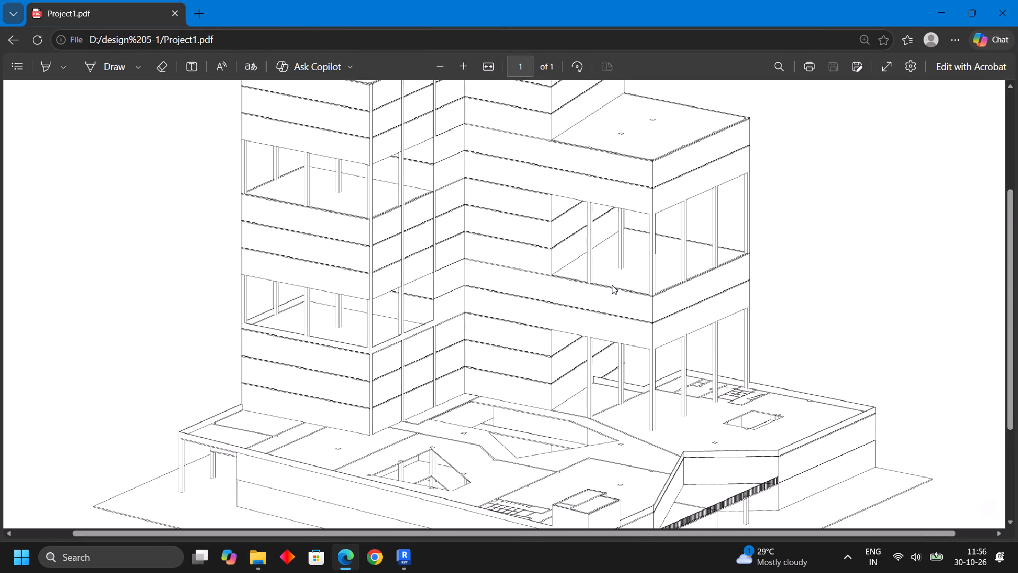
{"action": "scroll", "coordinate": [593, 186], "scroll_direction": "up", "scroll_amount": 1}
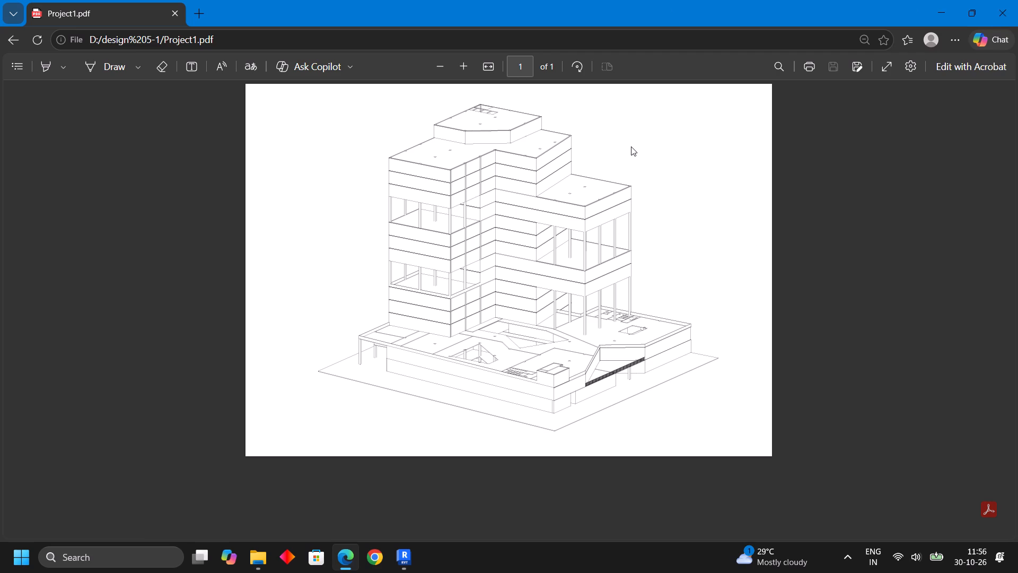
{"action": "left_click", "coordinate": [1017, 5]}
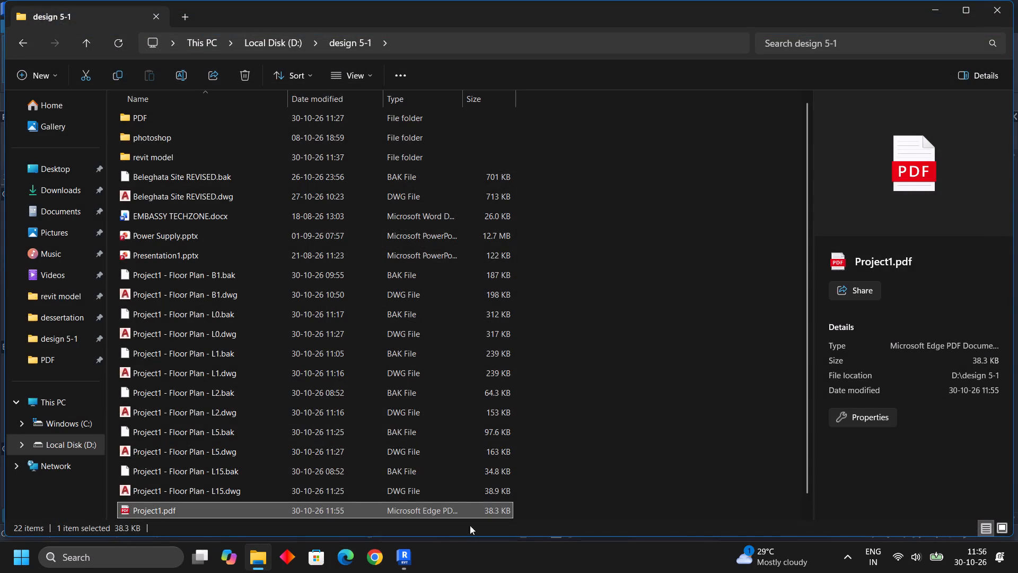
{"action": "left_click", "coordinate": [603, 461]}
Switch back to Revit and set the 3D view's visual style to Realistic.
{"action": "left_click", "coordinate": [409, 558]}
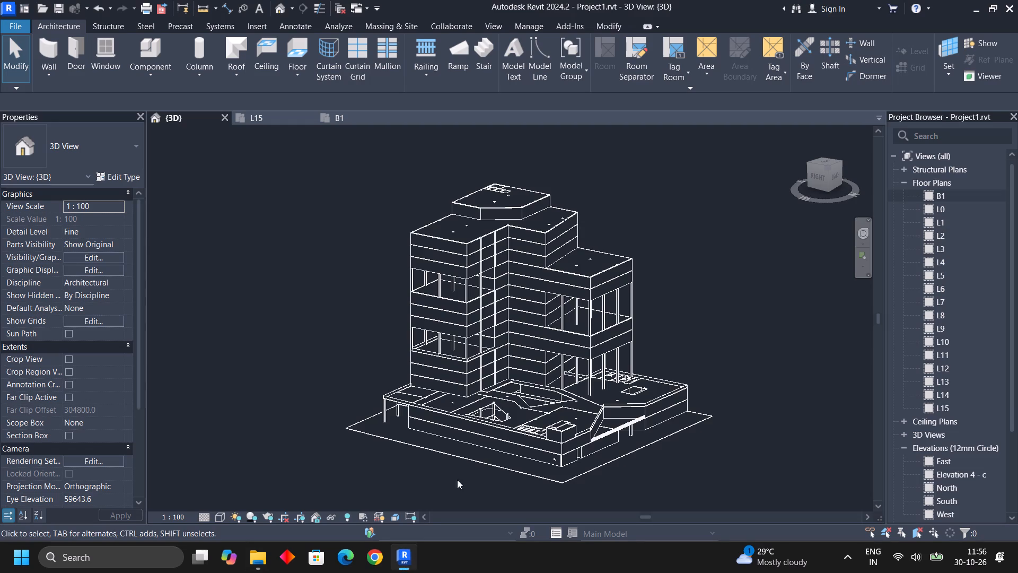
{"action": "scroll", "coordinate": [489, 348], "scroll_direction": "down", "scroll_amount": 2}
{"action": "scroll", "coordinate": [605, 419], "scroll_direction": "up", "scroll_amount": 2}
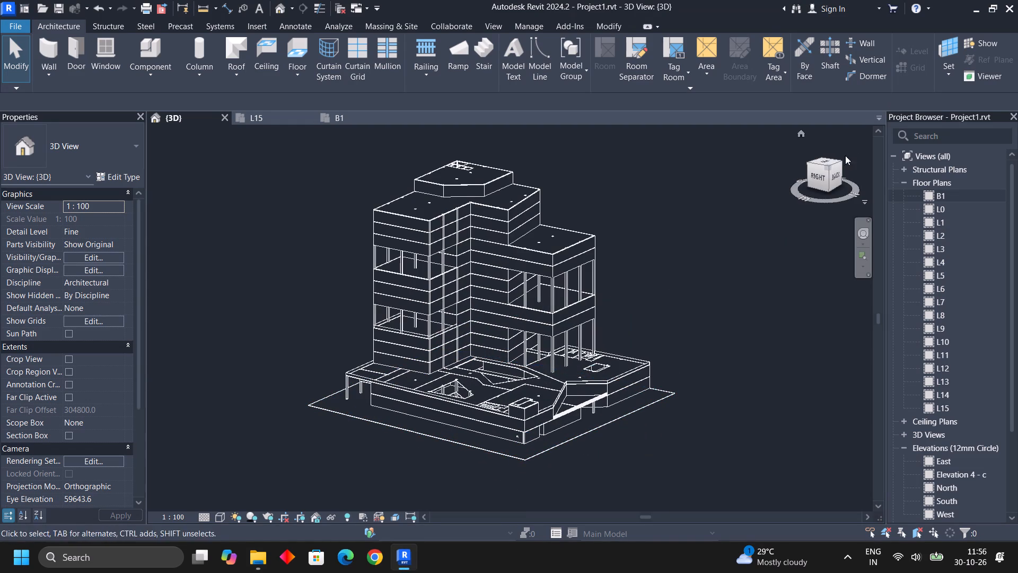
{"action": "left_click", "coordinate": [818, 174]}
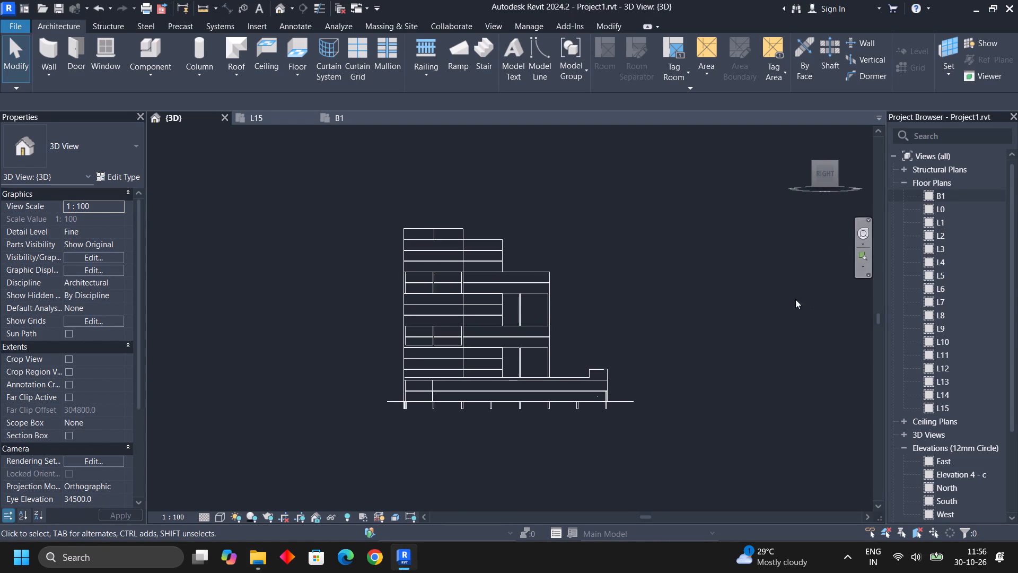
{"action": "scroll", "coordinate": [553, 392], "scroll_direction": "up", "scroll_amount": 3}
{"action": "scroll", "coordinate": [572, 464], "scroll_direction": "down", "scroll_amount": 1}
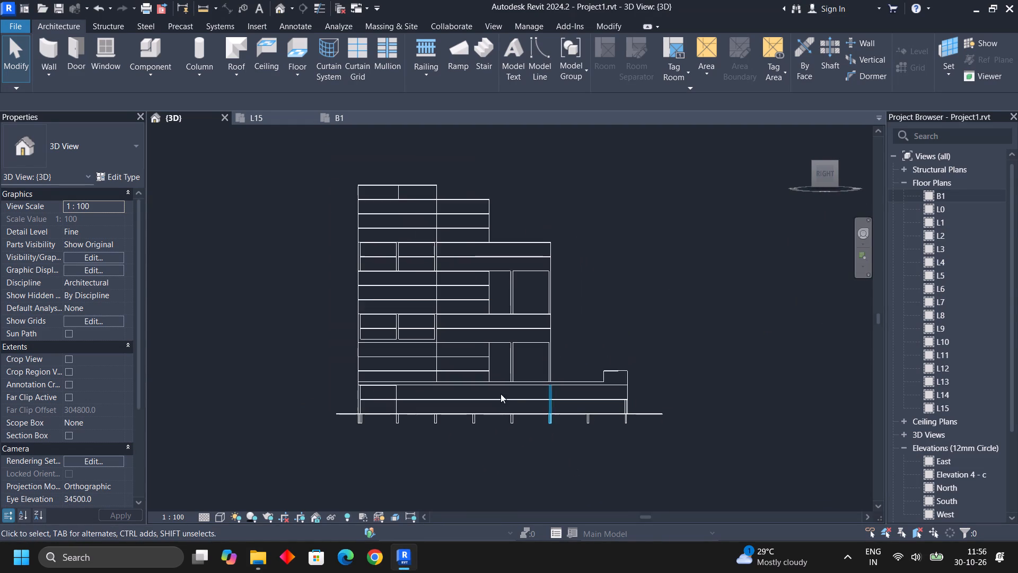
{"action": "left_click", "coordinate": [835, 162]}
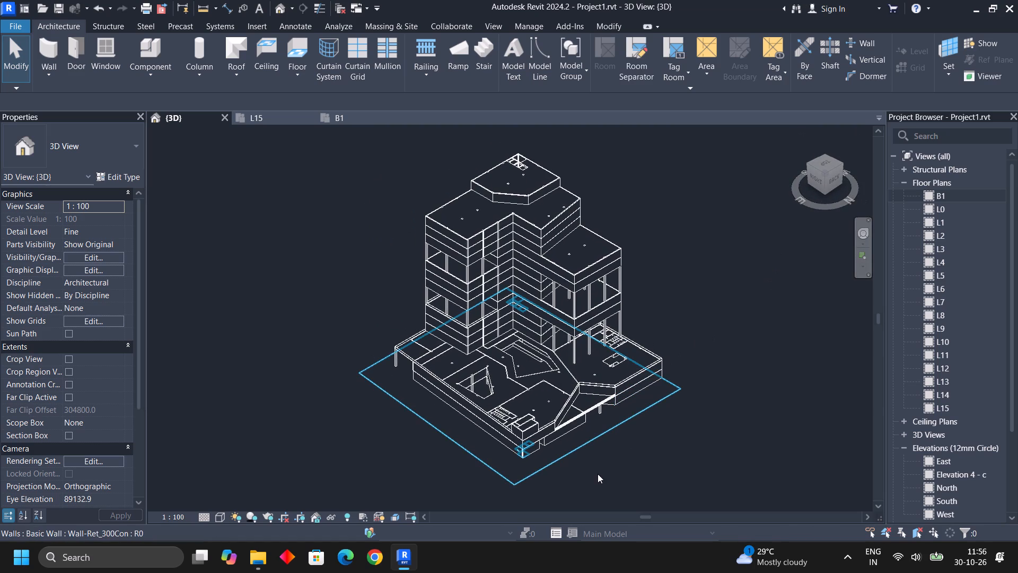
{"action": "middle_click_drag", "start_coordinate": [597, 468], "coordinate": [630, 397]}
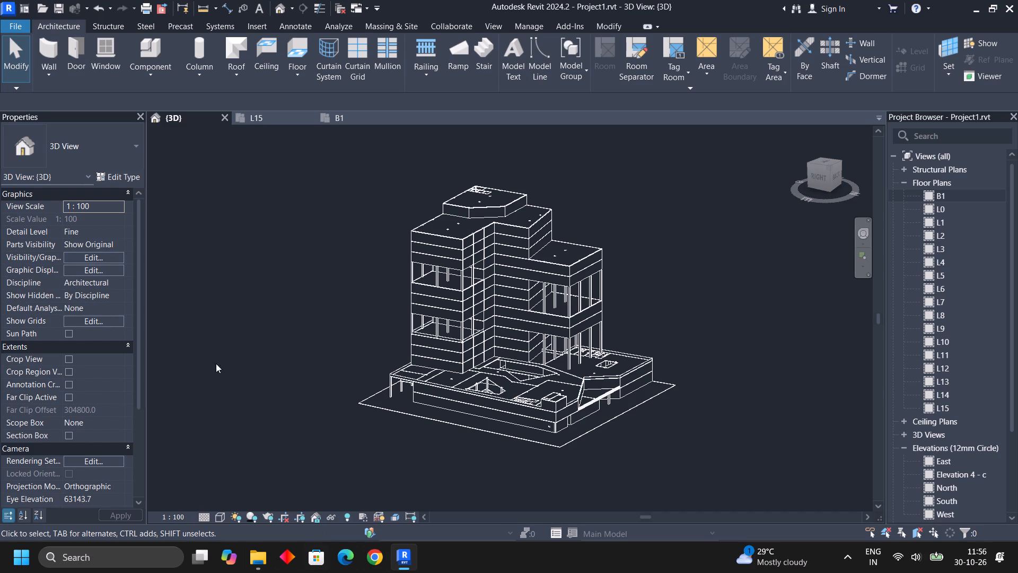
{"action": "left_click", "coordinate": [220, 526]}
{"action": "left_click", "coordinate": [220, 518]}
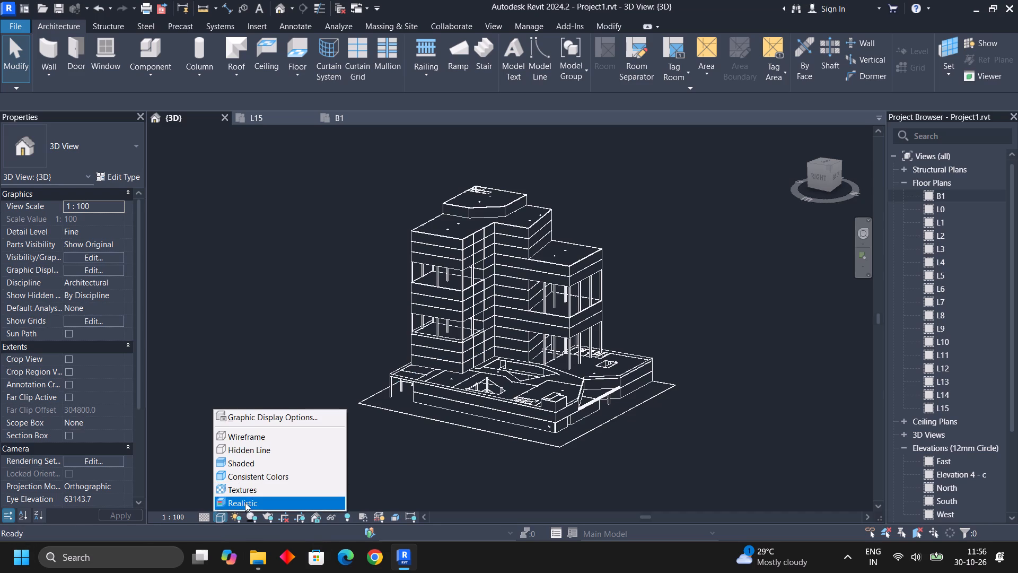
{"action": "left_click", "coordinate": [245, 502]}
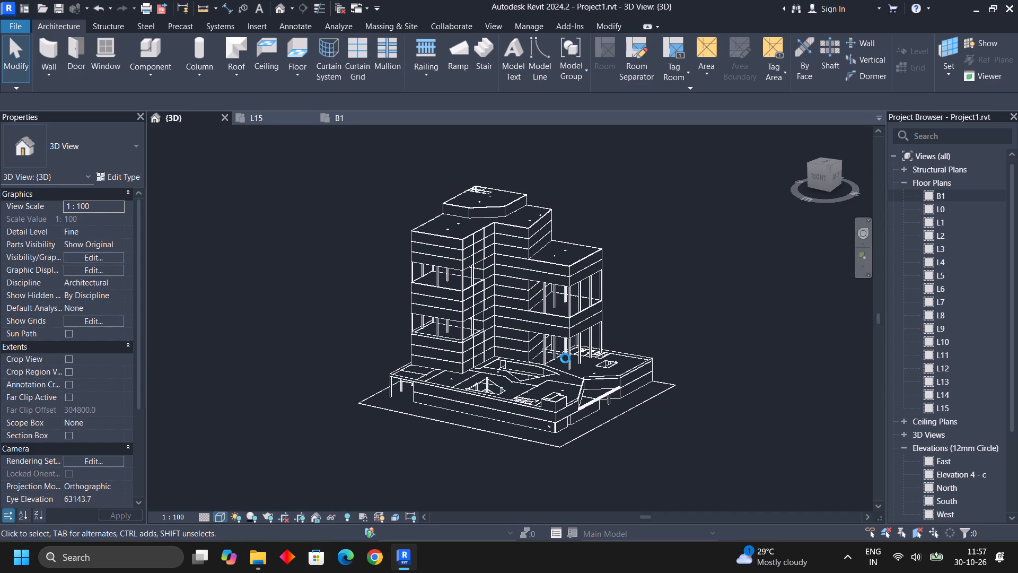
{"action": "scroll", "coordinate": [490, 303], "scroll_direction": "up", "scroll_amount": 4}
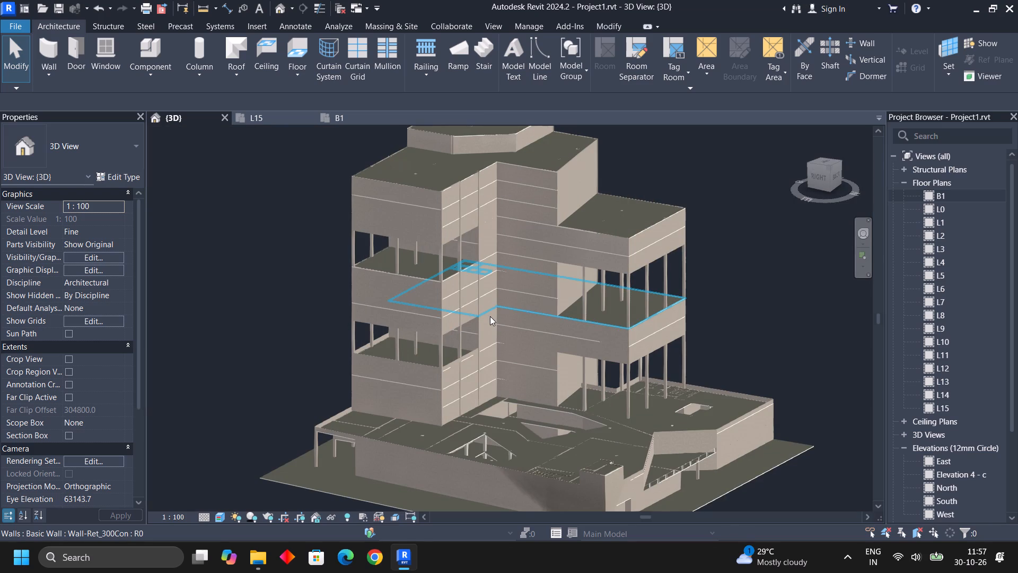
{"action": "left_click", "coordinate": [811, 268]}
{"action": "scroll", "coordinate": [681, 318], "scroll_direction": "down", "scroll_amount": 1}
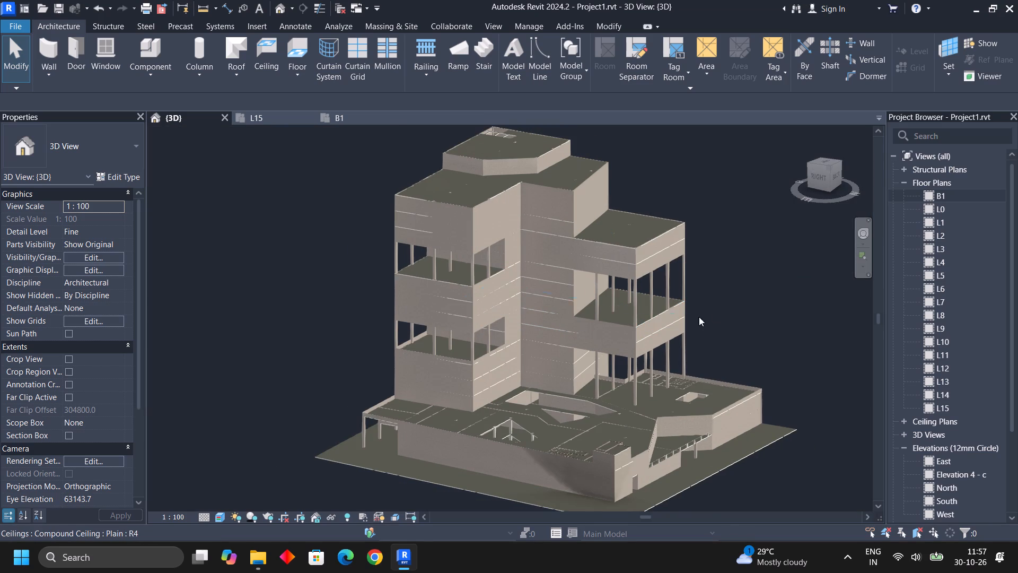
Examine the whole building and its base slab in the Realistic 3D view.
{"action": "middle_click_drag", "start_coordinate": [719, 311], "coordinate": [707, 271]}
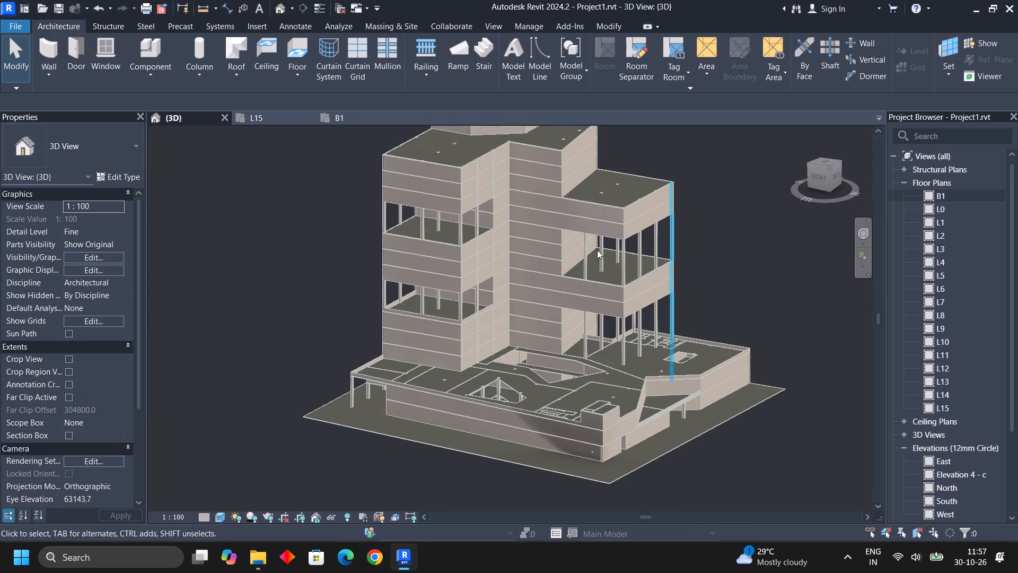
{"action": "middle_click_drag", "start_coordinate": [725, 309], "coordinate": [710, 336]}
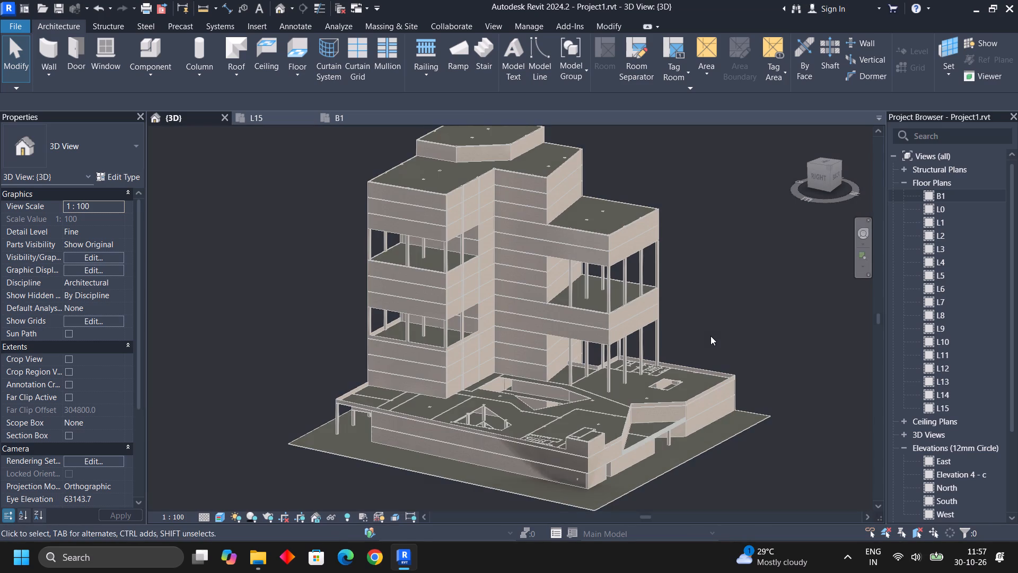
{"action": "scroll", "coordinate": [710, 336], "scroll_direction": "down", "scroll_amount": 1}
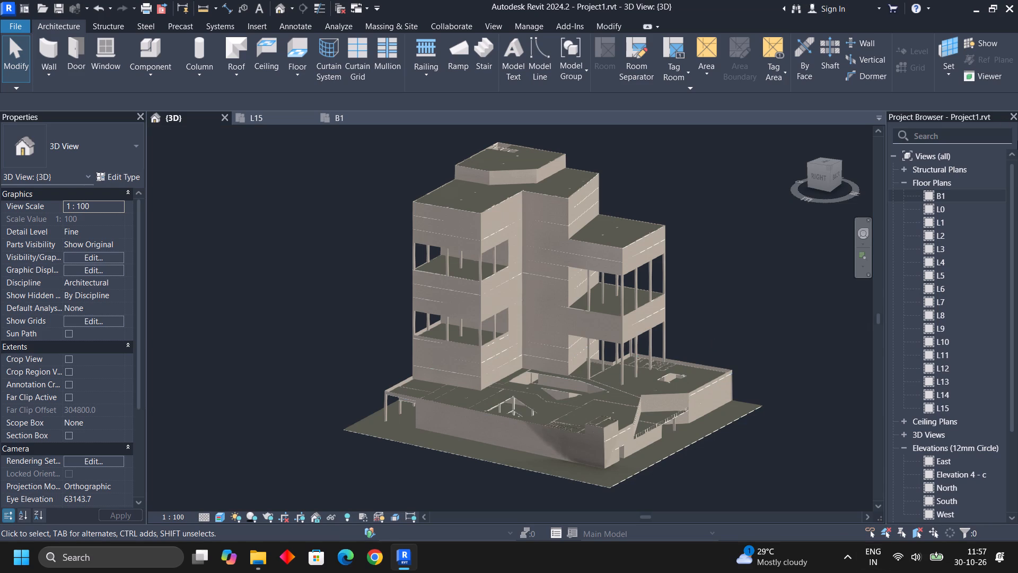
{"action": "scroll", "coordinate": [282, 403], "scroll_direction": "down", "scroll_amount": 2}
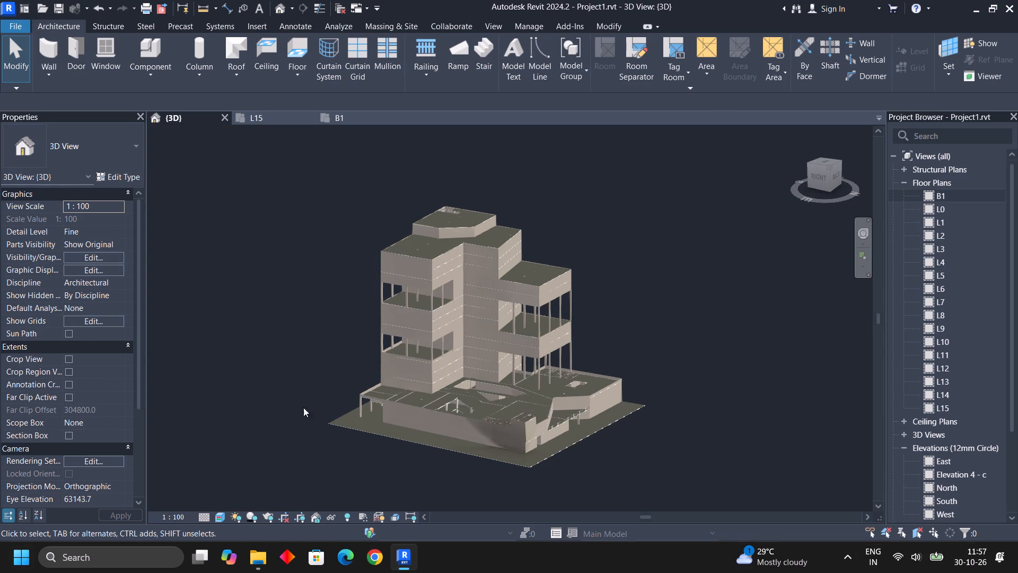
{"action": "scroll", "coordinate": [445, 371], "scroll_direction": "up", "scroll_amount": 1}
{"action": "scroll", "coordinate": [388, 263], "scroll_direction": "up", "scroll_amount": 2}
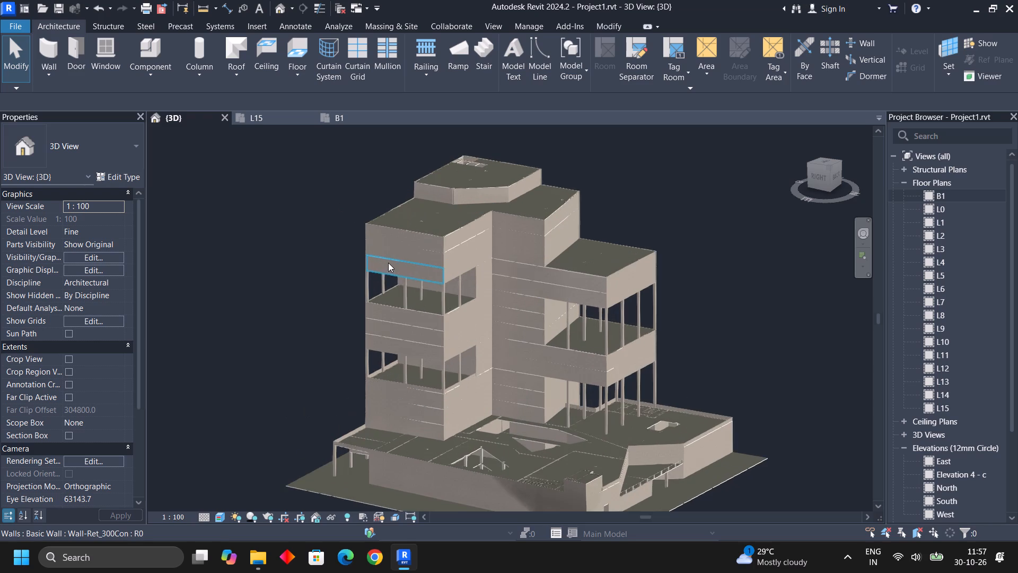
{"action": "scroll", "coordinate": [388, 263], "scroll_direction": "down", "scroll_amount": 1}
{"action": "scroll", "coordinate": [403, 339], "scroll_direction": "up", "scroll_amount": 1}
{"action": "scroll", "coordinate": [407, 288], "scroll_direction": "down", "scroll_amount": 1}
{"action": "scroll", "coordinate": [444, 369], "scroll_direction": "up", "scroll_amount": 1}
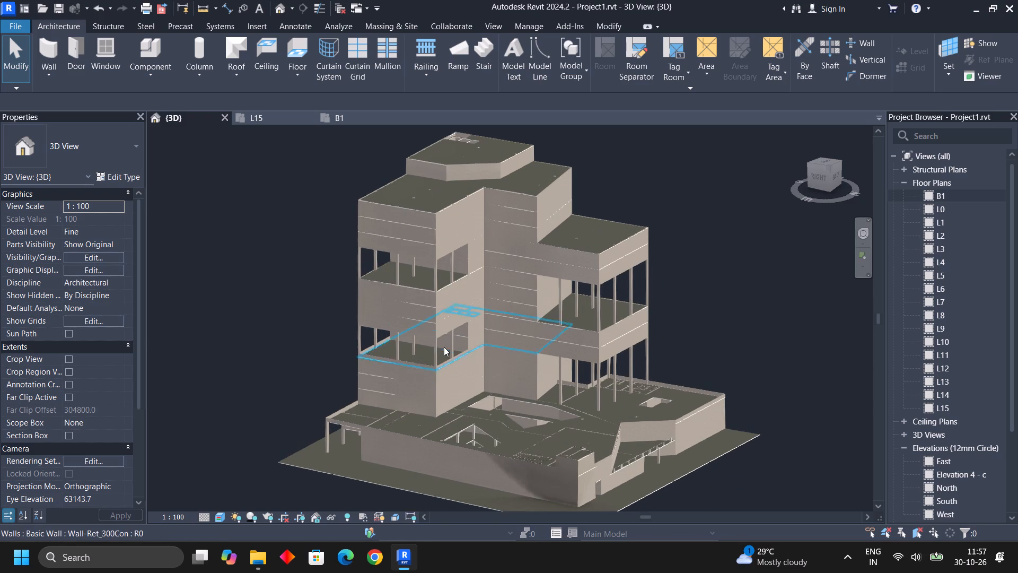
{"action": "scroll", "coordinate": [444, 345], "scroll_direction": "down", "scroll_amount": 1}
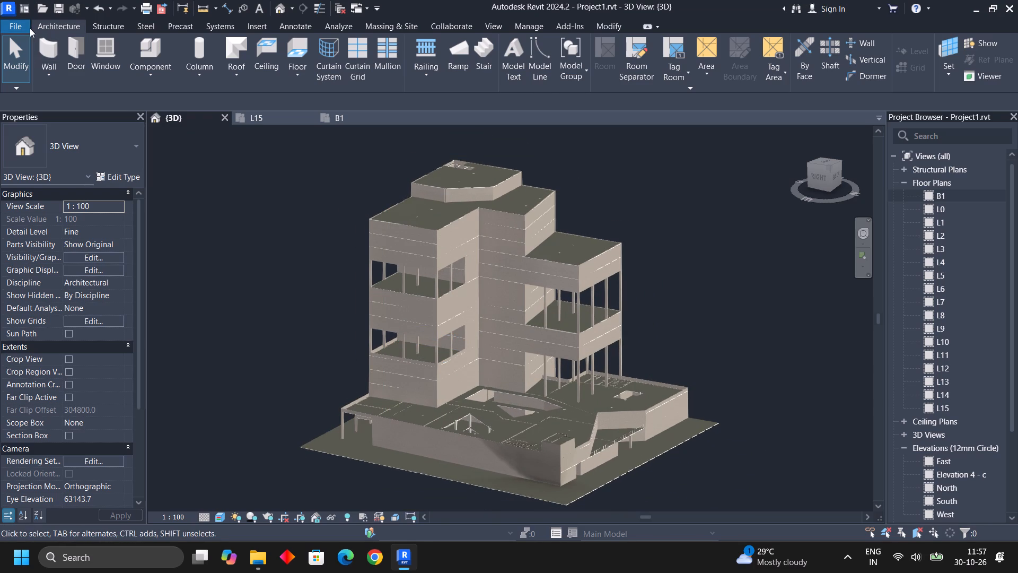
Export the Realistic 3D view as Project1.pdf in D:\design 5-1, replacing the existing file, and dismiss the warning.
{"action": "left_click", "coordinate": [21, 27]}
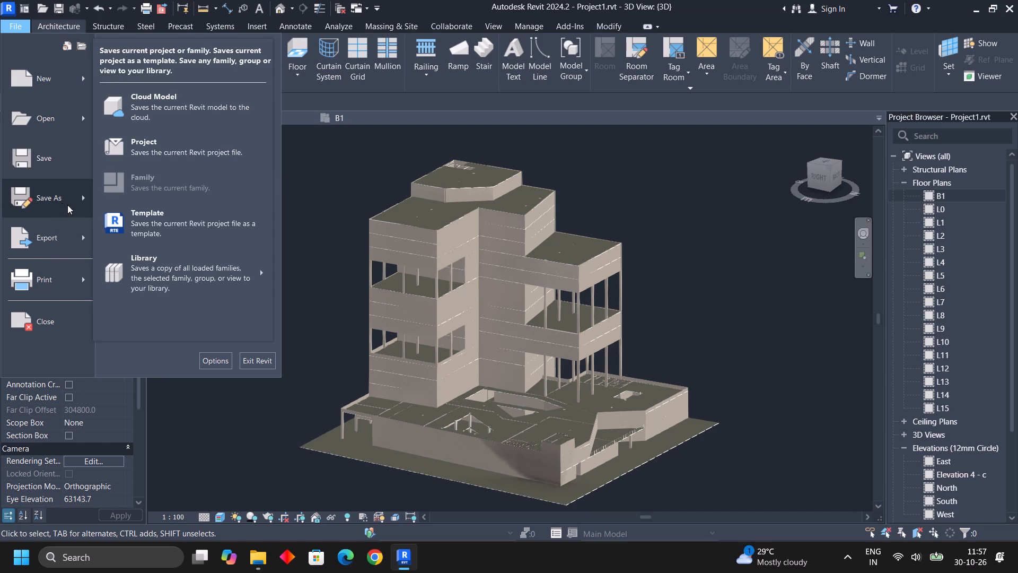
{"action": "left_click", "coordinate": [67, 233]}
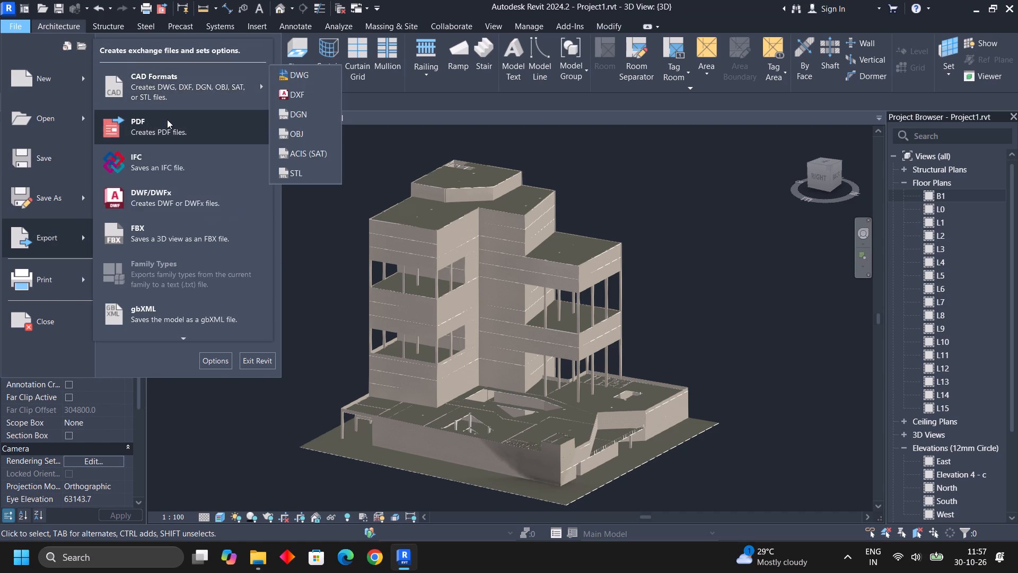
{"action": "left_click", "coordinate": [167, 119]}
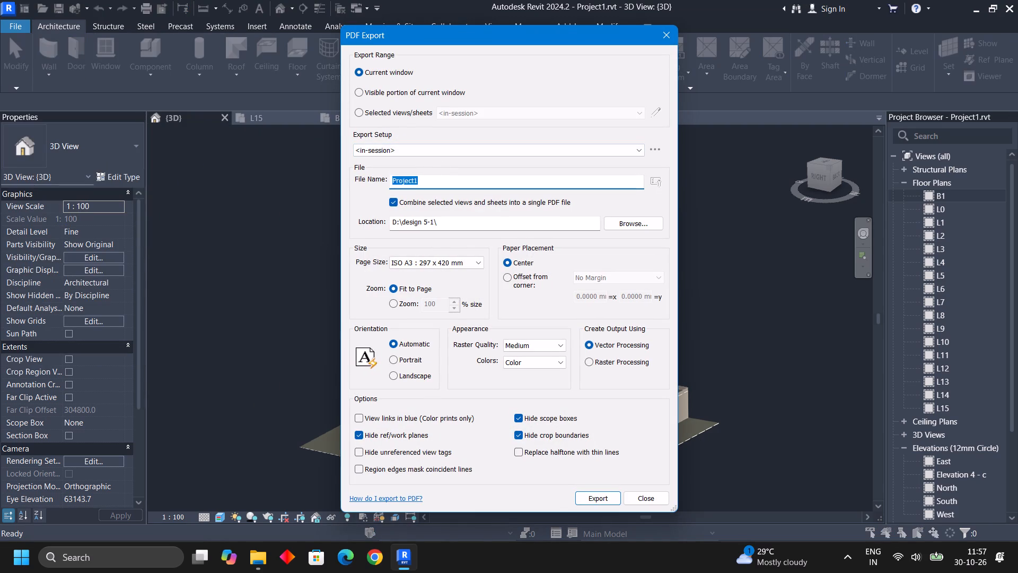
{"action": "left_click", "coordinate": [622, 223]}
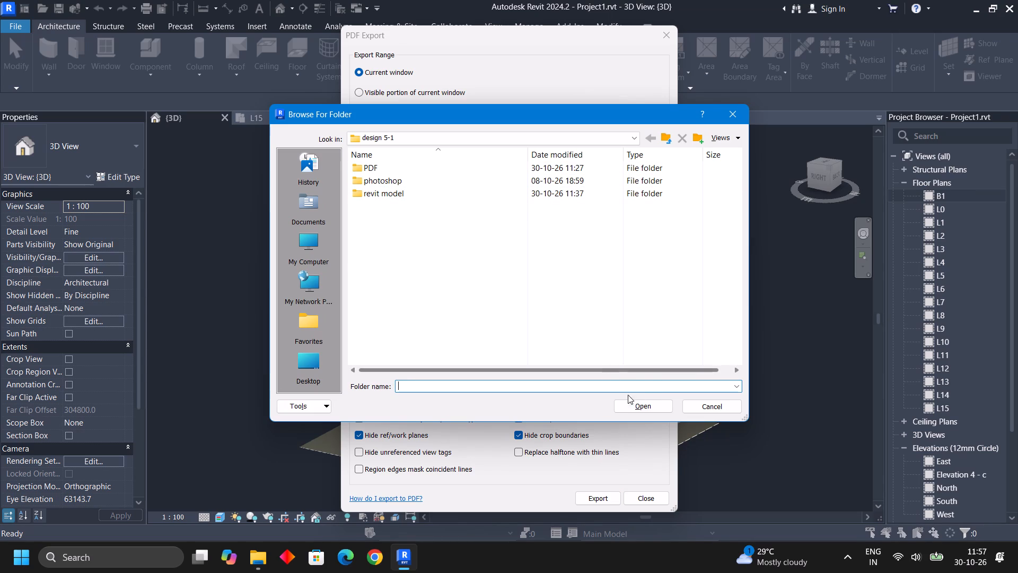
{"action": "left_click", "coordinate": [307, 358]}
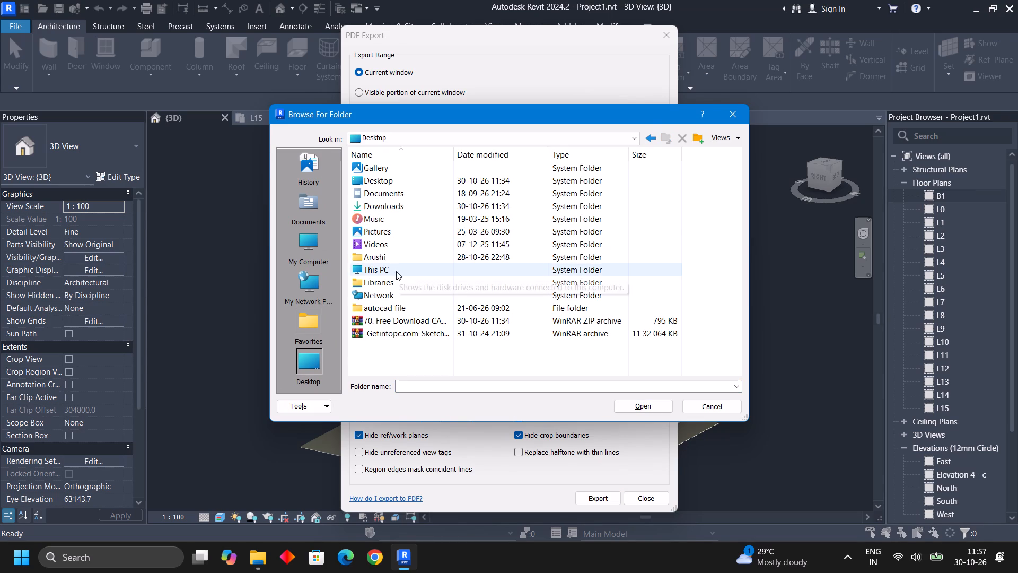
{"action": "double_click", "coordinate": [396, 271]}
{"action": "double_click", "coordinate": [400, 190]}
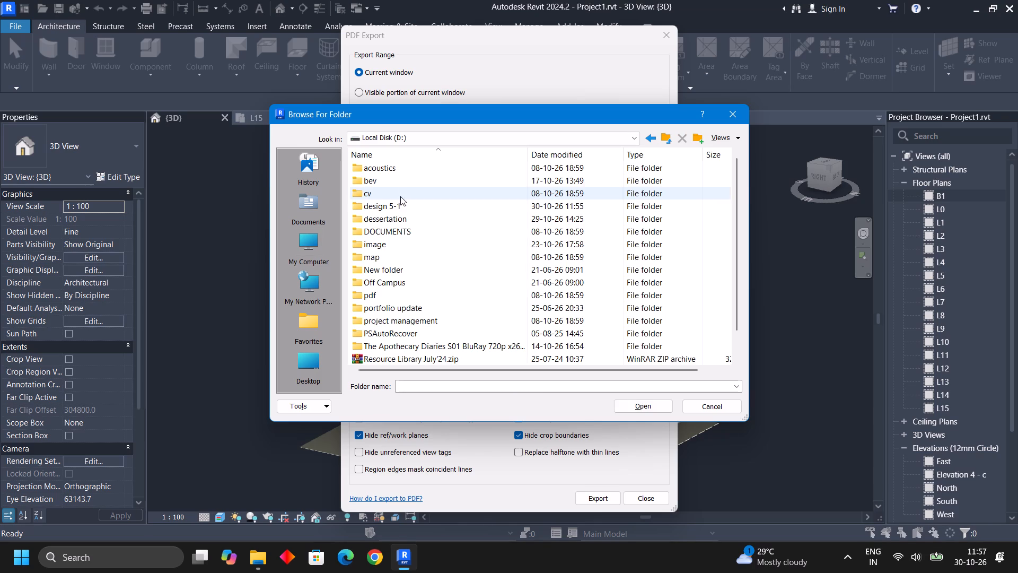
{"action": "double_click", "coordinate": [401, 204]}
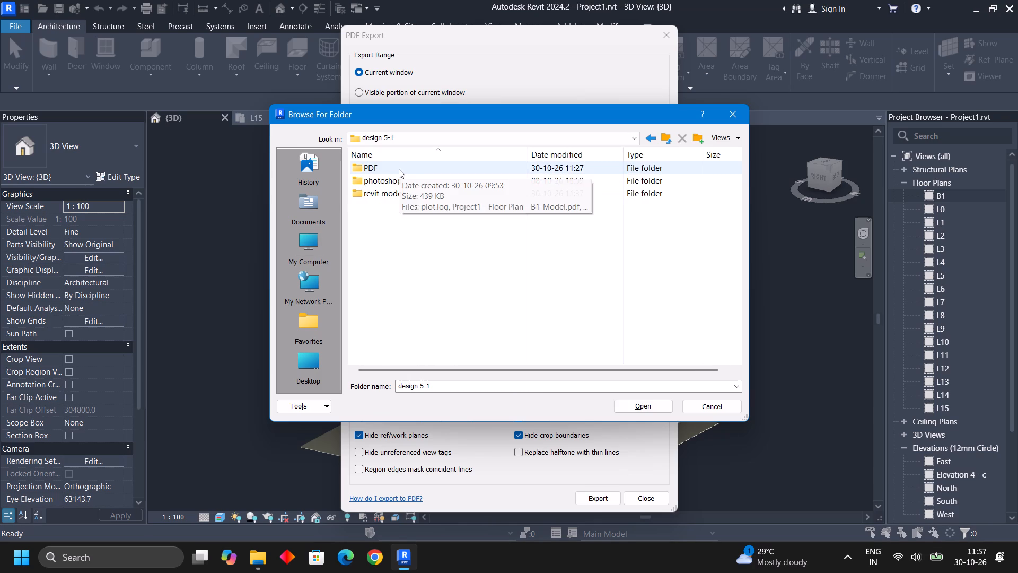
{"action": "left_click", "coordinate": [399, 169]}
{"action": "left_click", "coordinate": [411, 218]}
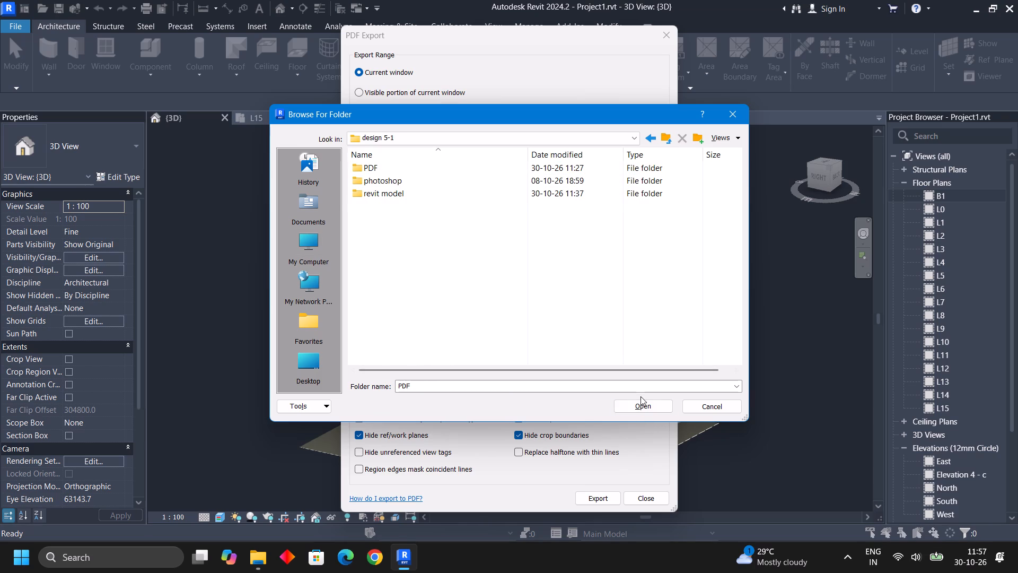
{"action": "left_click", "coordinate": [644, 402]}
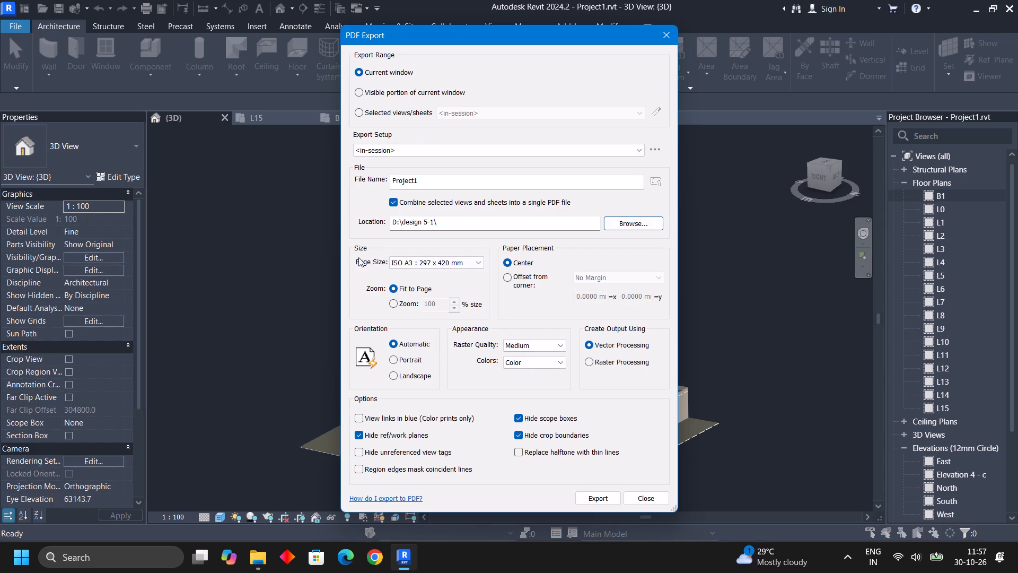
{"action": "left_click", "coordinate": [587, 493]}
{"action": "left_click", "coordinate": [538, 294]}
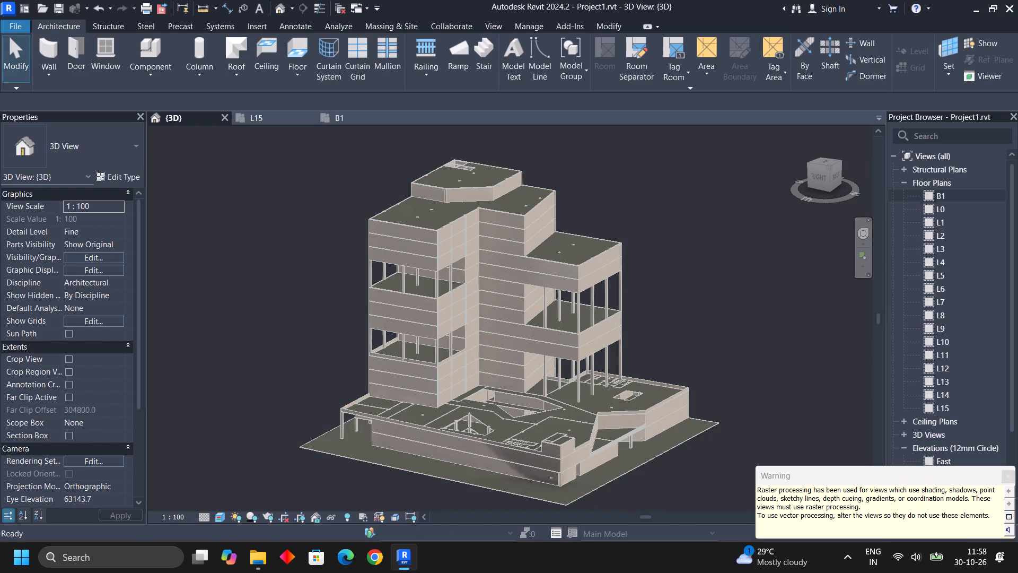
{"action": "left_click", "coordinate": [1006, 478]}
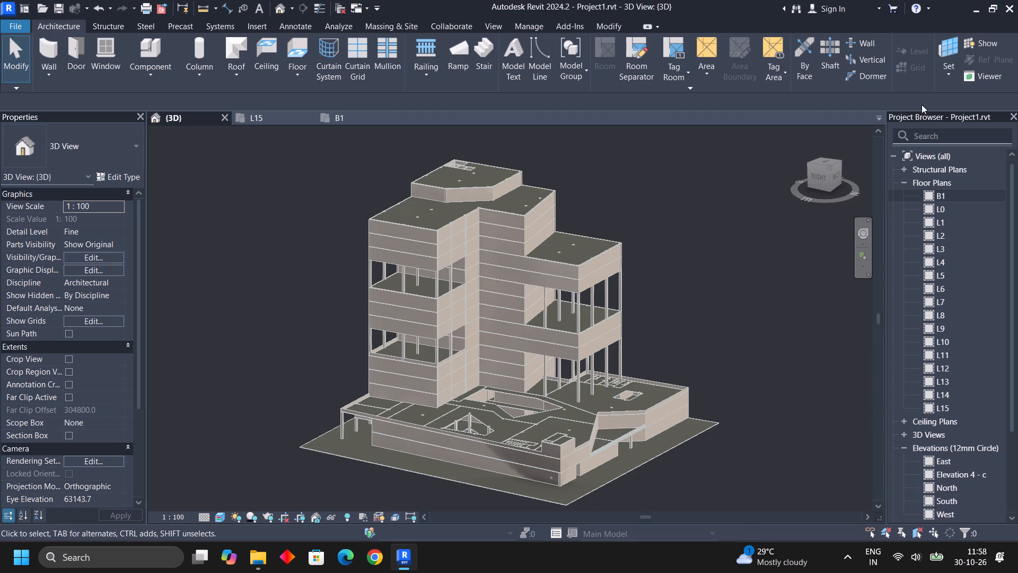
Close Revit without saving the changes to Project1.rvt.
{"action": "left_click", "coordinate": [1013, 6]}
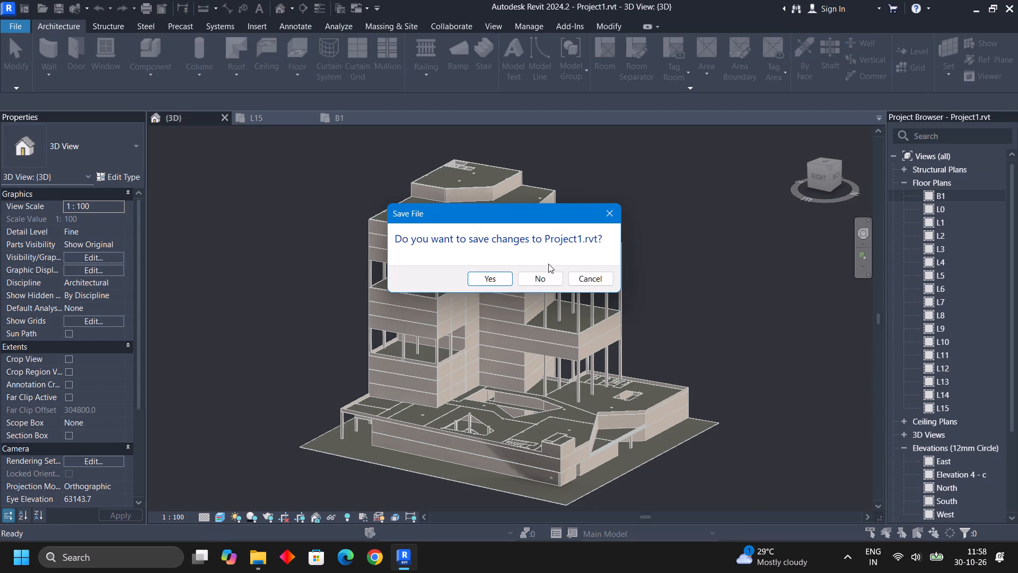
{"action": "left_click", "coordinate": [535, 280]}
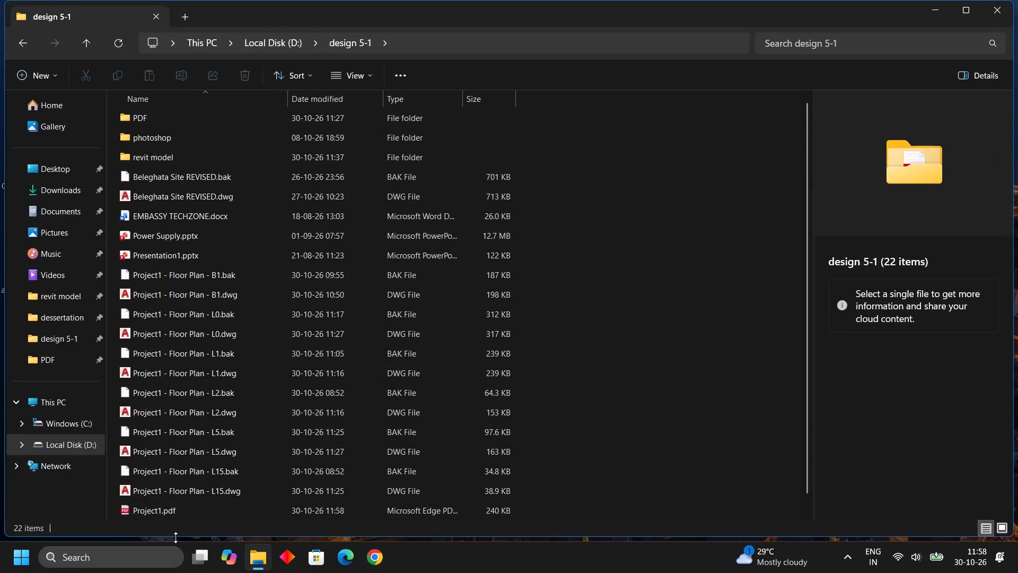
{"action": "left_click", "coordinate": [157, 499]}
{"action": "double_click", "coordinate": [168, 513]}
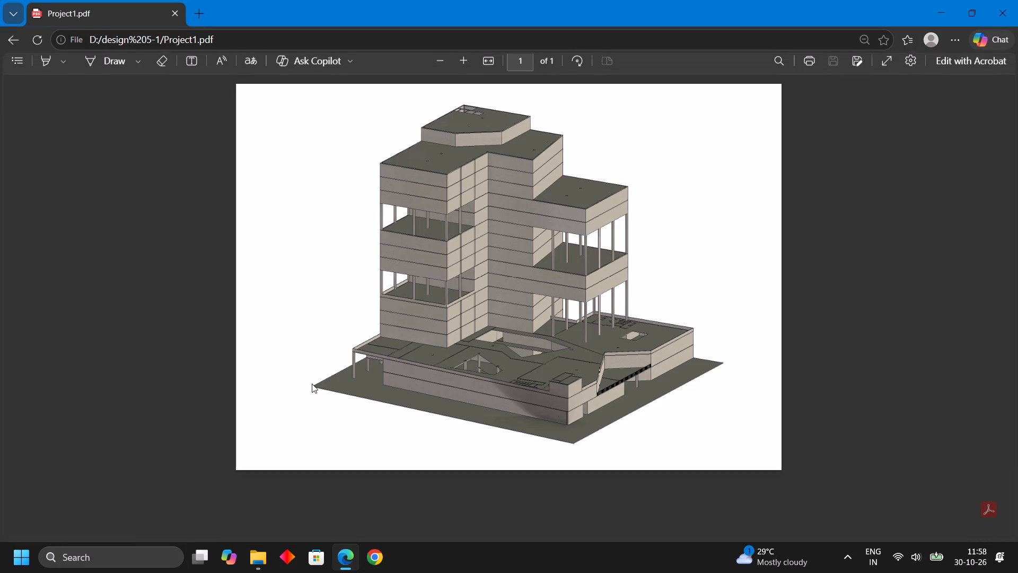
{"action": "scroll", "coordinate": [434, 393], "scroll_direction": "down", "scroll_amount": 2}
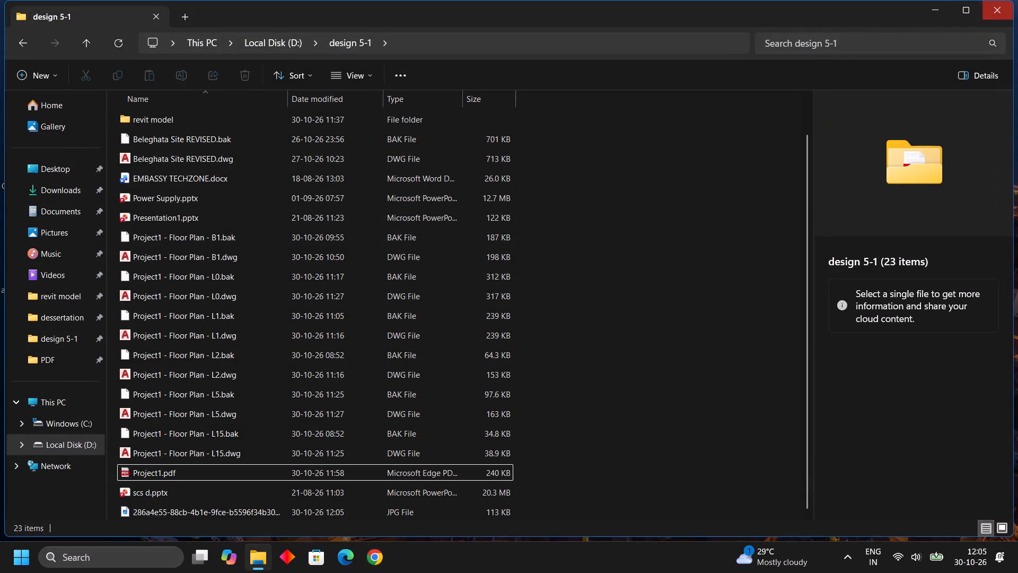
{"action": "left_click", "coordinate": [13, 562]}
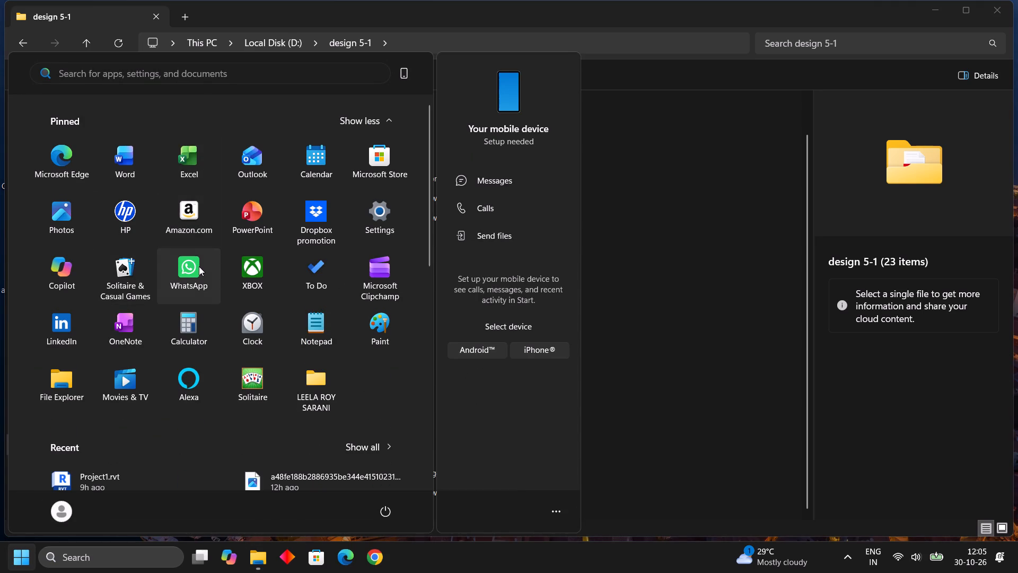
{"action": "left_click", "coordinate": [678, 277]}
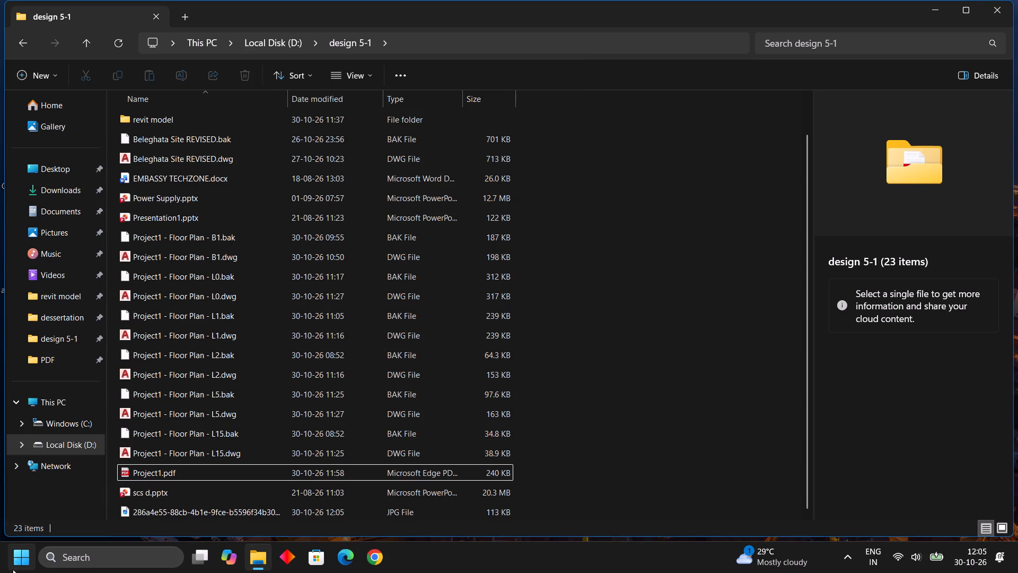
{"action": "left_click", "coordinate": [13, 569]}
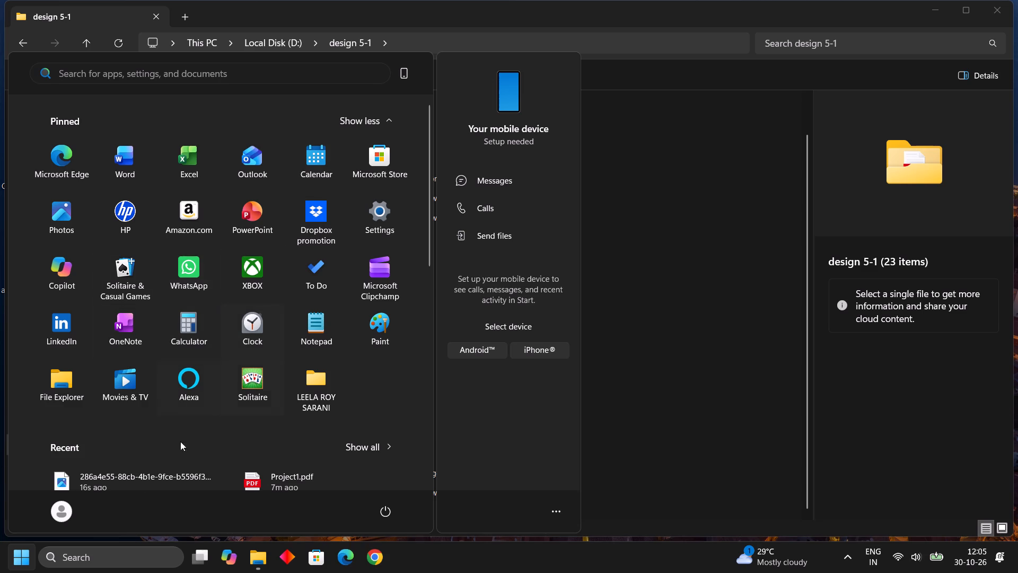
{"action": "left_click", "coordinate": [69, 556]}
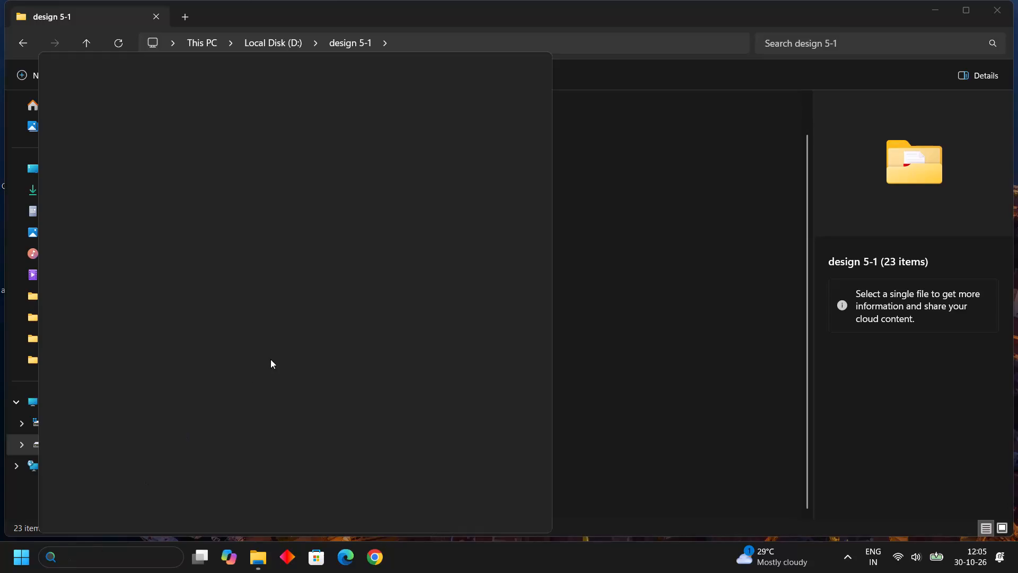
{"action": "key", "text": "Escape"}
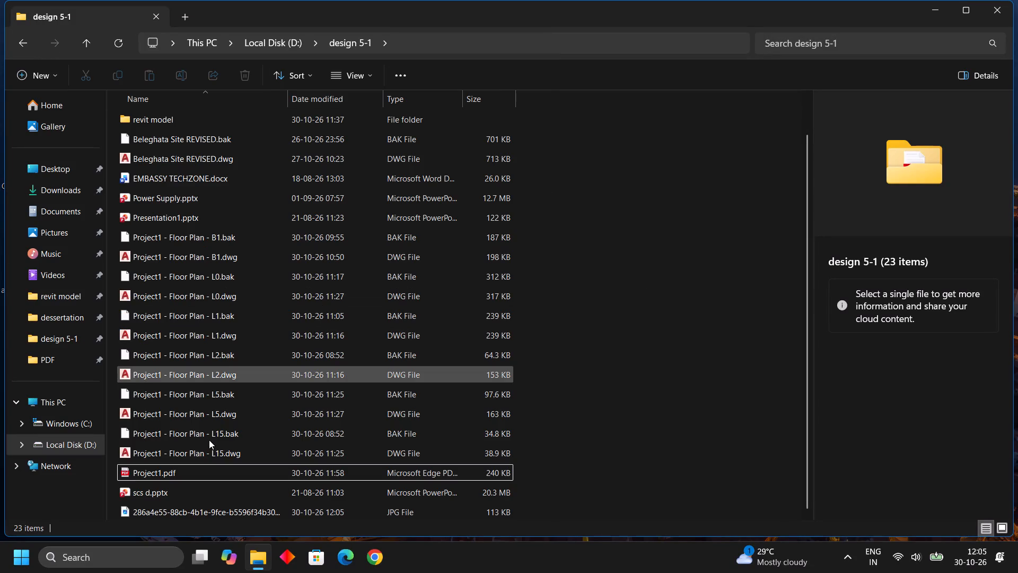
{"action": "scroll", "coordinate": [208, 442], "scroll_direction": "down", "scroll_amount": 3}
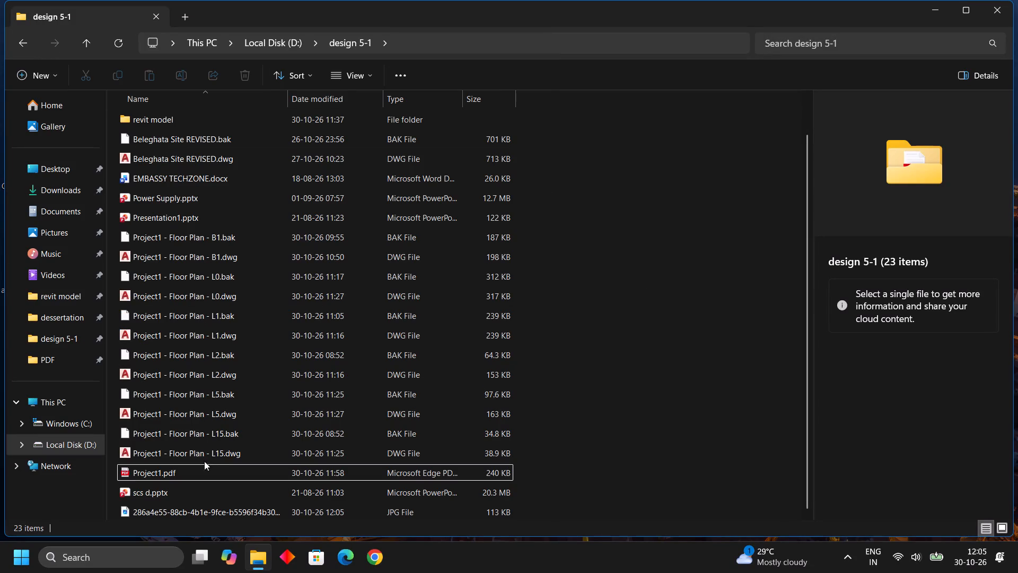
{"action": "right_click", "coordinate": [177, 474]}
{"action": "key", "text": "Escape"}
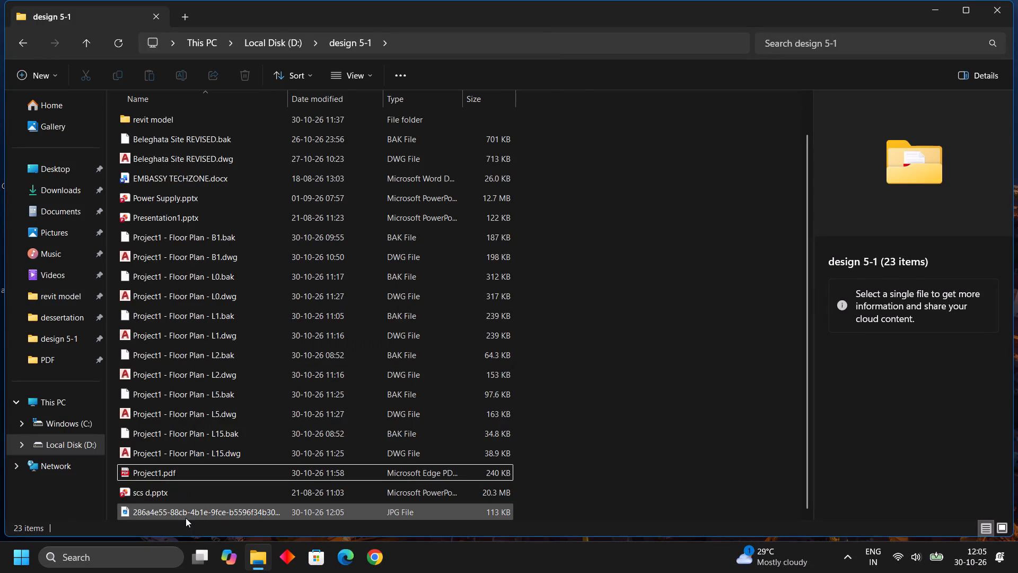
Open the saved rendering JPG from the design 5-1 folder in Adobe Photoshop.
{"action": "left_click", "coordinate": [185, 515]}
{"action": "right_click", "coordinate": [185, 515]}
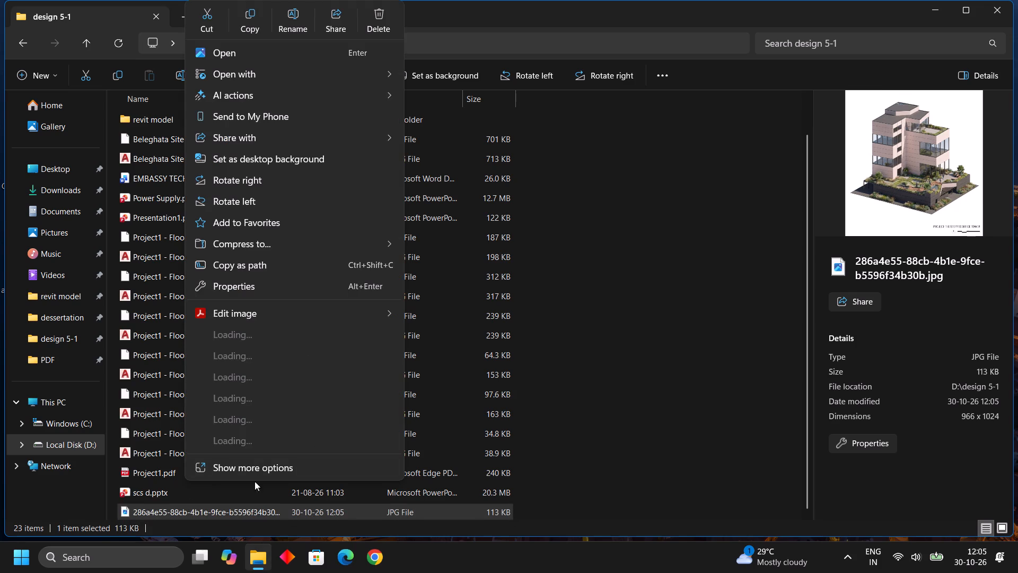
{"action": "left_click", "coordinate": [245, 68]}
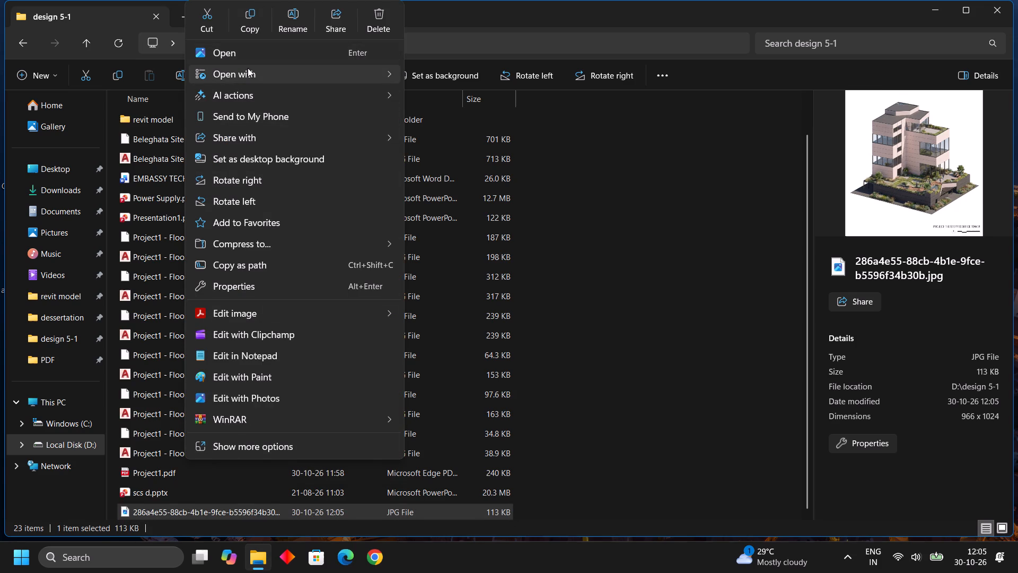
{"action": "left_click", "coordinate": [391, 79]}
{"action": "left_click", "coordinate": [471, 99]}
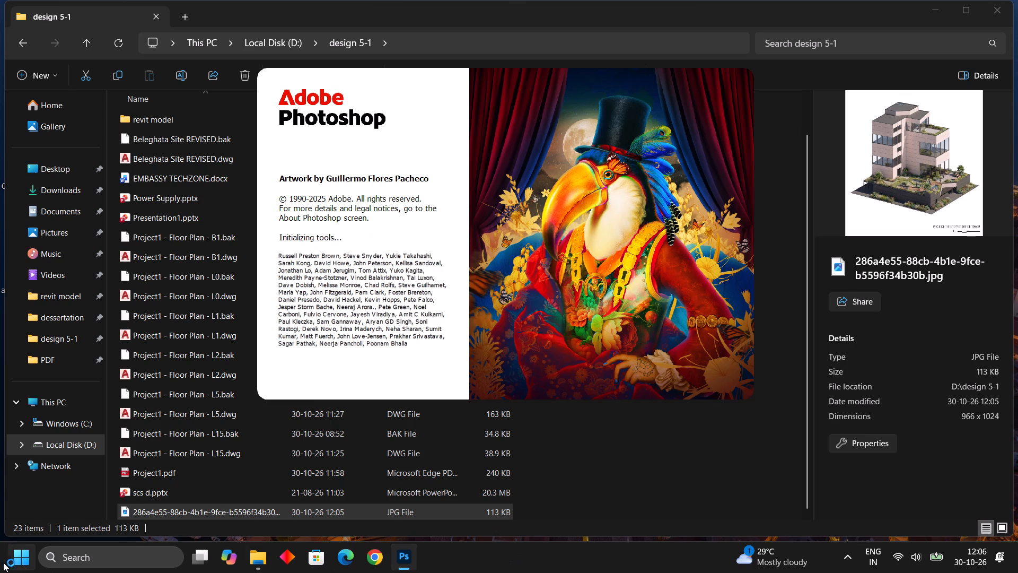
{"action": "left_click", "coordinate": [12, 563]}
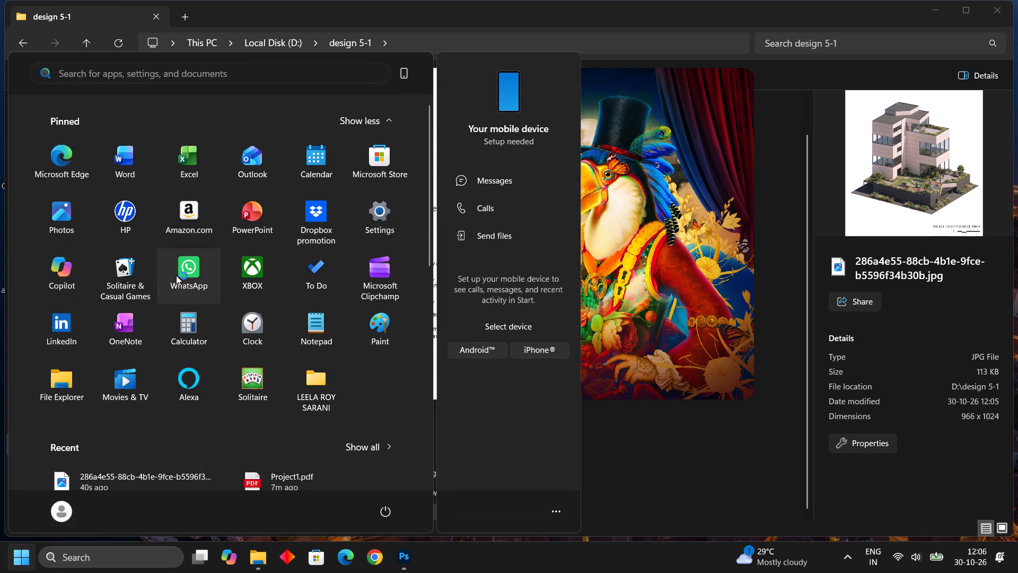
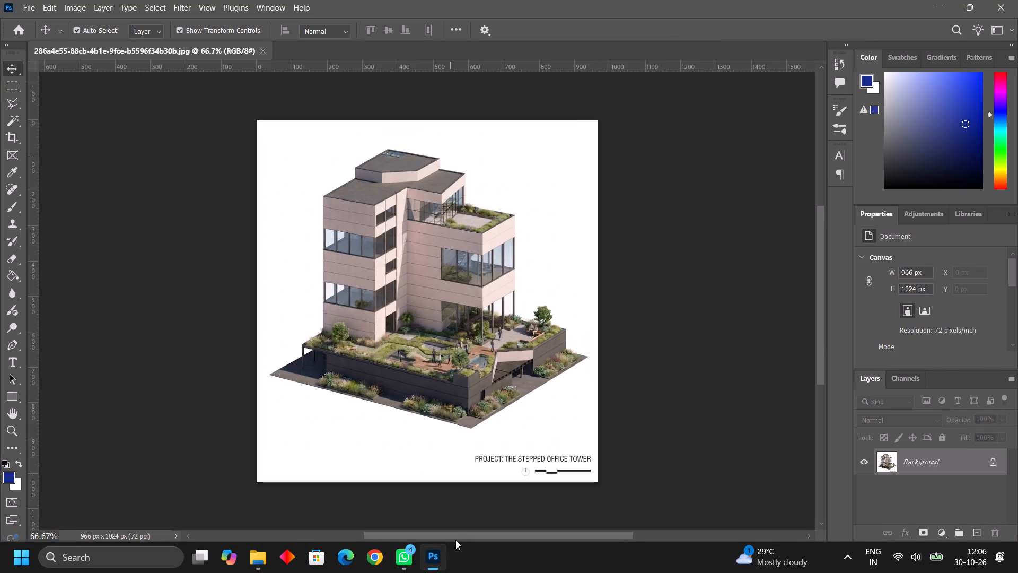
Crop off the strip with the project title and scale bar below the building, reducing the canvas to 966 x 920 px.
{"action": "scroll", "coordinate": [488, 442], "scroll_direction": "up", "scroll_amount": 1}
{"action": "key", "text": "c"}
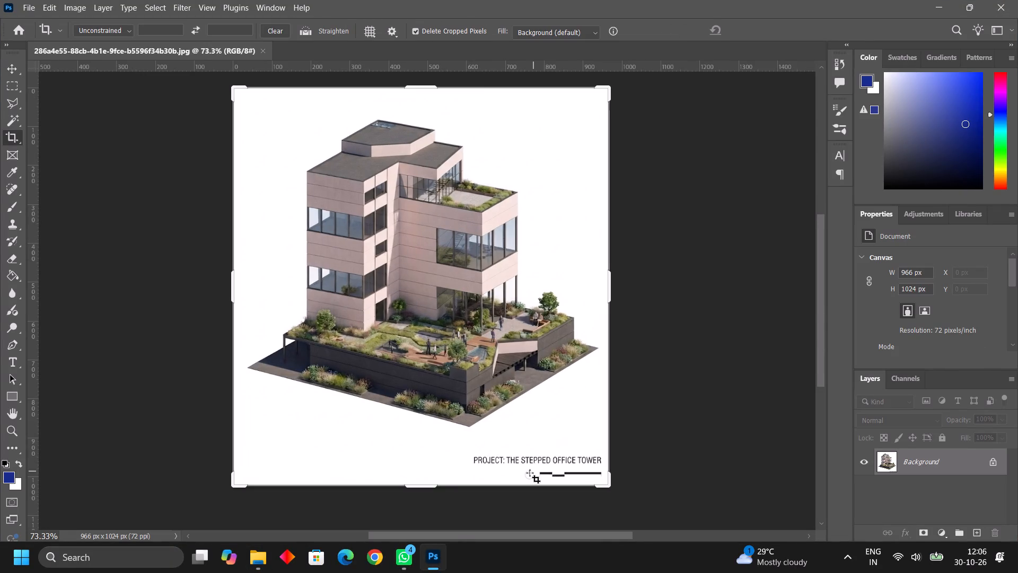
{"action": "left_click_drag", "start_coordinate": [422, 489], "coordinate": [419, 468]}
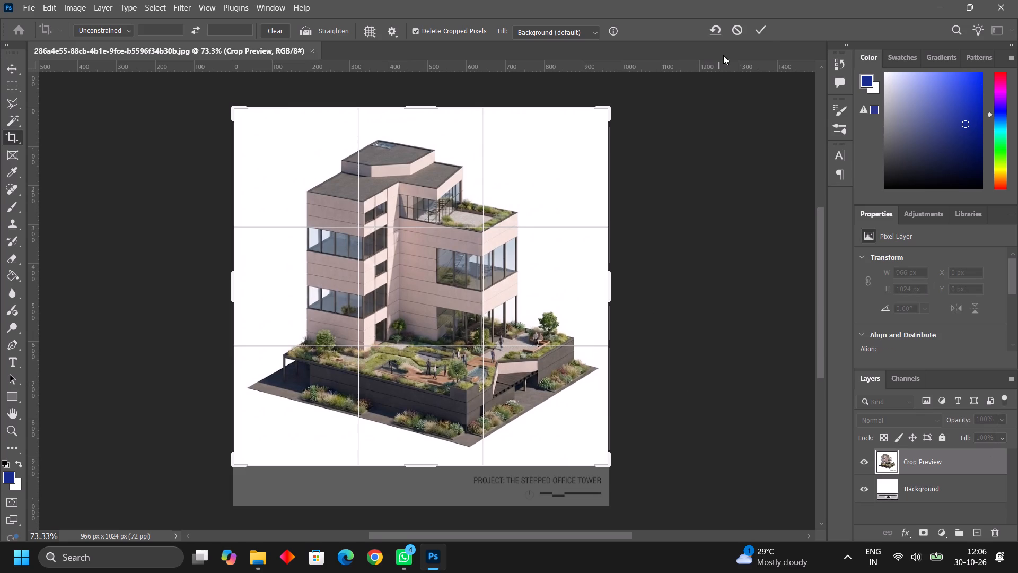
{"action": "left_click", "coordinate": [767, 25]}
{"action": "left_click", "coordinate": [767, 25]}
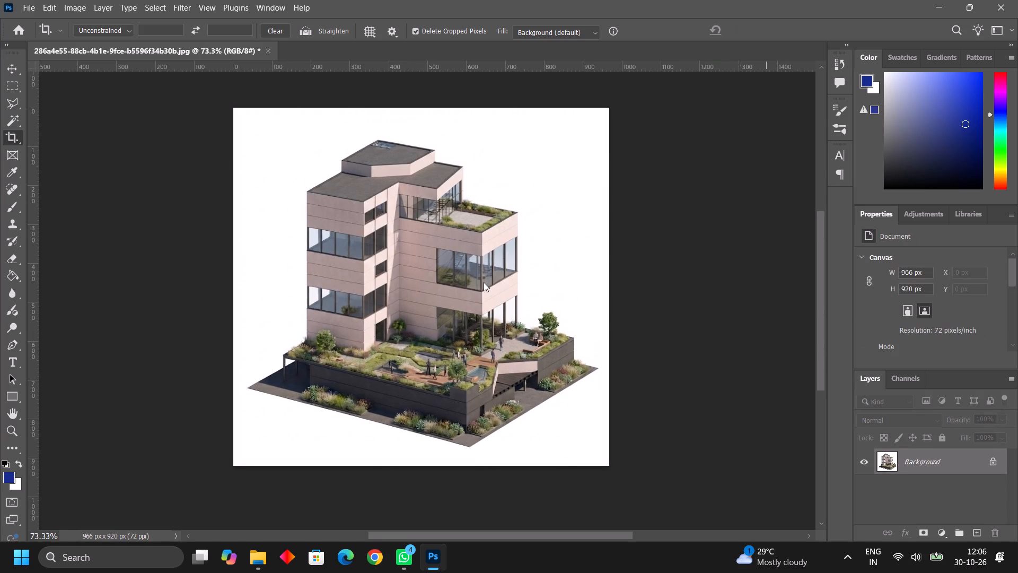
Crop the excess white space above and below the building, reducing the canvas to 966 x 841 px.
{"action": "scroll", "coordinate": [484, 282], "scroll_direction": "down", "scroll_amount": 1}
{"action": "scroll", "coordinate": [436, 248], "scroll_direction": "up", "scroll_amount": 2}
{"action": "scroll", "coordinate": [436, 248], "scroll_direction": "down", "scroll_amount": 1}
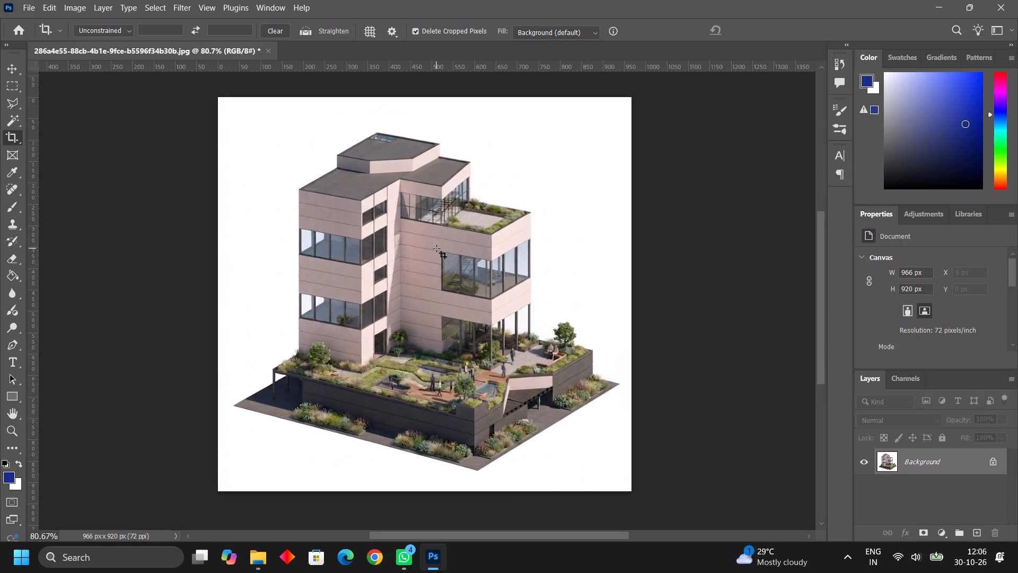
{"action": "key", "text": "Escape"}
{"action": "key", "text": "space"}
{"action": "key", "text": "space"}
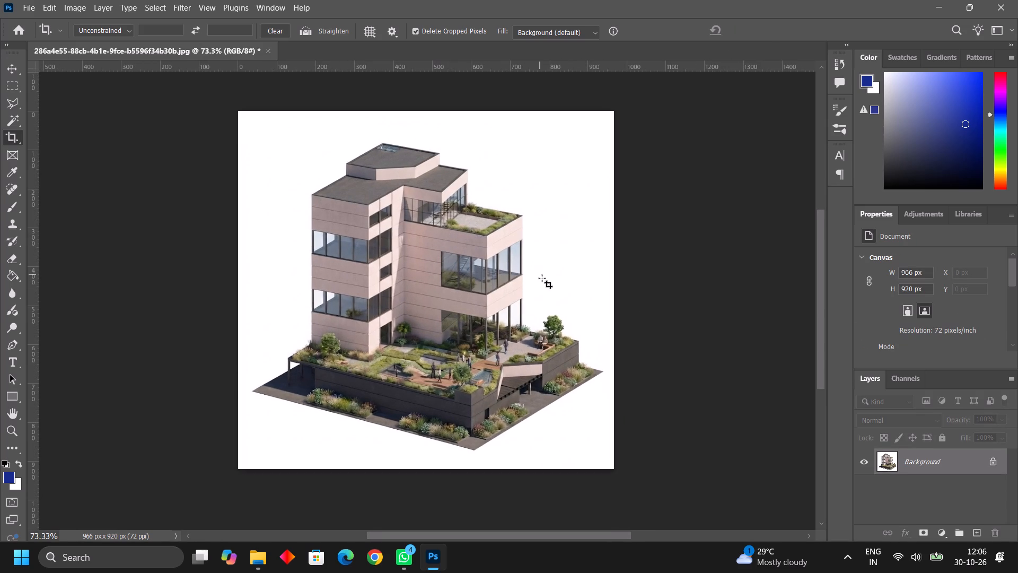
{"action": "key", "text": "v"}
{"action": "scroll", "coordinate": [408, 315], "scroll_direction": "up", "scroll_amount": 1}
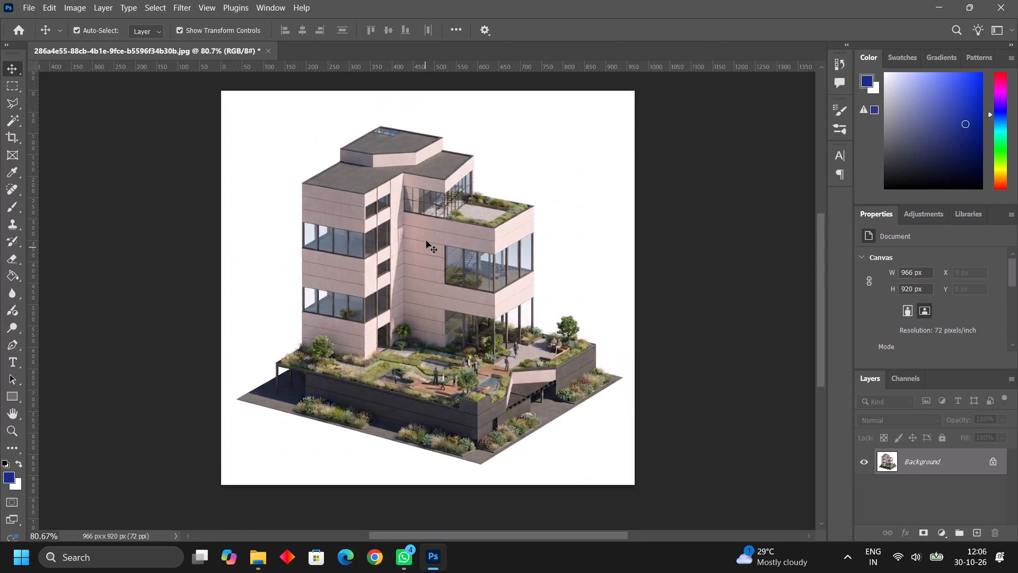
{"action": "key", "text": "c"}
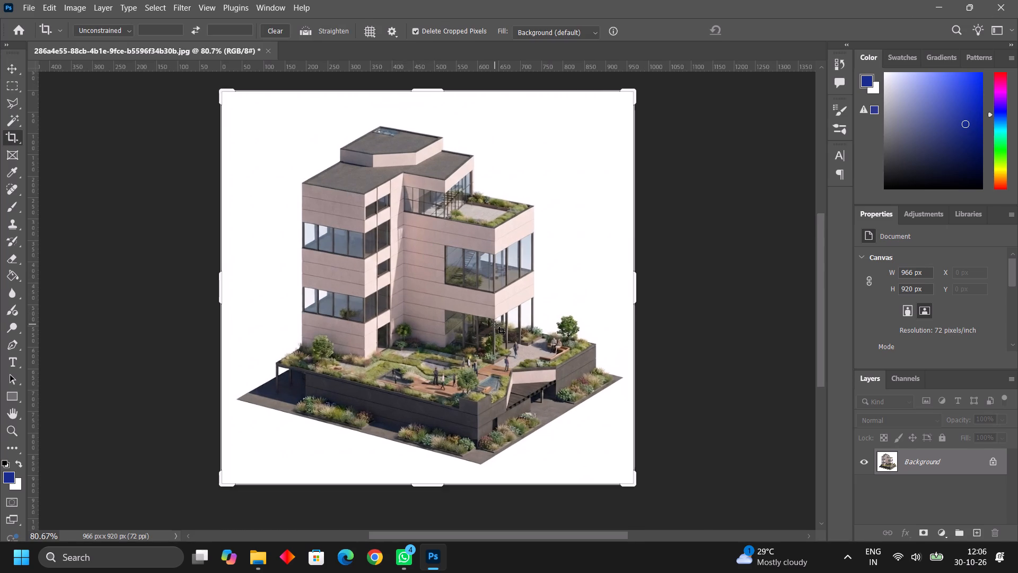
{"action": "left_click_drag", "start_coordinate": [426, 93], "coordinate": [425, 107]}
{"action": "left_click", "coordinate": [433, 475]}
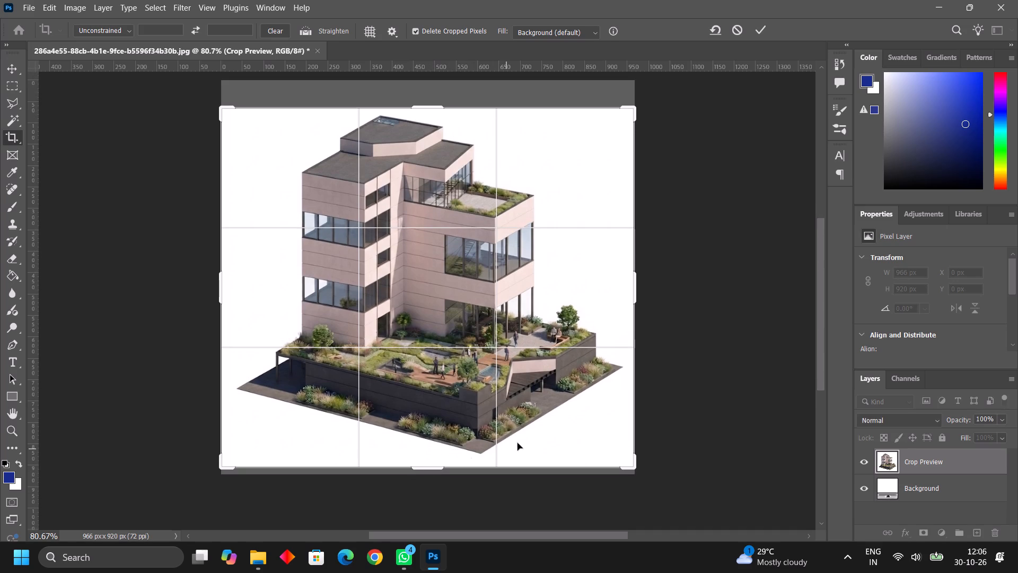
{"action": "left_click", "coordinate": [759, 32]}
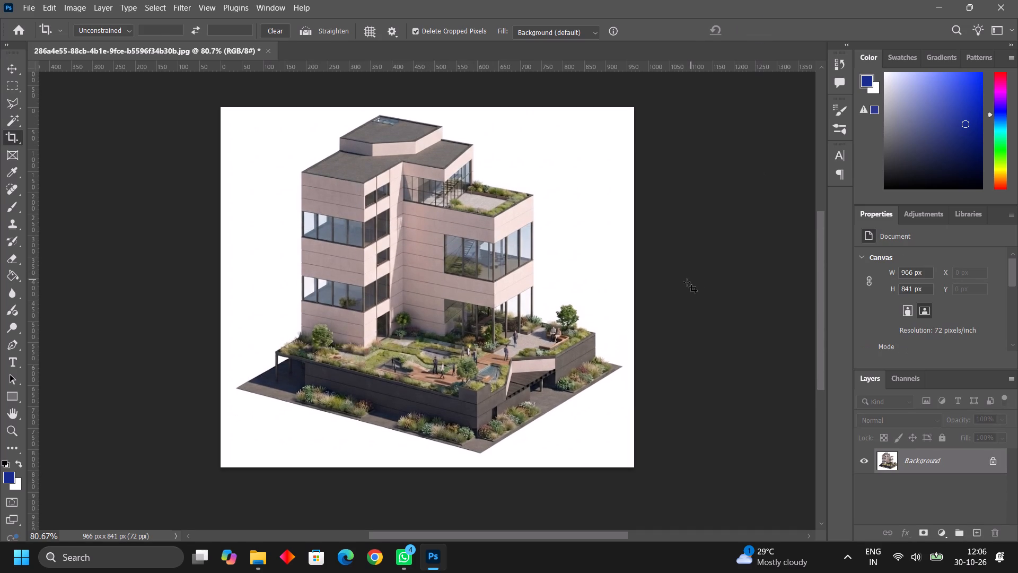
{"action": "key", "text": "v"}
{"action": "left_click", "coordinate": [685, 282]}
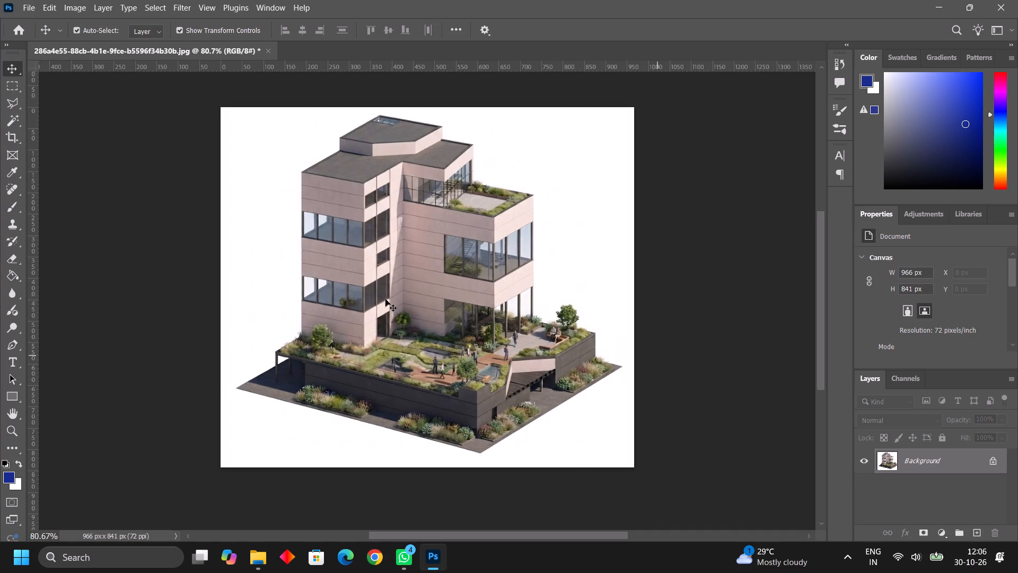
Examine the cropped rendering up close and as a whole, checking the facade, roof, terraces and garden podium.
{"action": "scroll", "coordinate": [368, 282], "scroll_direction": "up", "scroll_amount": 8, "text": "ctrl"}
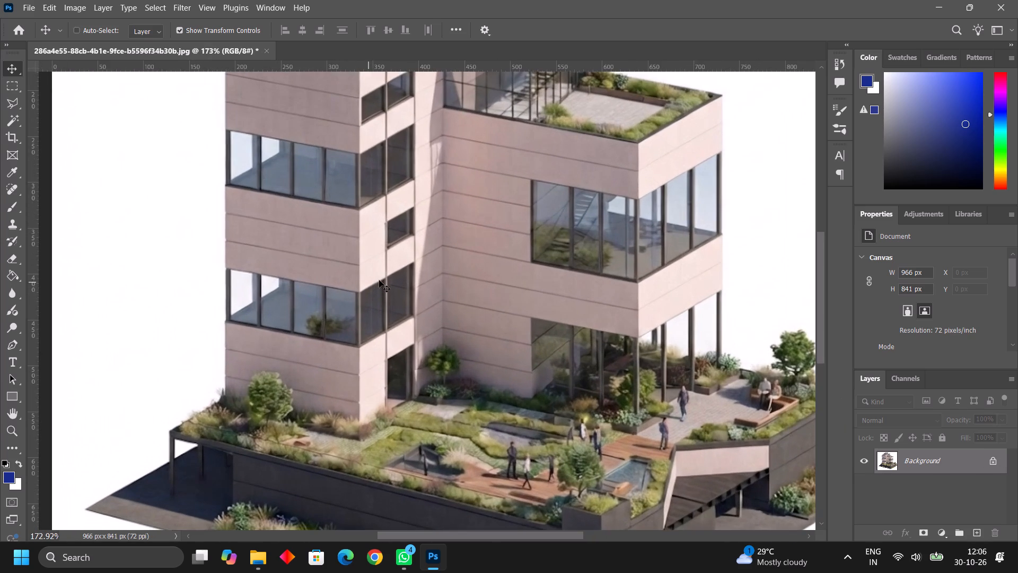
{"action": "scroll", "coordinate": [423, 274], "scroll_direction": "down", "scroll_amount": 7, "text": "ctrl"}
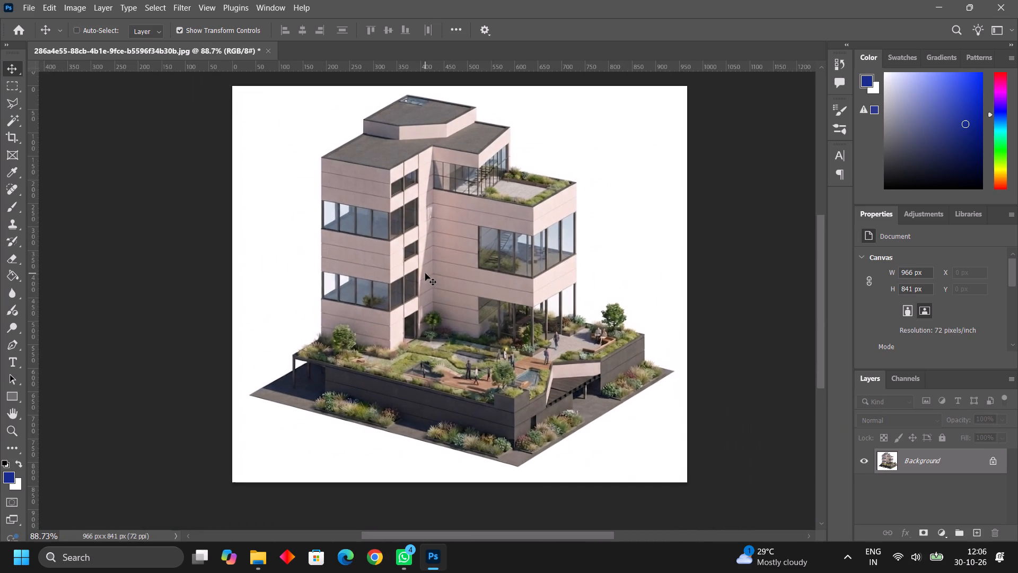
{"action": "scroll", "coordinate": [619, 202], "scroll_direction": "up", "scroll_amount": 6, "text": "ctrl"}
{"action": "scroll", "coordinate": [576, 204], "scroll_direction": "down", "scroll_amount": 4, "text": "ctrl"}
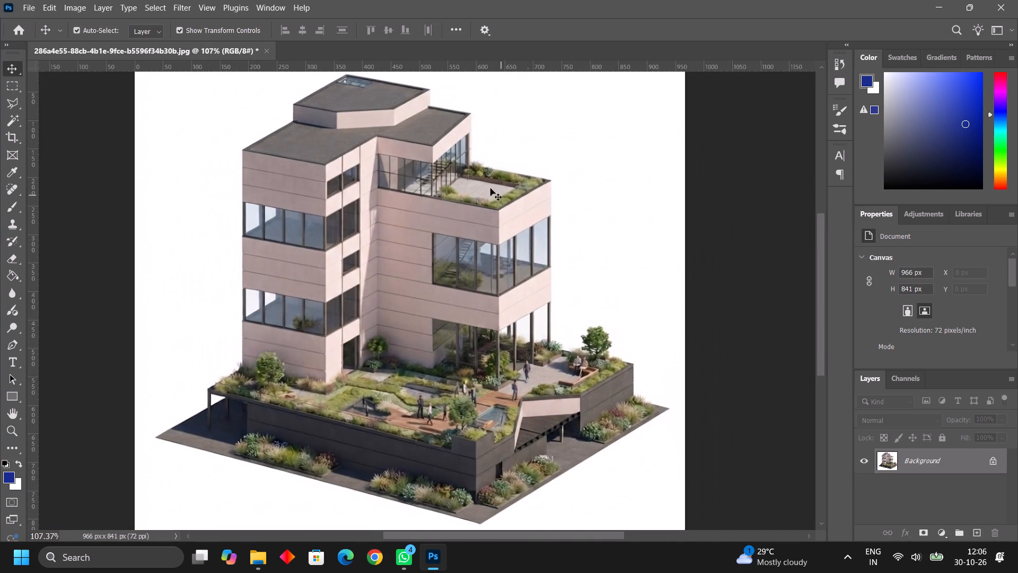
{"action": "scroll", "coordinate": [388, 135], "scroll_direction": "right", "scroll_amount": 1}
{"action": "scroll", "coordinate": [387, 134], "scroll_direction": "up", "scroll_amount": 3, "text": "ctrl"}
{"action": "scroll", "coordinate": [387, 134], "scroll_direction": "down", "scroll_amount": 2, "text": "ctrl"}
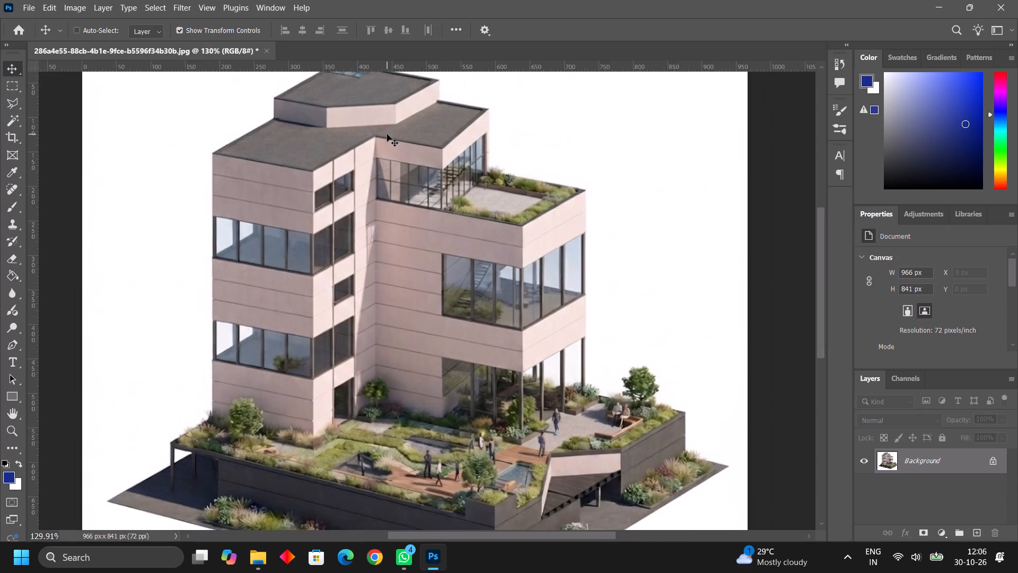
{"action": "scroll", "coordinate": [387, 134], "scroll_direction": "down", "scroll_amount": 5, "text": "ctrl"}
{"action": "scroll", "coordinate": [392, 138], "scroll_direction": "up", "scroll_amount": 1, "text": "ctrl"}
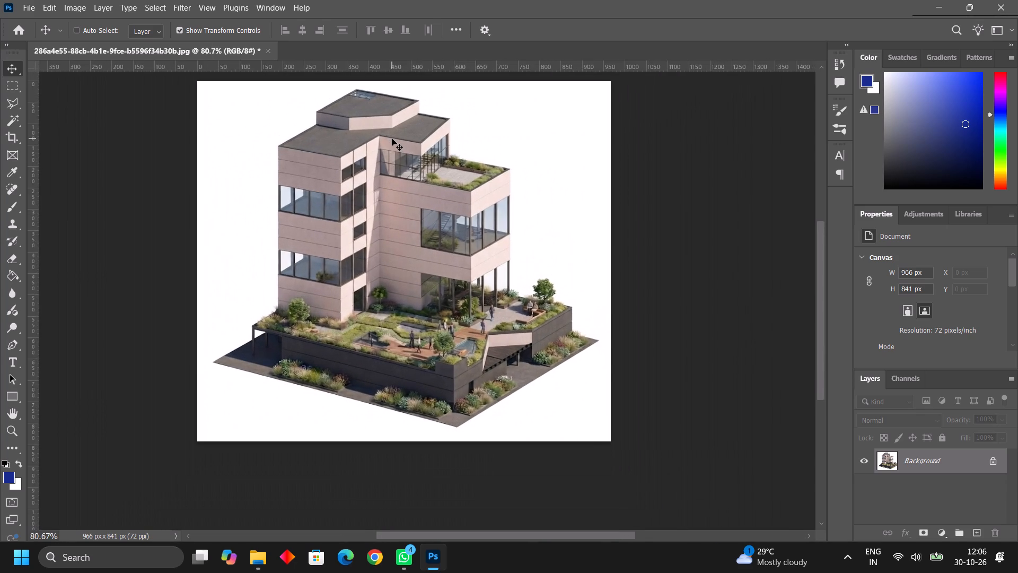
{"action": "scroll", "coordinate": [392, 138], "scroll_direction": "up", "scroll_amount": 1, "text": "ctrl"}
{"action": "scroll", "coordinate": [505, 224], "scroll_direction": "down", "scroll_amount": 3, "text": "ctrl"}
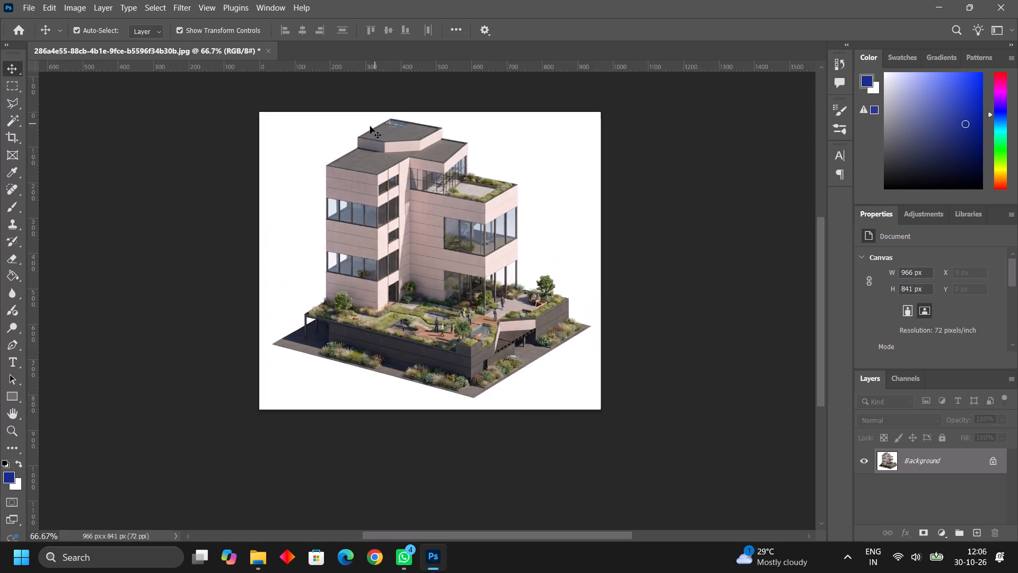
{"action": "scroll", "coordinate": [370, 126], "scroll_direction": "up", "scroll_amount": 3}
{"action": "scroll", "coordinate": [396, 190], "scroll_direction": "up", "scroll_amount": 1}
{"action": "scroll", "coordinate": [398, 202], "scroll_direction": "down", "scroll_amount": 2}
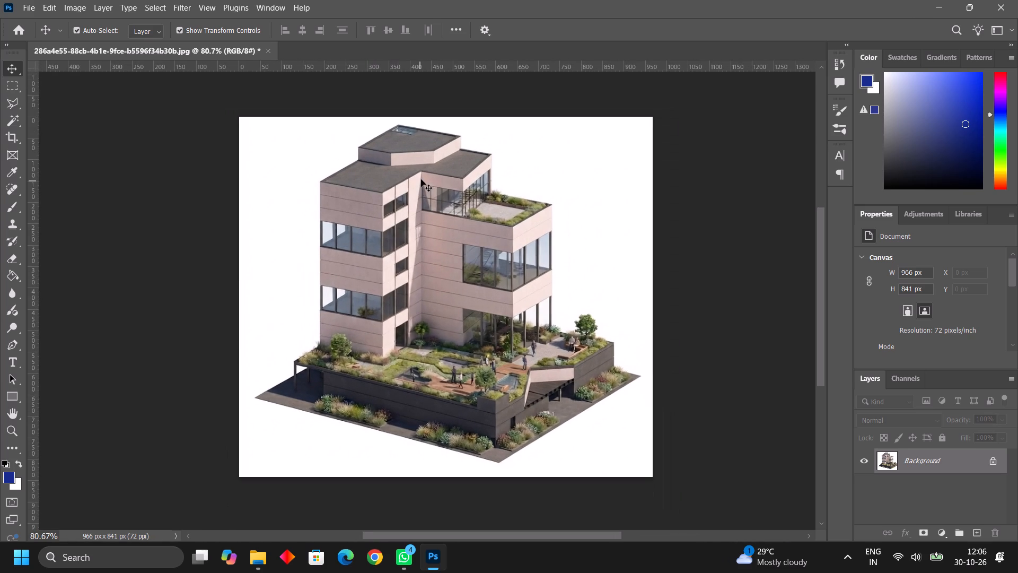
{"action": "scroll", "coordinate": [421, 179], "scroll_direction": "up", "scroll_amount": 1}
{"action": "scroll", "coordinate": [394, 150], "scroll_direction": "down", "scroll_amount": 1}
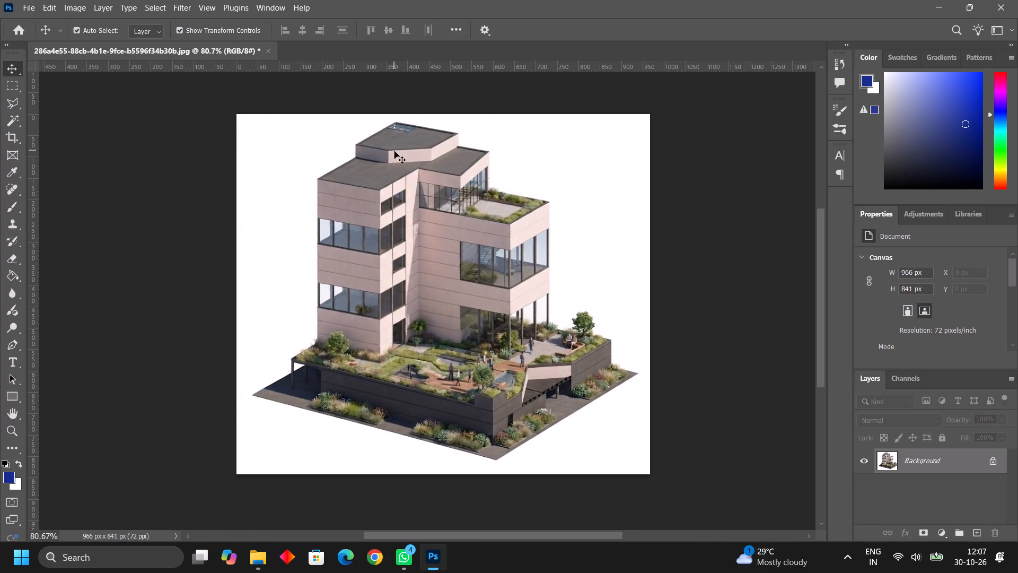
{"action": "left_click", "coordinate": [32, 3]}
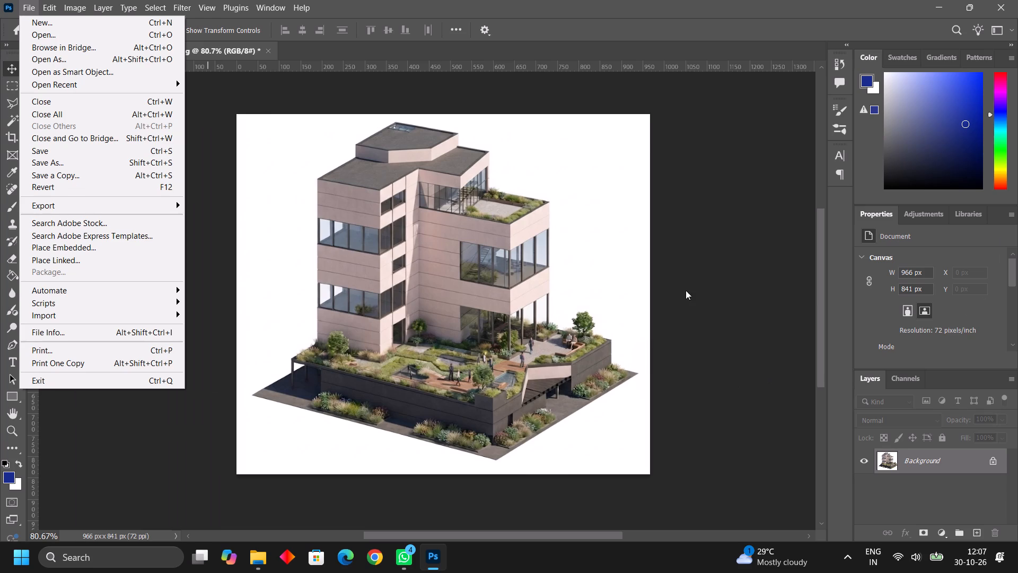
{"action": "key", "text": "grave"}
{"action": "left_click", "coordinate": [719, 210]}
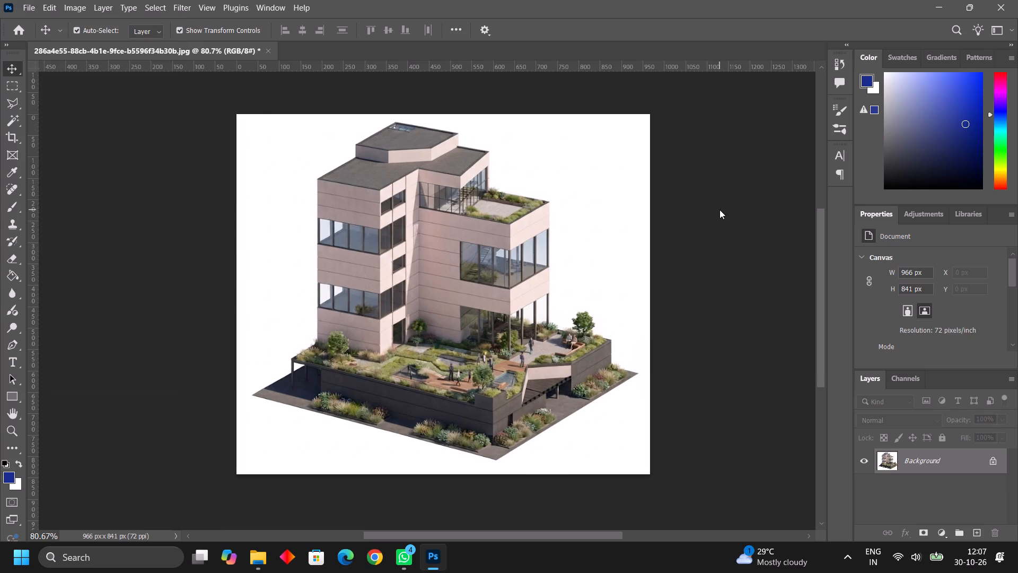
Add a Brightness/Contrast adjustment layer with brightness -6 and contrast 2 above the rendering.
{"action": "left_click", "coordinate": [928, 218]}
{"action": "left_click", "coordinate": [891, 280]}
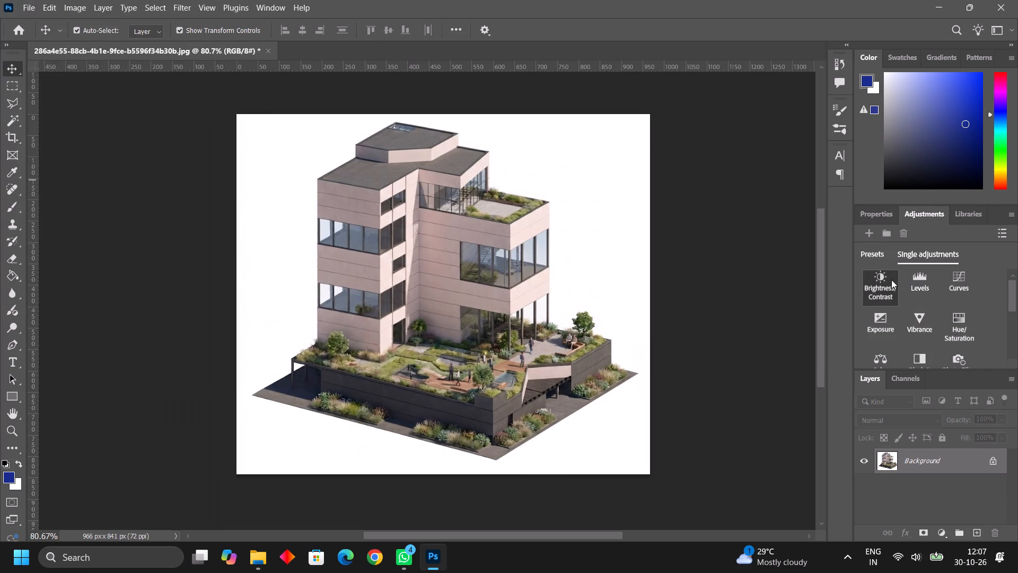
{"action": "left_click", "coordinate": [931, 292]}
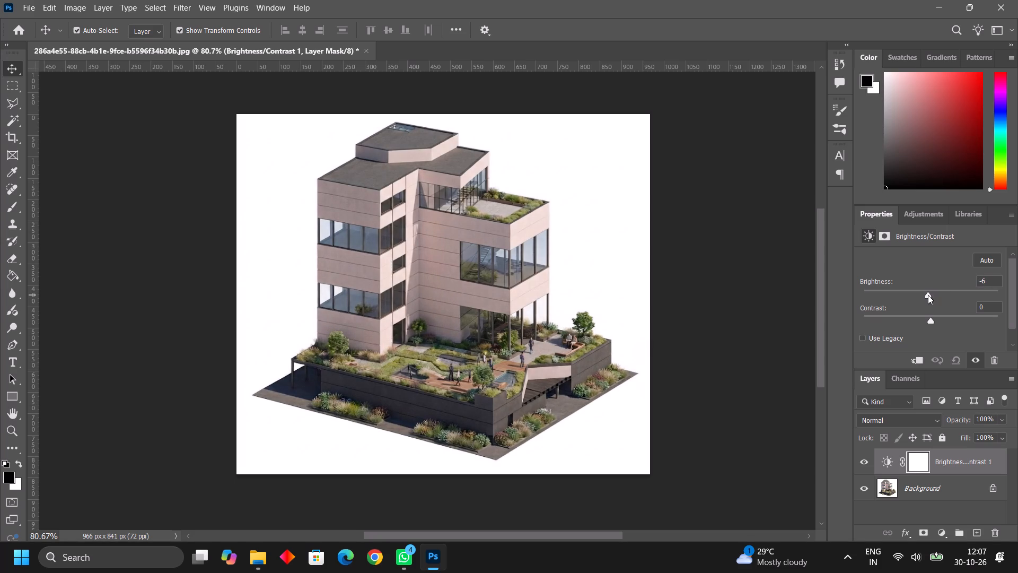
{"action": "left_click_drag", "start_coordinate": [929, 325], "coordinate": [937, 326]}
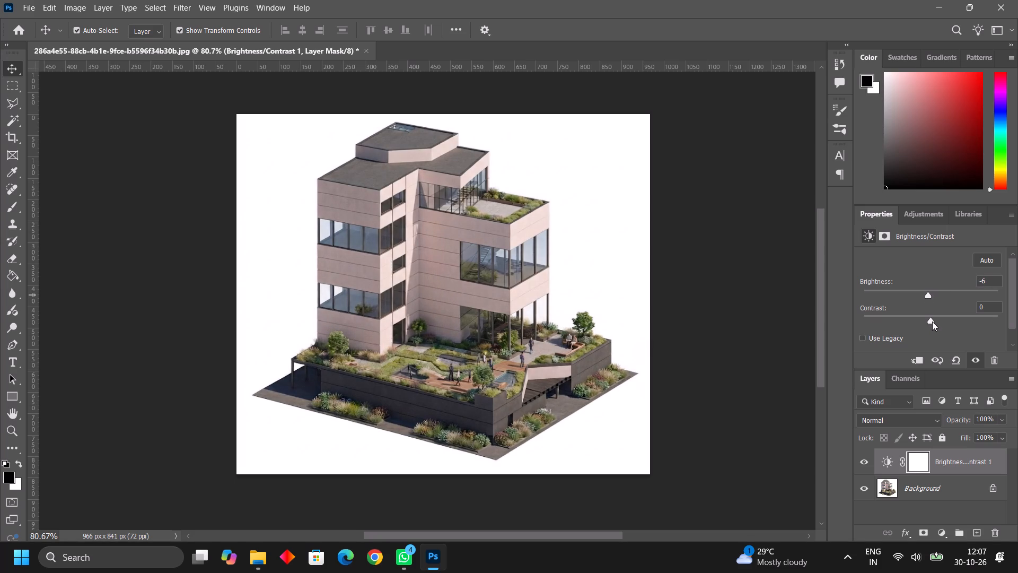
{"action": "left_click", "coordinate": [932, 322]}
{"action": "left_click", "coordinate": [678, 233]}
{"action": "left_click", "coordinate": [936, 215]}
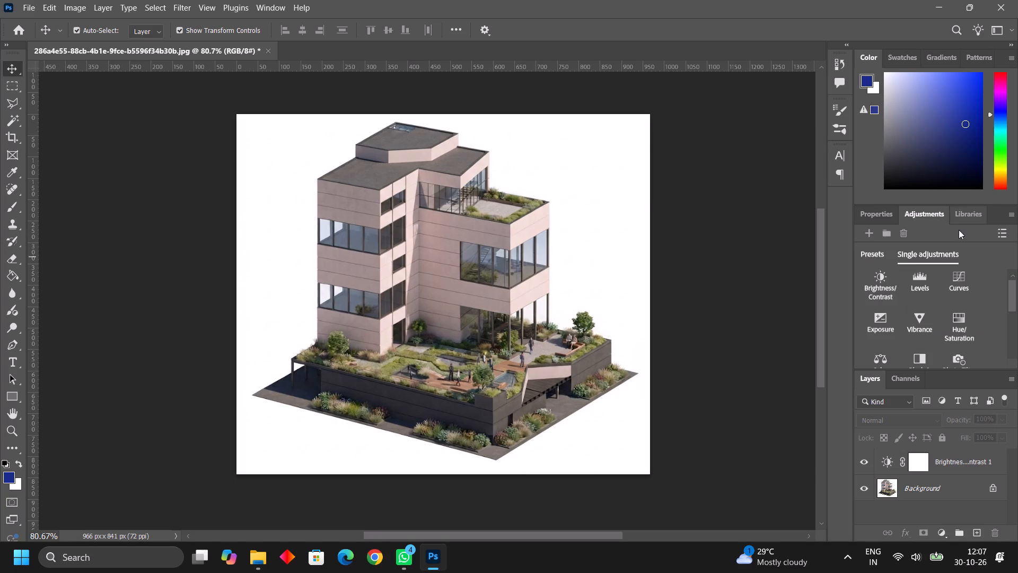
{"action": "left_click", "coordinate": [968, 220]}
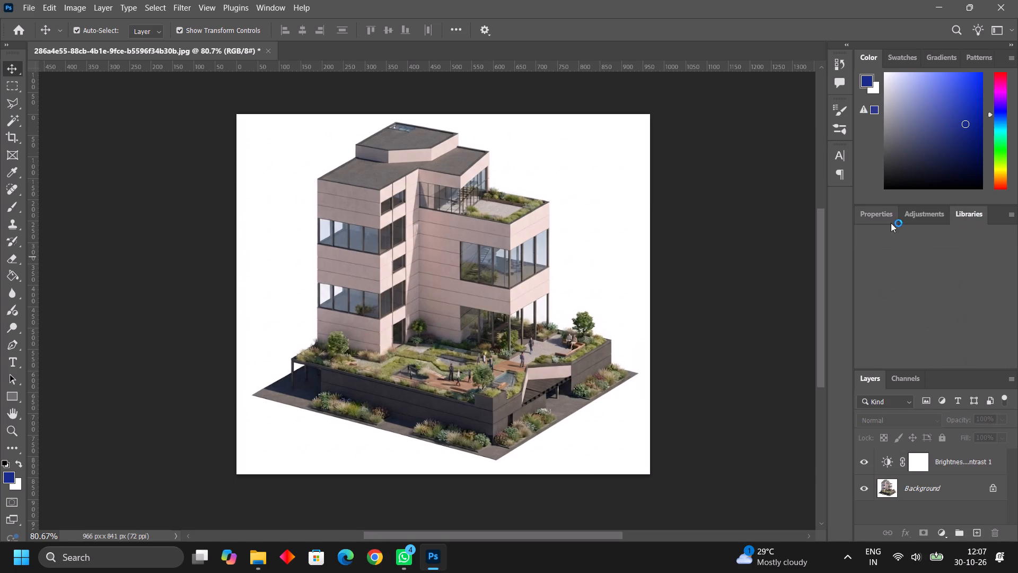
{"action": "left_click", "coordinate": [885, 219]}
Export the adjusted rendering as a 966 x 841 px JPG to the Desktop, keeping the suggested file name.
{"action": "left_click", "coordinate": [20, 5]}
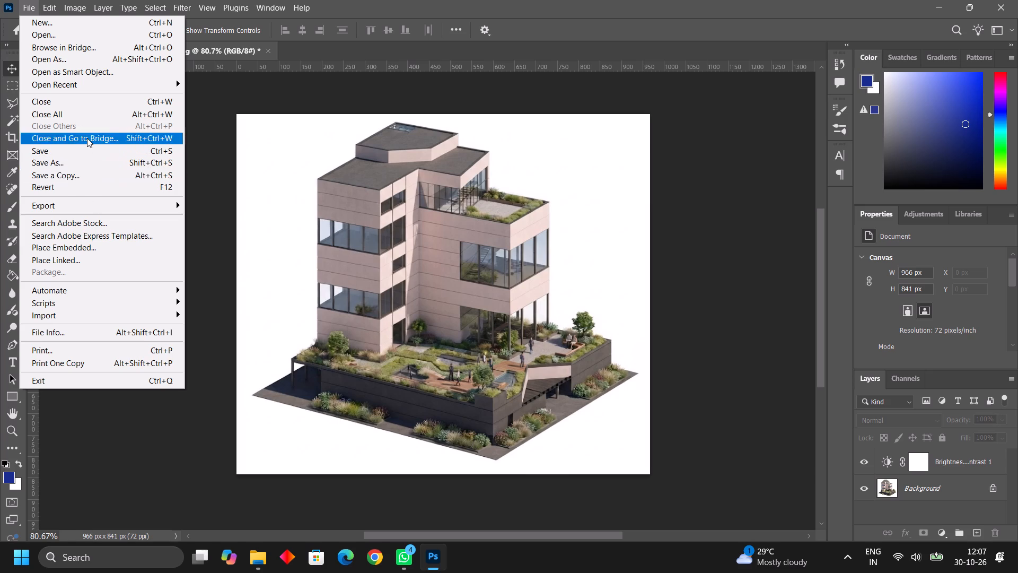
{"action": "left_click", "coordinate": [106, 208]}
{"action": "left_click", "coordinate": [226, 220]}
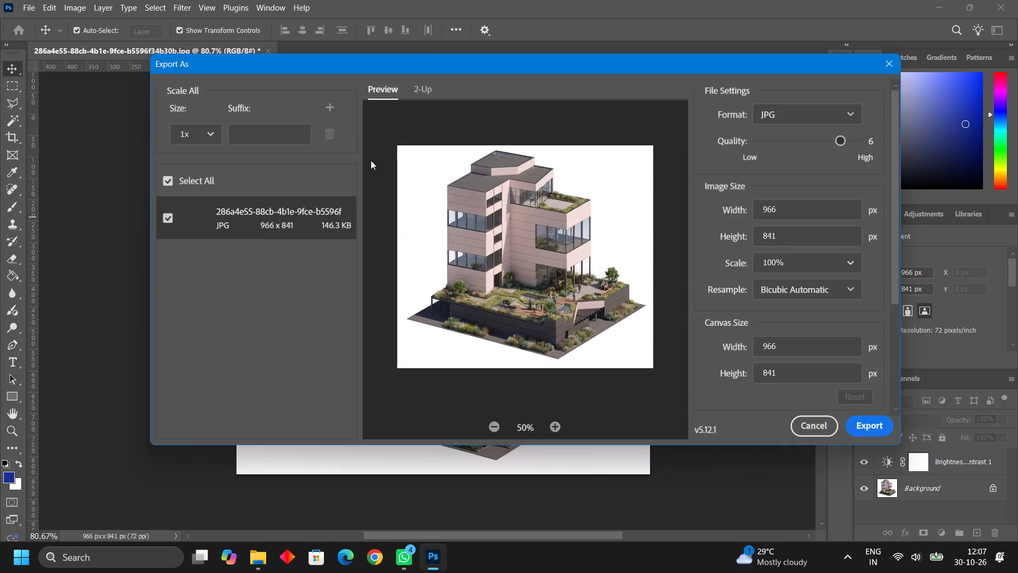
{"action": "left_click", "coordinate": [817, 115]}
{"action": "left_click", "coordinate": [817, 115]}
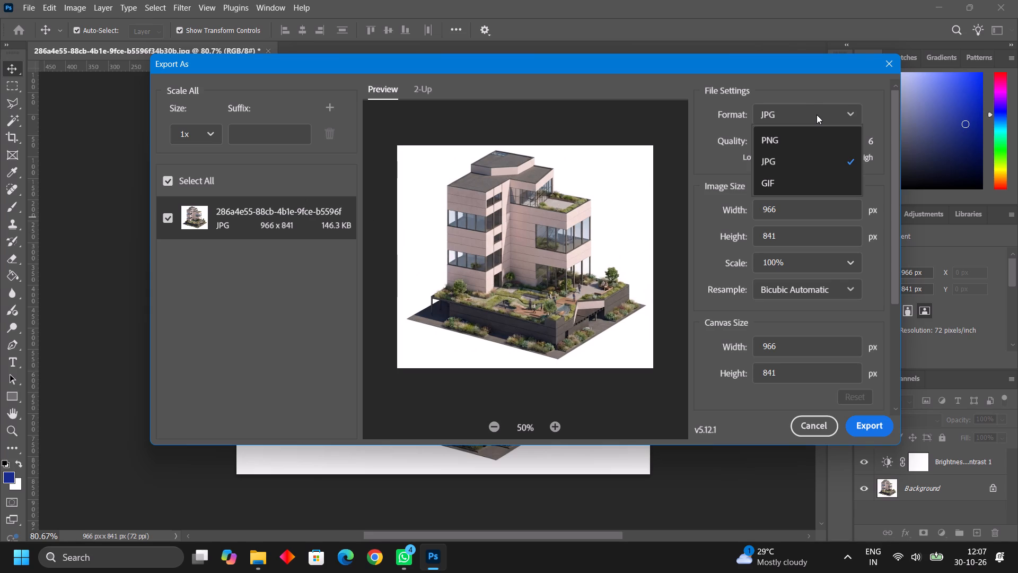
{"action": "left_click", "coordinate": [864, 426]}
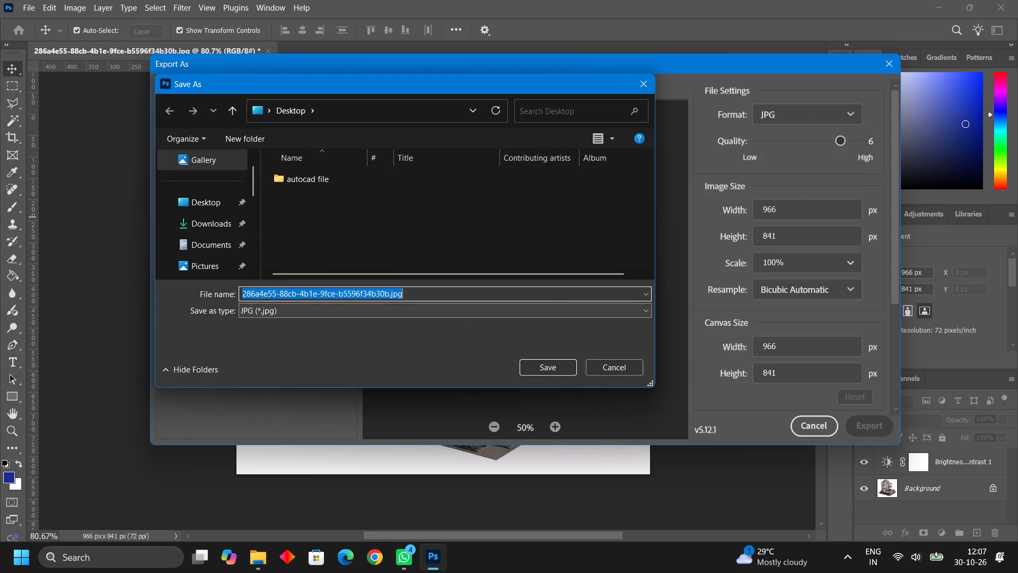
{"action": "left_click", "coordinate": [208, 197]}
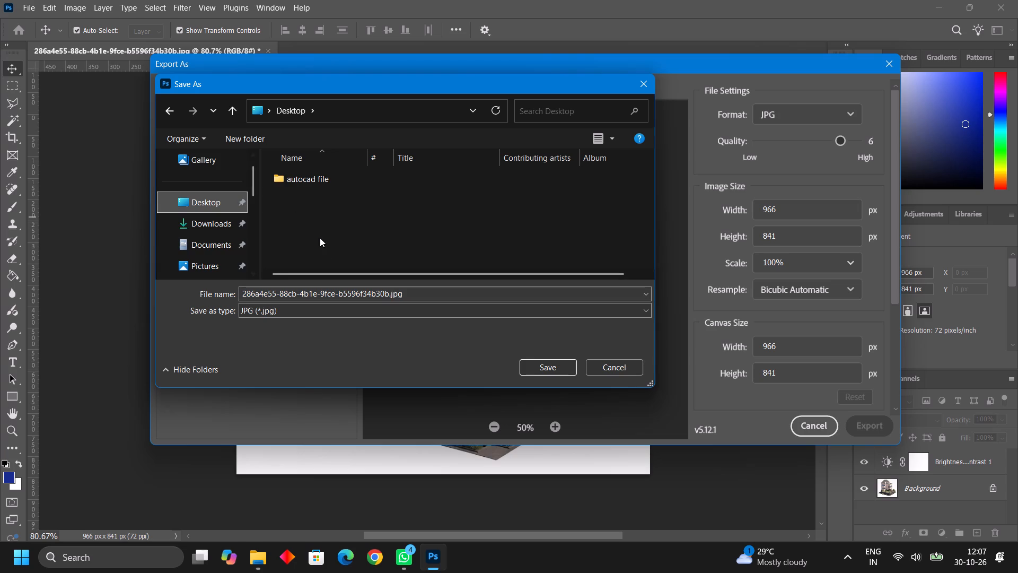
{"action": "left_click", "coordinate": [547, 364]}
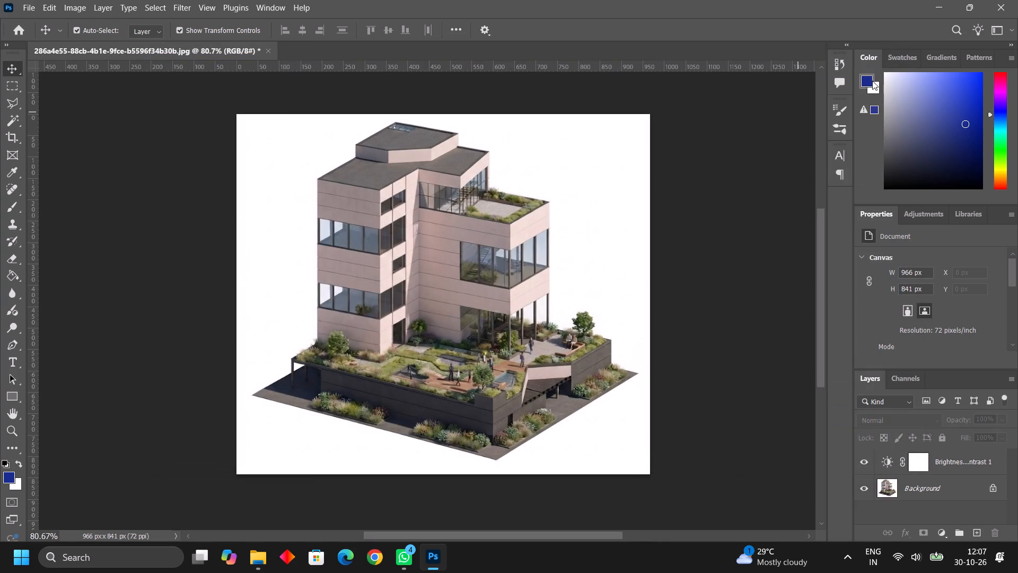
Quit Photoshop without saving changes to the open document and return to the design 5-1 folder.
{"action": "left_click", "coordinate": [996, 14]}
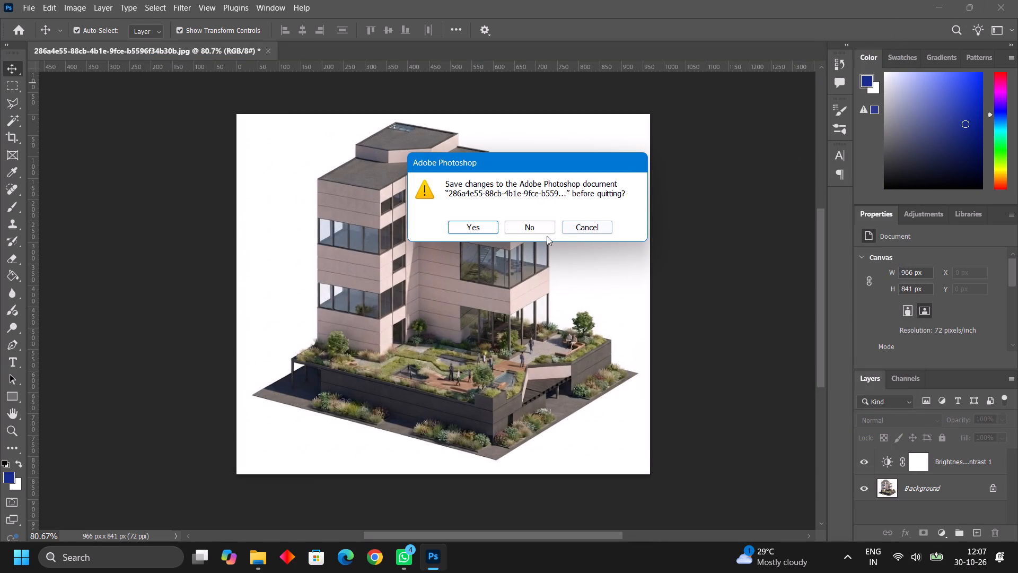
{"action": "left_click", "coordinate": [528, 232]}
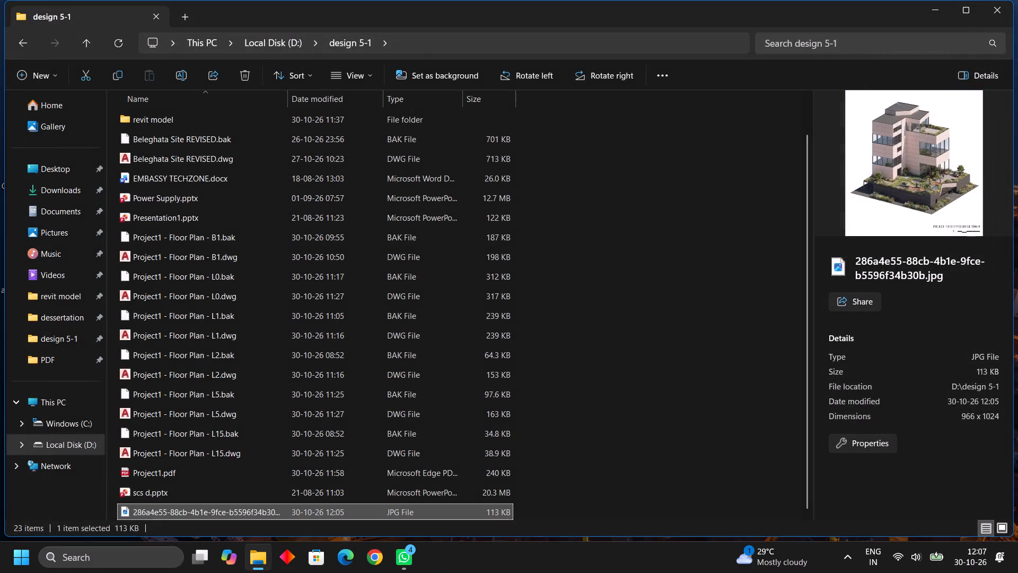
Open the exported rendering JPG from the Desktop and view it enlarged in Photos.
{"action": "left_click", "coordinate": [935, 11]}
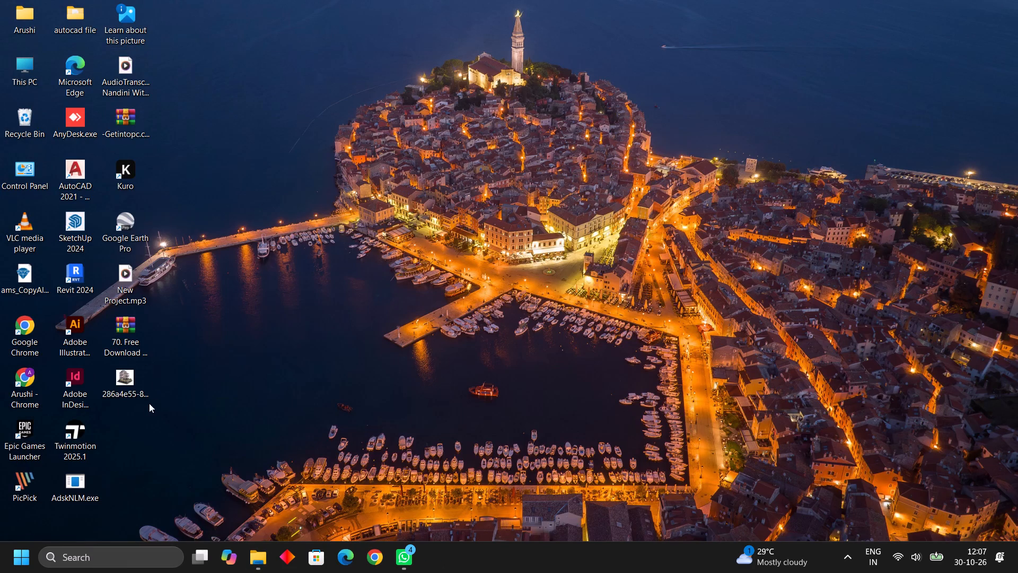
{"action": "double_click", "coordinate": [134, 375]}
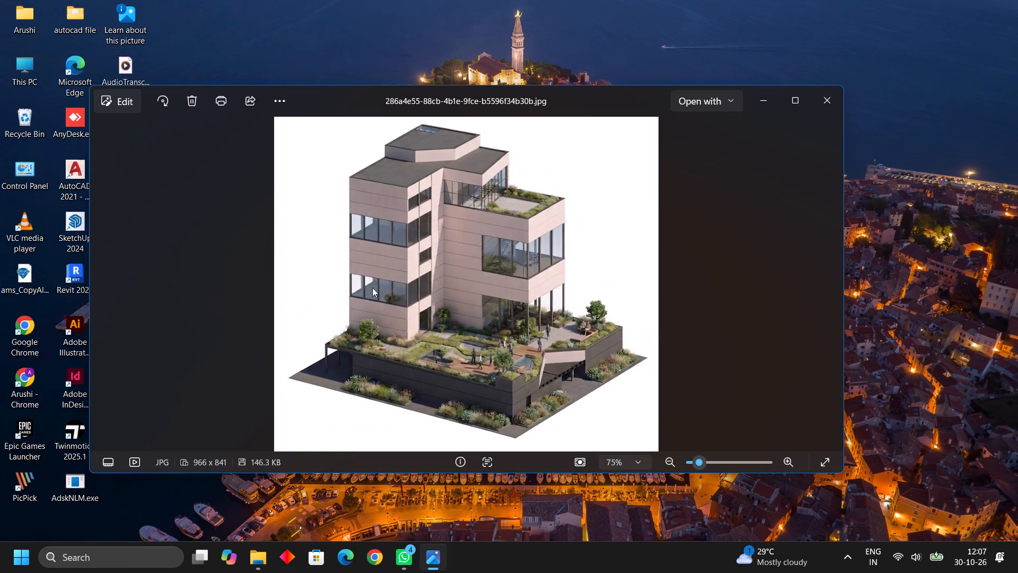
{"action": "left_click", "coordinate": [791, 103]}
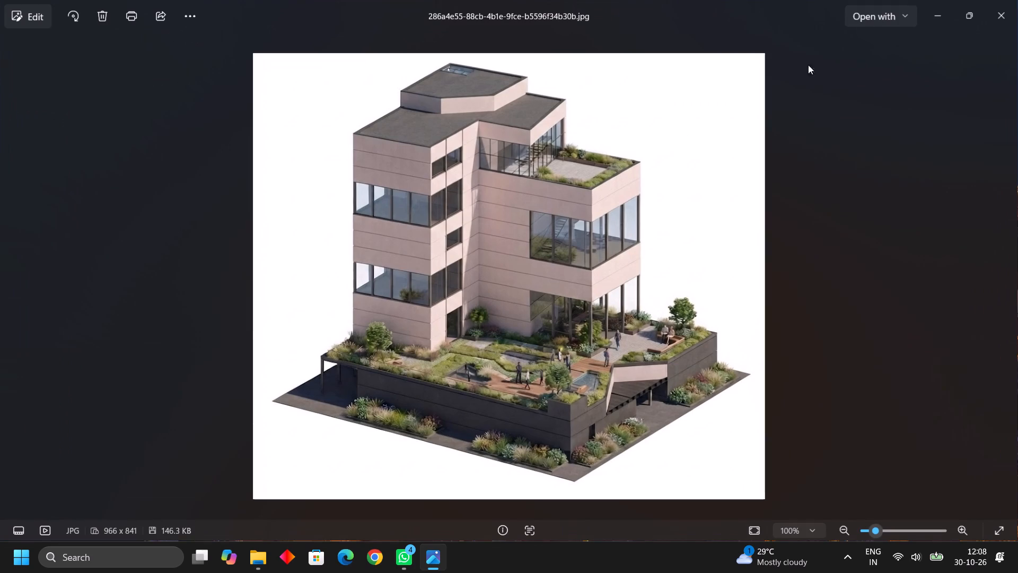
{"action": "left_click", "coordinate": [1009, 3]}
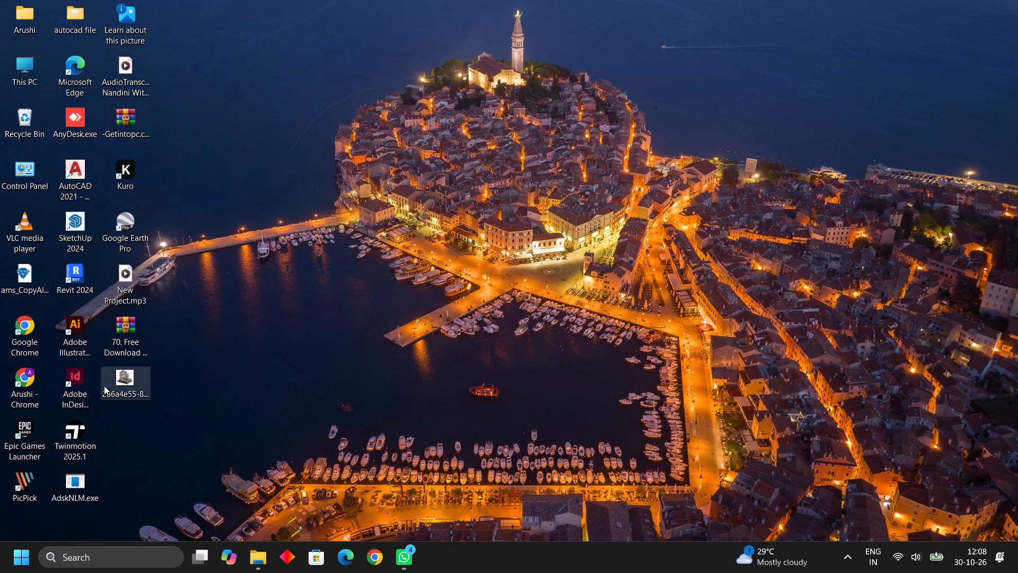
Open the exported Desktop rendering in Photoshop and examine the building, roof and garden podium up close and as a whole.
{"action": "right_click", "coordinate": [103, 386]}
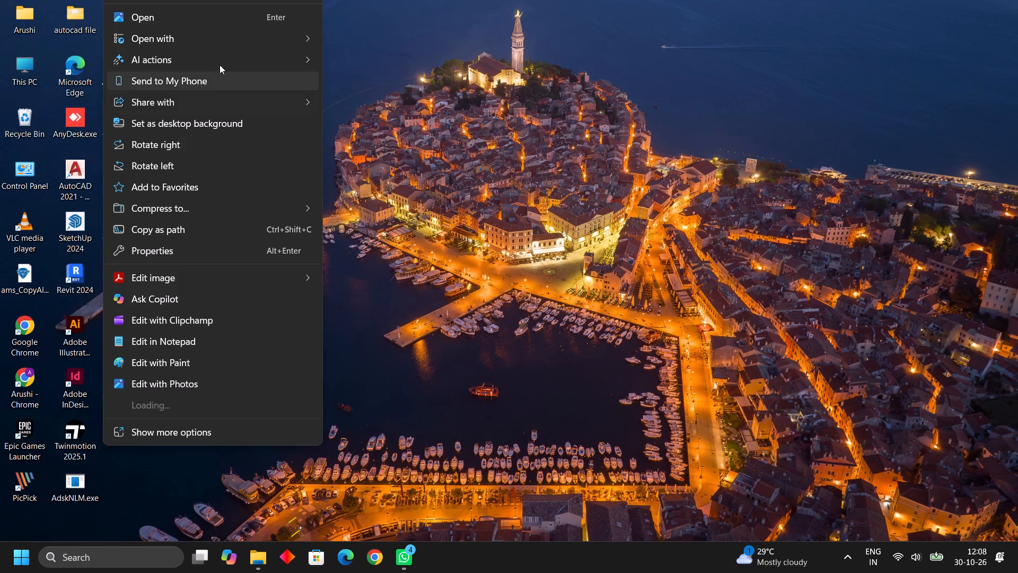
{"action": "left_click", "coordinate": [224, 47]}
{"action": "left_click", "coordinate": [384, 67]}
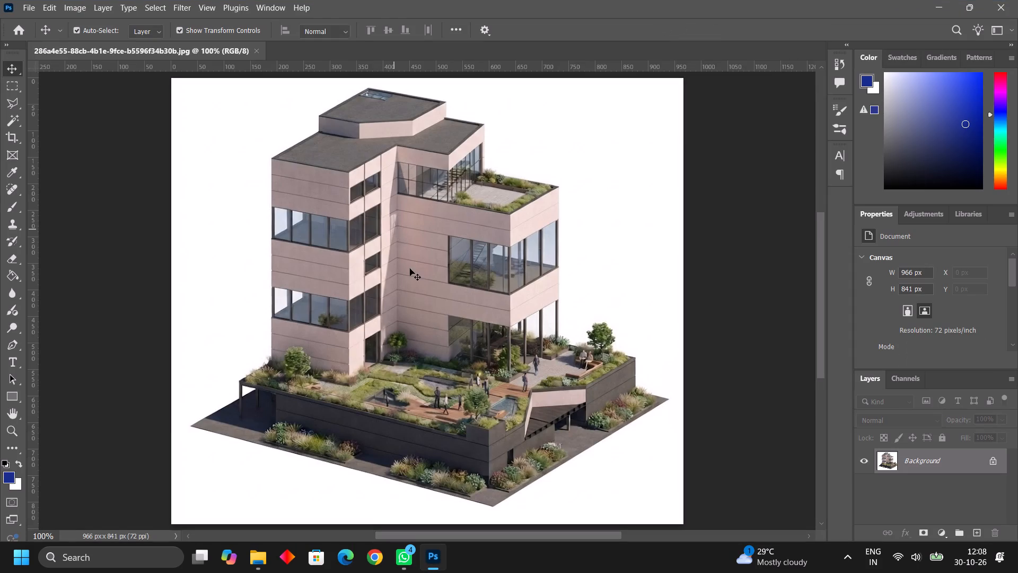
{"action": "scroll", "coordinate": [534, 335], "scroll_direction": "down", "scroll_amount": 4}
{"action": "scroll", "coordinate": [538, 428], "scroll_direction": "up", "scroll_amount": 4}
{"action": "scroll", "coordinate": [543, 455], "scroll_direction": "down", "scroll_amount": 3}
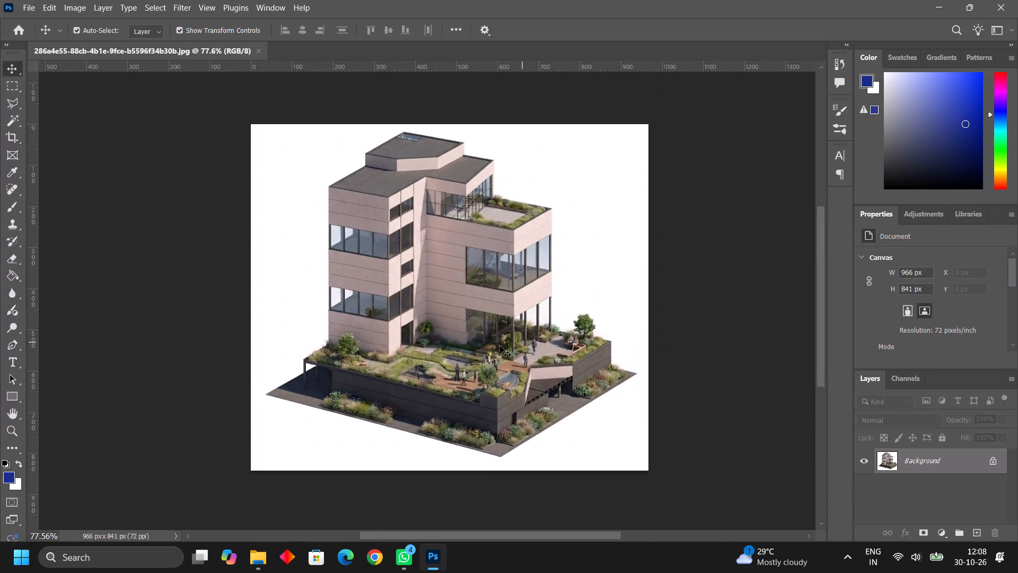
{"action": "scroll", "coordinate": [296, 131], "scroll_direction": "up", "scroll_amount": 6}
{"action": "scroll", "coordinate": [283, 125], "scroll_direction": "down", "scroll_amount": 7}
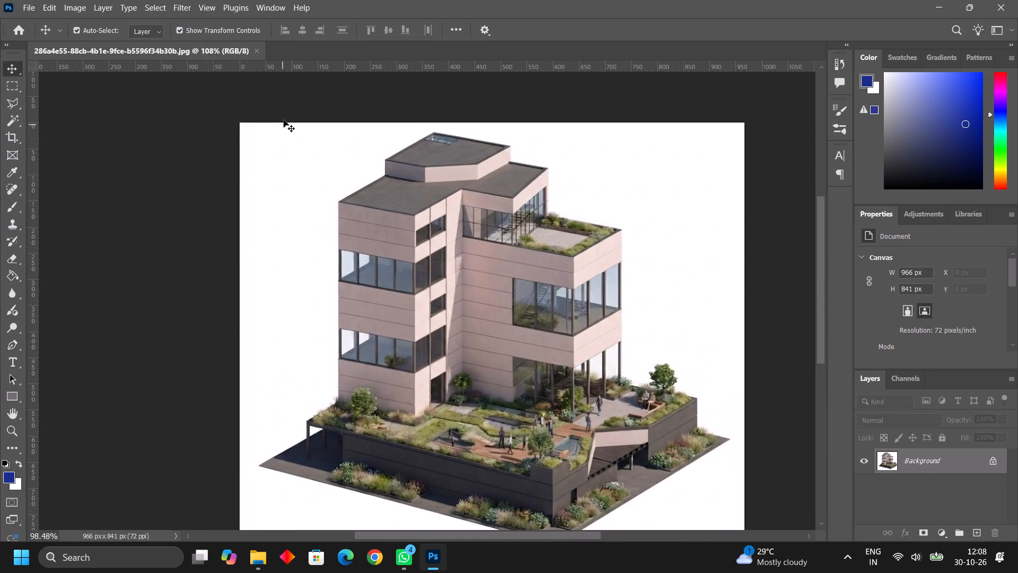
{"action": "scroll", "coordinate": [591, 461], "scroll_direction": "up", "scroll_amount": 3}
{"action": "scroll", "coordinate": [560, 415], "scroll_direction": "down", "scroll_amount": 2}
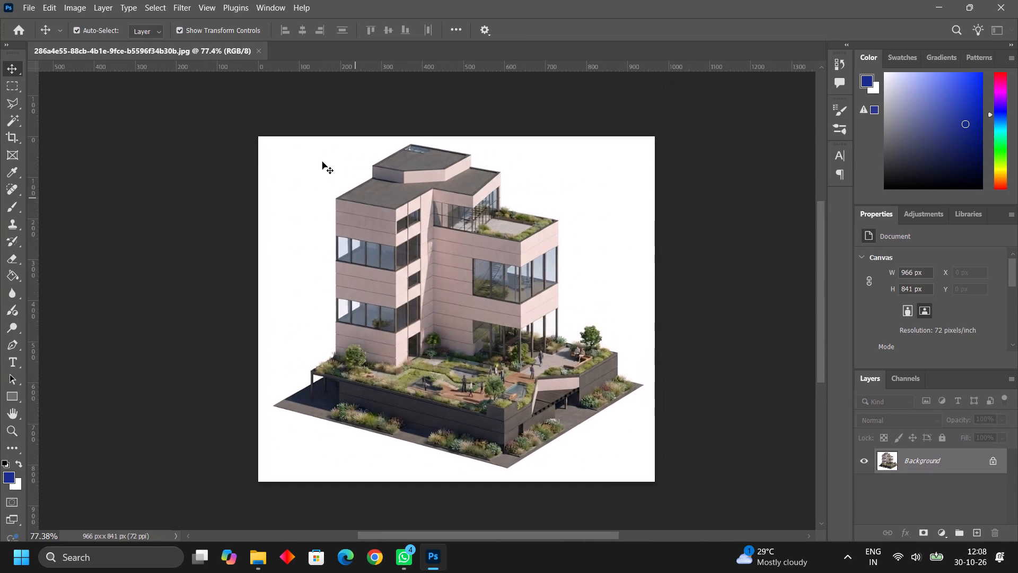
{"action": "scroll", "coordinate": [321, 177], "scroll_direction": "up", "scroll_amount": 1}
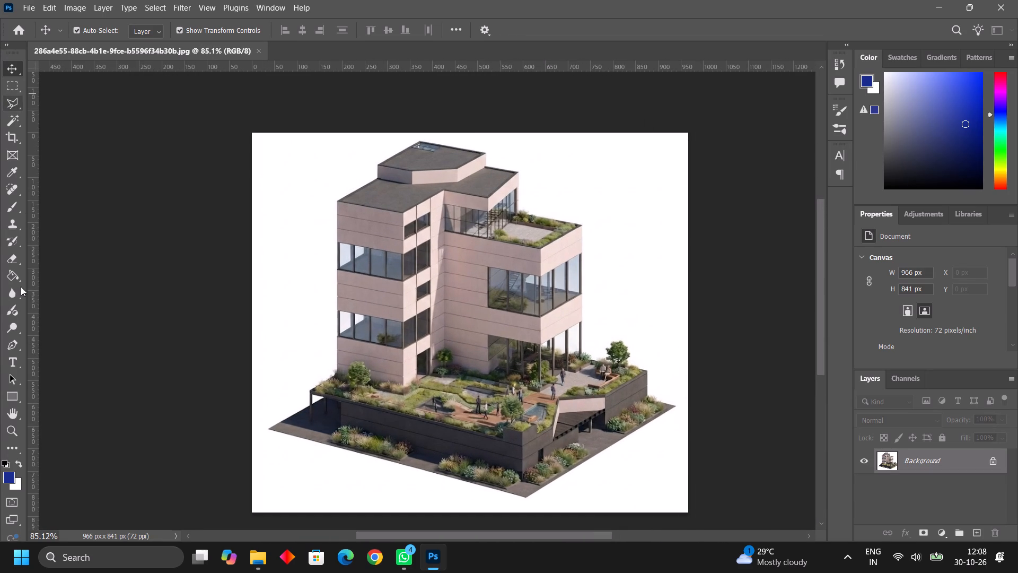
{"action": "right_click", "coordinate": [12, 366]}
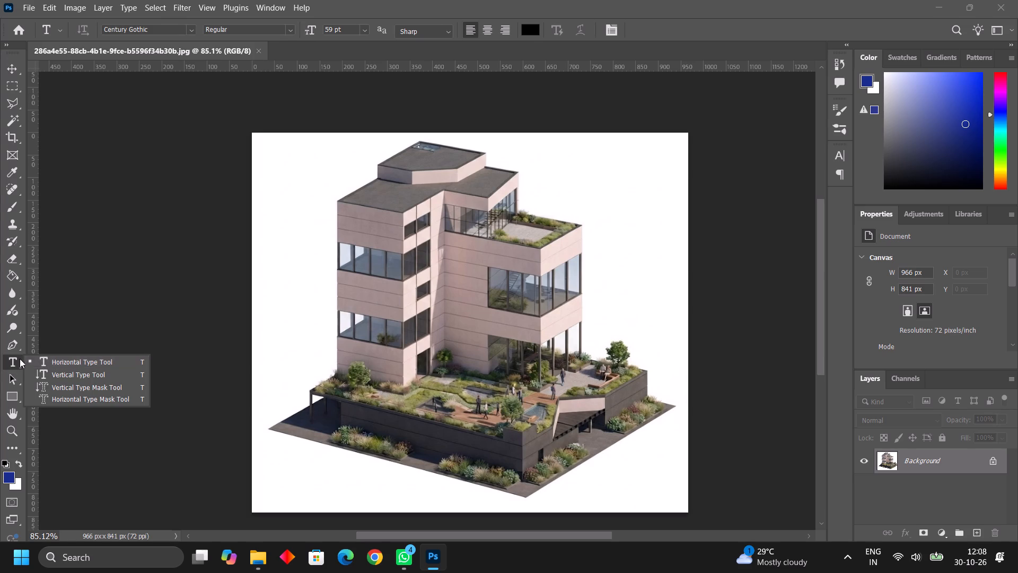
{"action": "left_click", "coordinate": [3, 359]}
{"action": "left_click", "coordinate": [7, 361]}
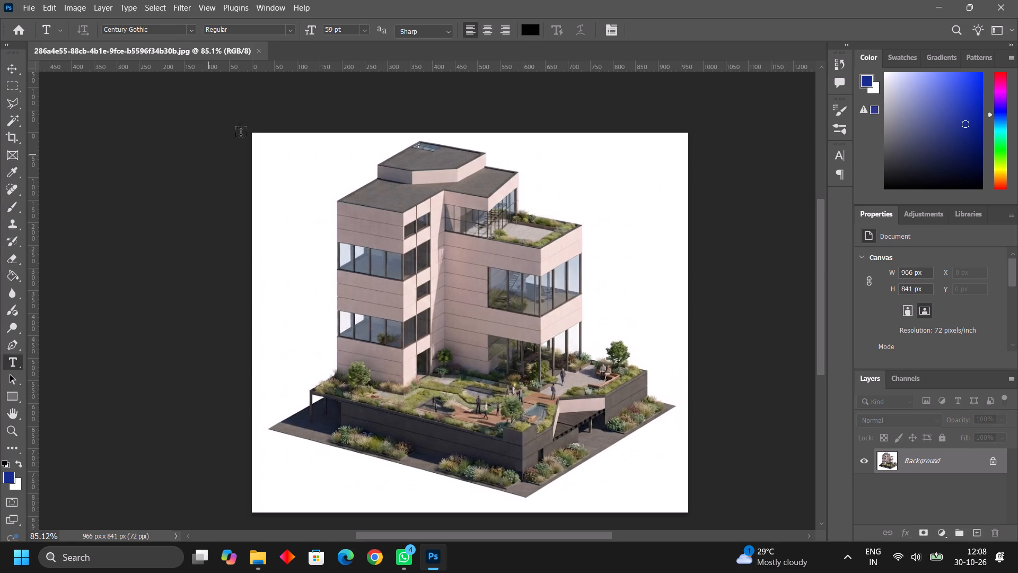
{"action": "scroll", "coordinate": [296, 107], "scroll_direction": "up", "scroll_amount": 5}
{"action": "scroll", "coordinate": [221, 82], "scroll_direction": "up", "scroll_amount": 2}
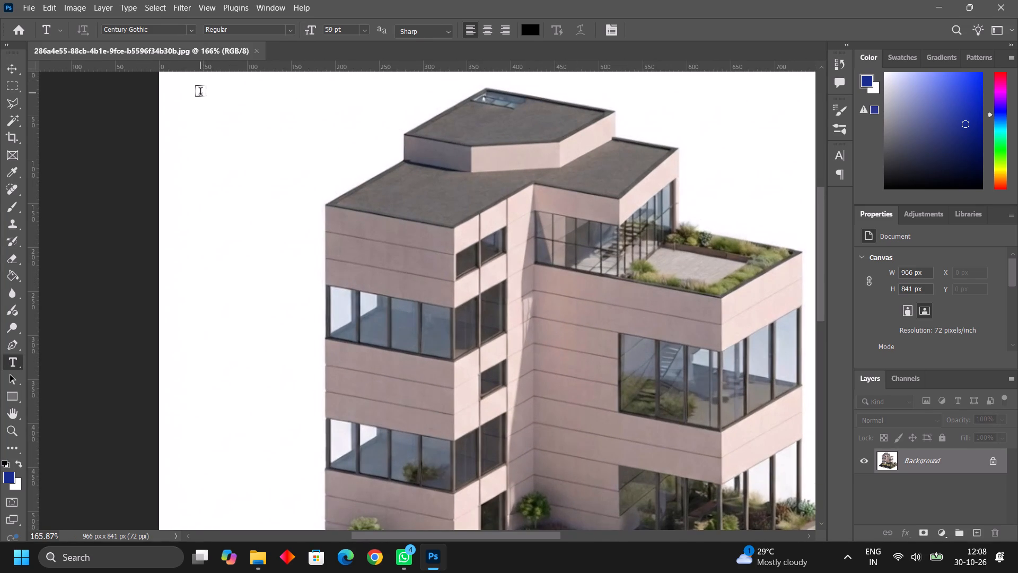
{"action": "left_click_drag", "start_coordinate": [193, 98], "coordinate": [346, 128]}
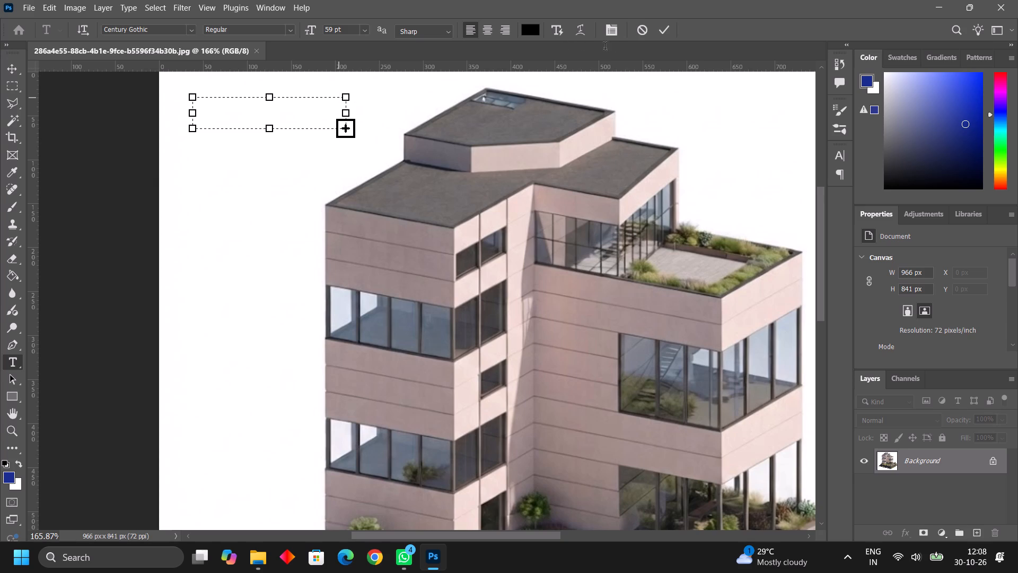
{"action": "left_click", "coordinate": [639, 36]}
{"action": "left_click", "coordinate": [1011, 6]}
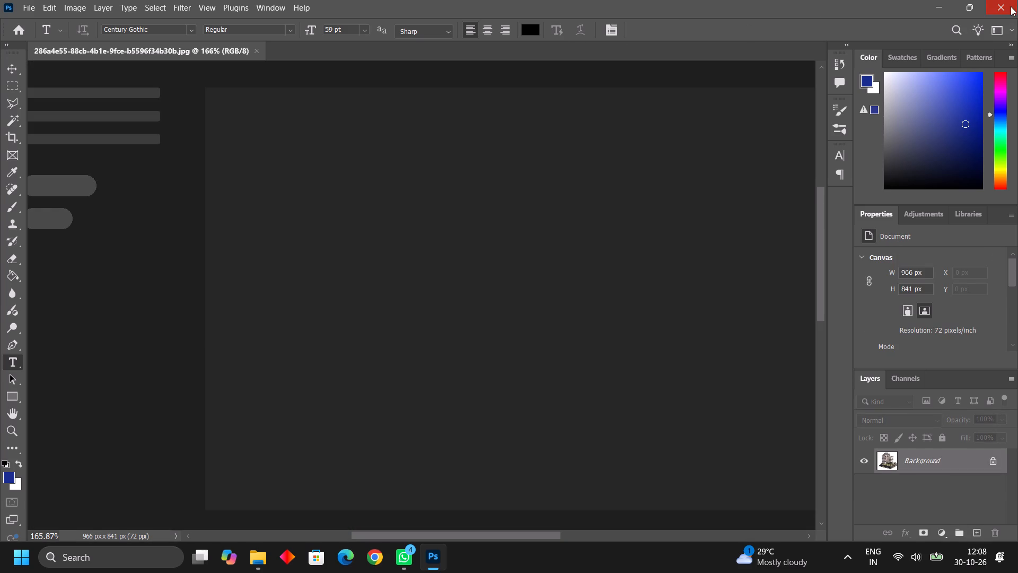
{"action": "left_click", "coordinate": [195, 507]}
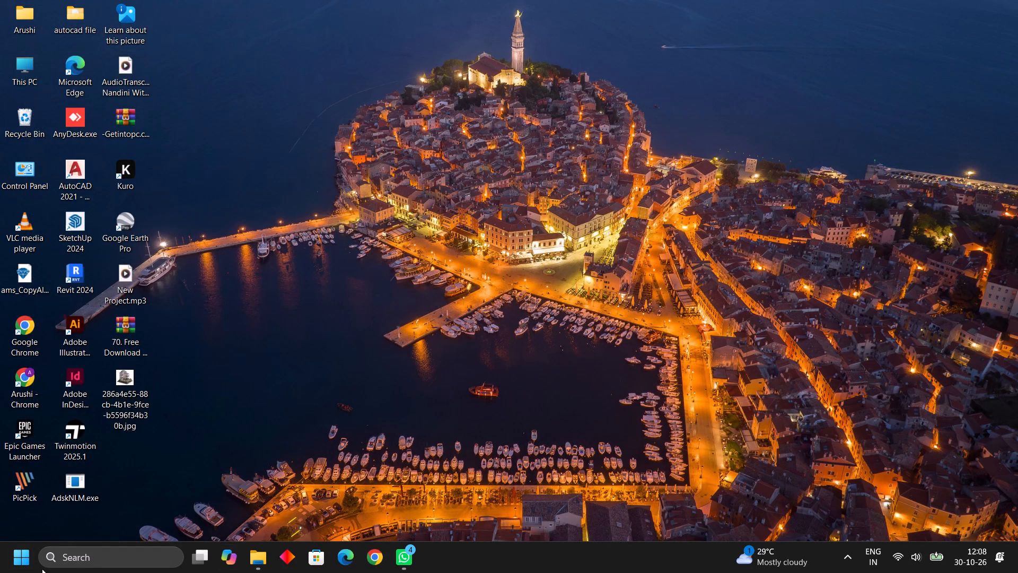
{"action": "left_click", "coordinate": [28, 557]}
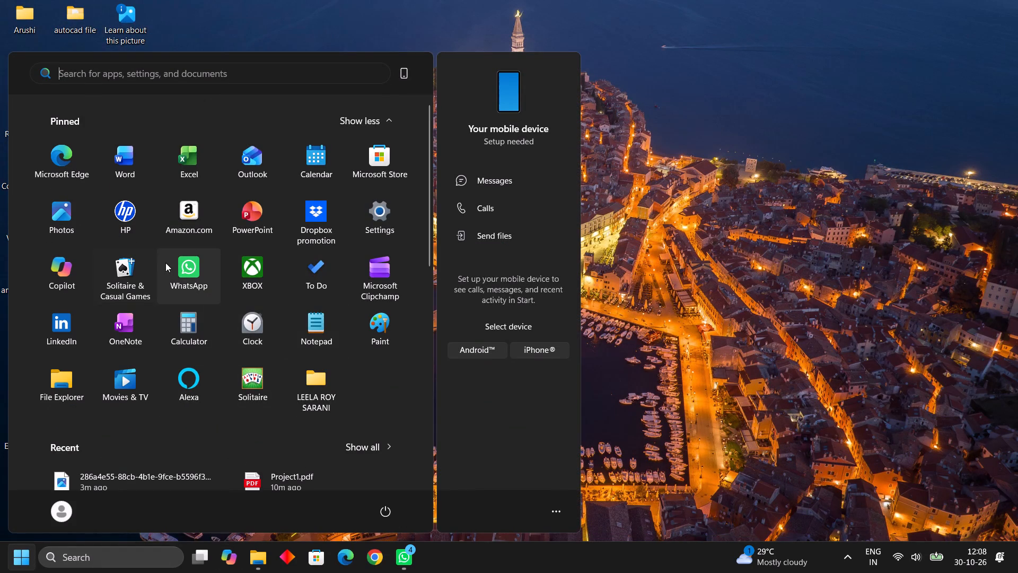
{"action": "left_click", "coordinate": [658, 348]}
Open Project1 - Floor Plan - B1-Model.pdf from the design 5-1 PDF folder in Photoshop, importing its page at 4961 x 7015 px and 300 pixels/inch.
{"action": "left_click", "coordinate": [256, 571]}
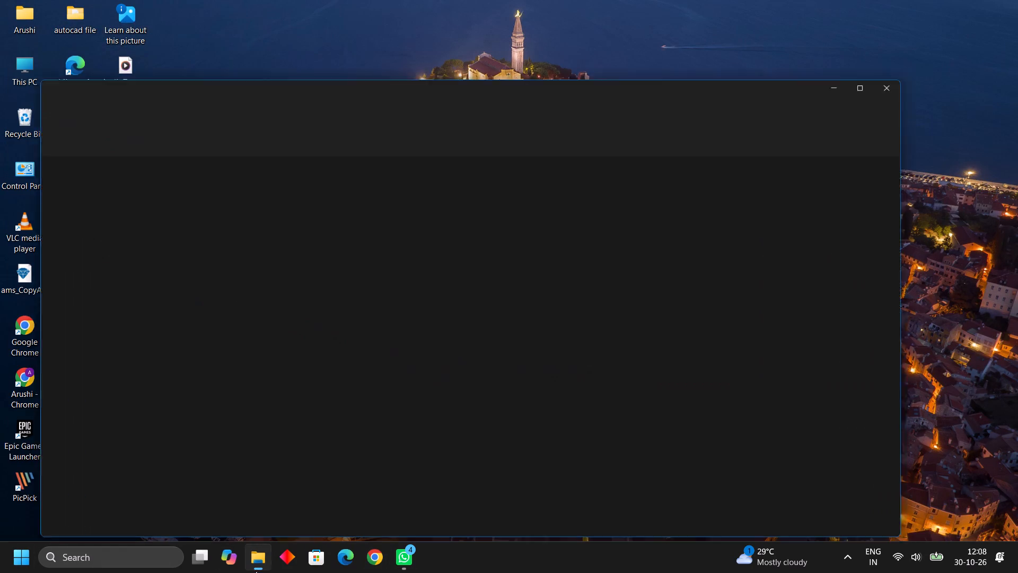
{"action": "scroll", "coordinate": [155, 132], "scroll_direction": "up", "scroll_amount": 1}
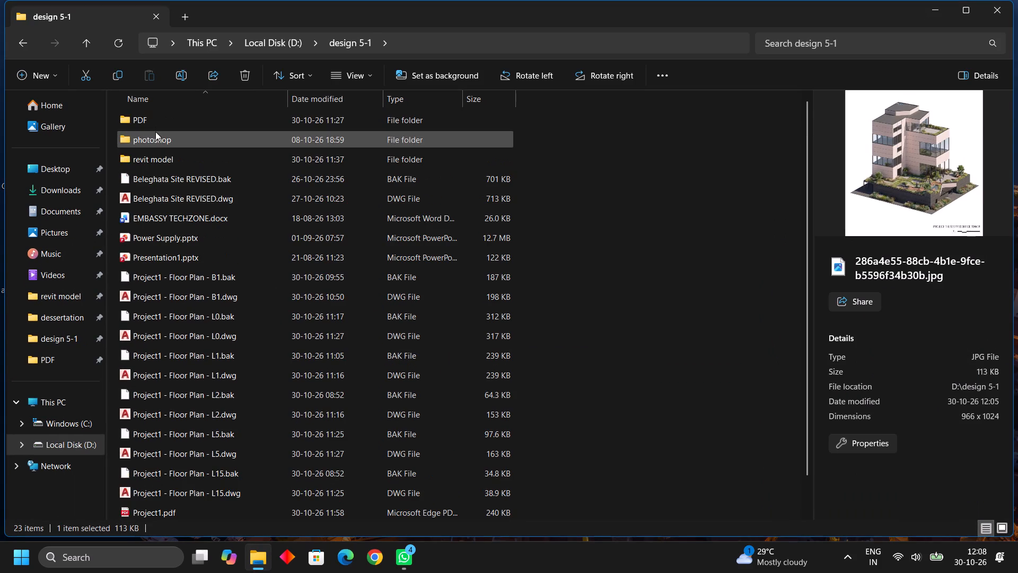
{"action": "double_click", "coordinate": [159, 124]}
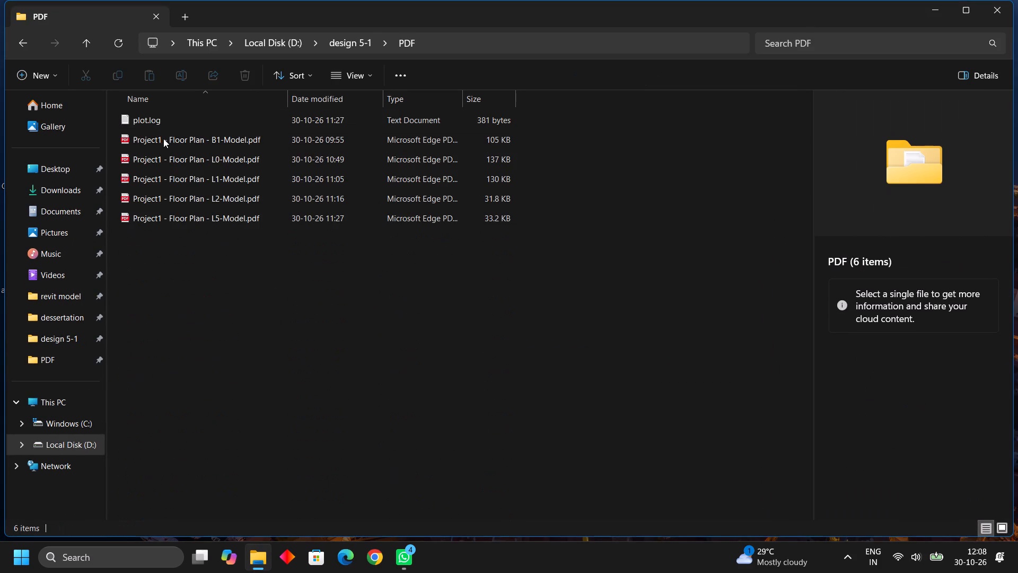
{"action": "left_click", "coordinate": [163, 138]}
{"action": "right_click", "coordinate": [163, 138]}
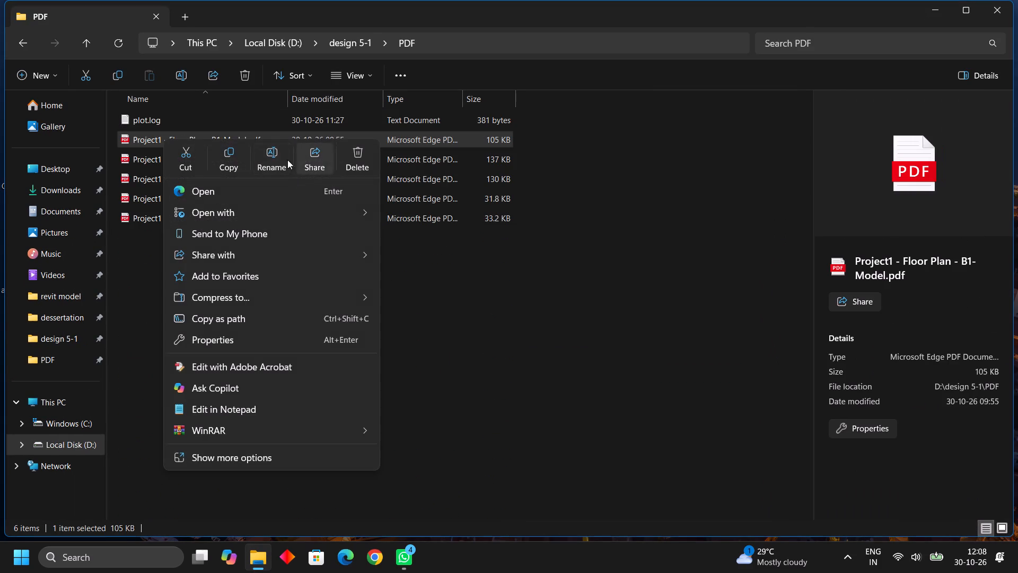
{"action": "left_click", "coordinate": [260, 220]}
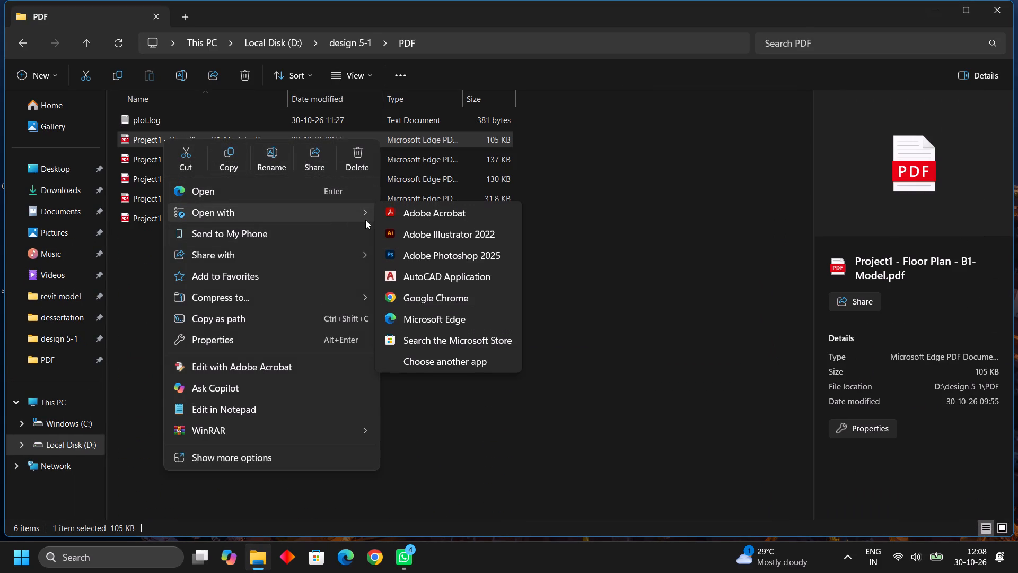
{"action": "left_click", "coordinate": [431, 264]}
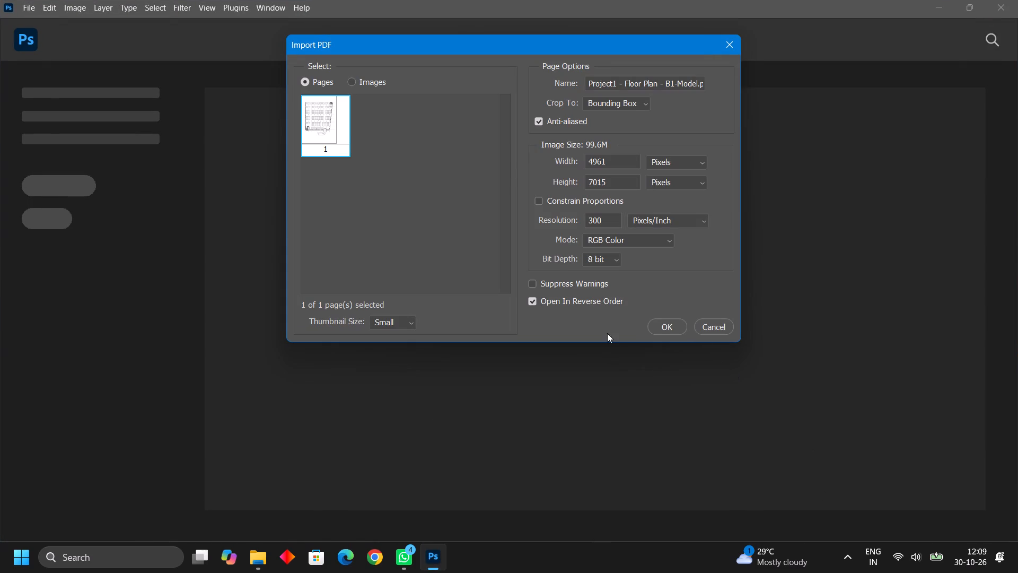
{"action": "left_click", "coordinate": [660, 331]}
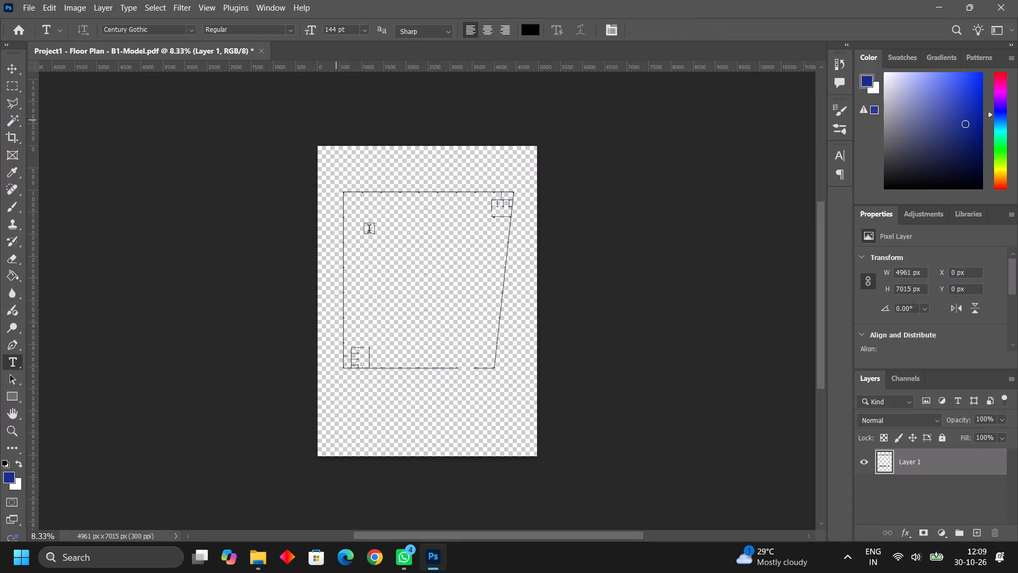
Add a white Solid Color fill layer and place it beneath the B1 floor plan layer as the background.
{"action": "scroll", "coordinate": [441, 314], "scroll_direction": "up", "scroll_amount": 1}
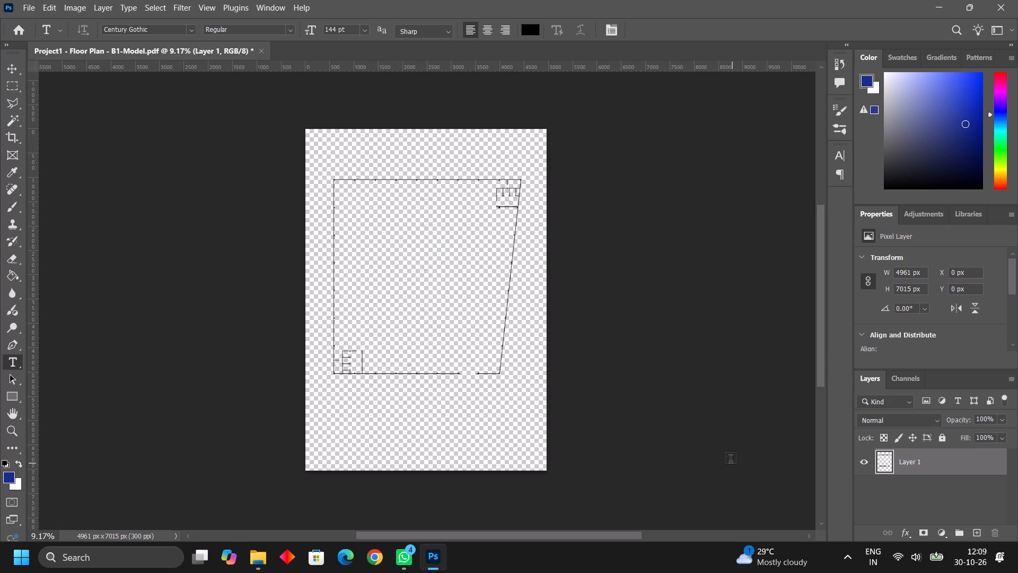
{"action": "key", "text": "space"}
{"action": "key", "text": "v"}
{"action": "key", "text": "v"}
{"action": "key", "text": "v"}
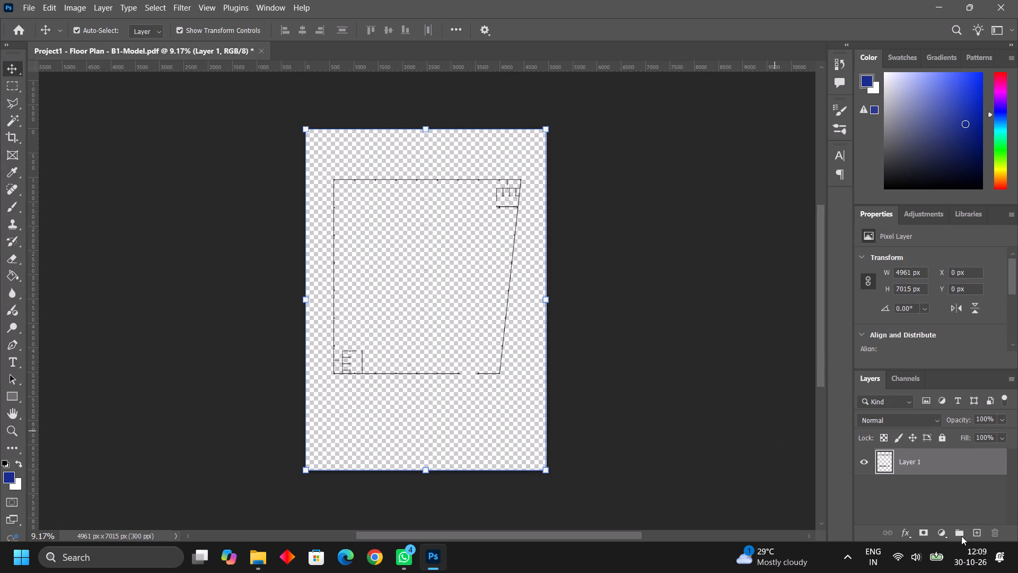
{"action": "left_click", "coordinate": [975, 535]}
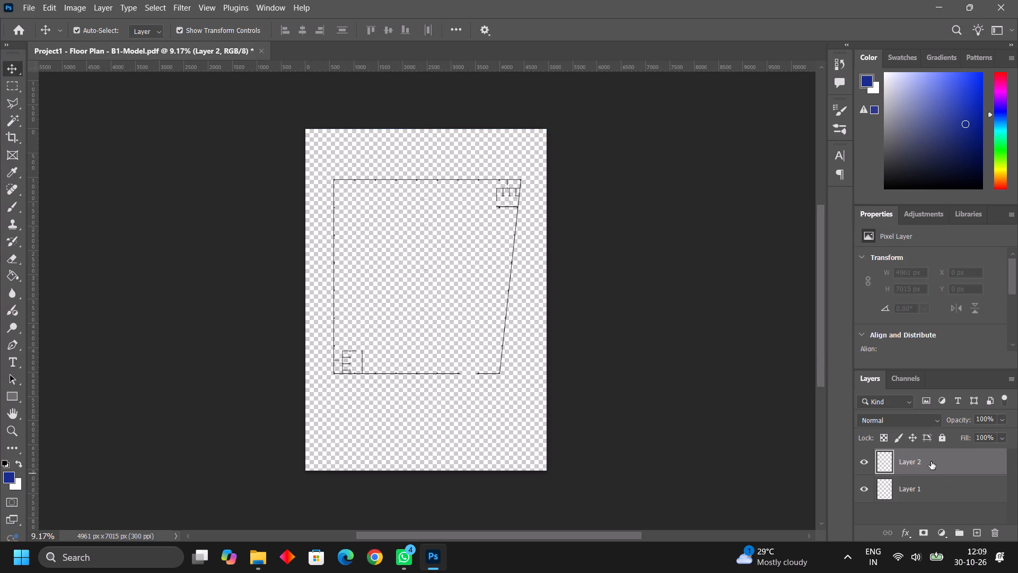
{"action": "left_click", "coordinate": [931, 462]}
{"action": "left_click", "coordinate": [947, 534]}
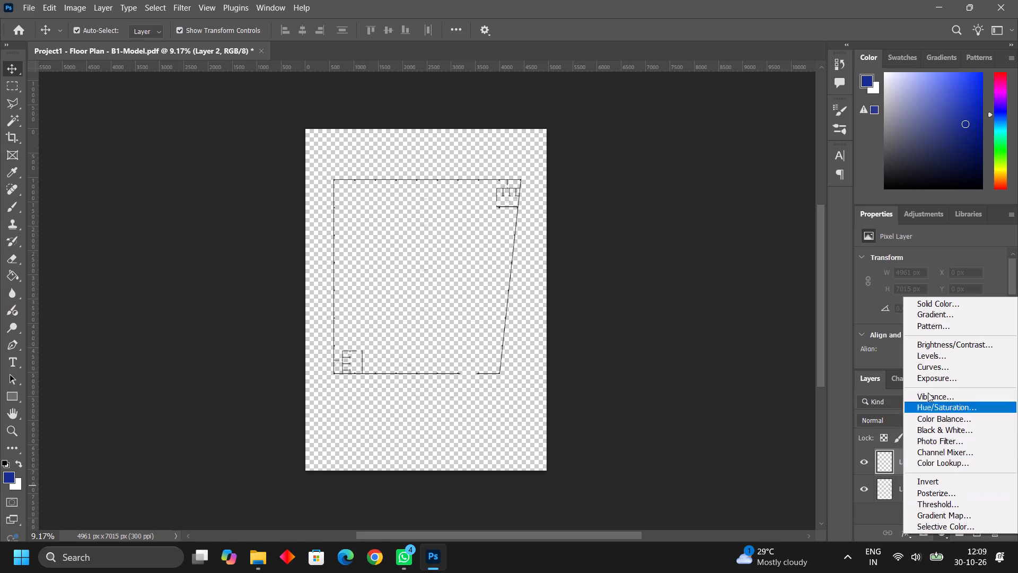
{"action": "left_click", "coordinate": [937, 303]}
{"action": "left_click_drag", "start_coordinate": [968, 127], "coordinate": [947, 111]}
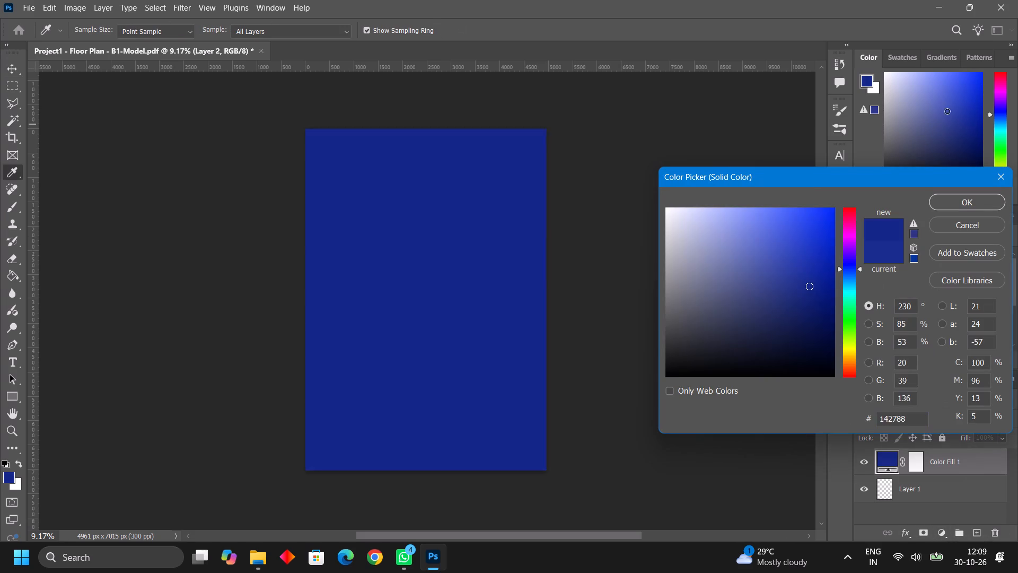
{"action": "left_click_drag", "start_coordinate": [947, 111], "coordinate": [841, 34]}
{"action": "left_click", "coordinate": [944, 200]}
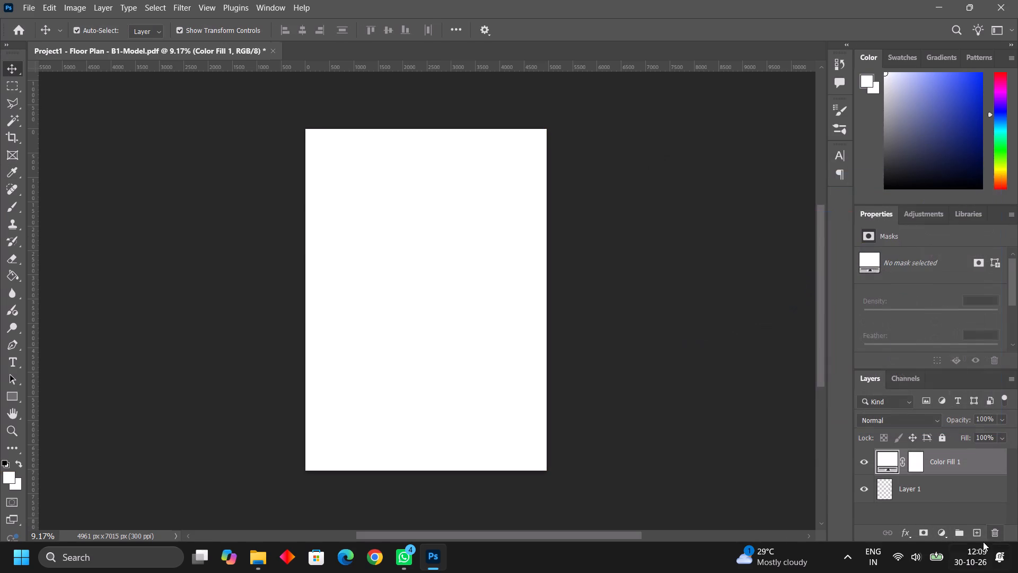
{"action": "left_click_drag", "start_coordinate": [944, 466], "coordinate": [949, 512]}
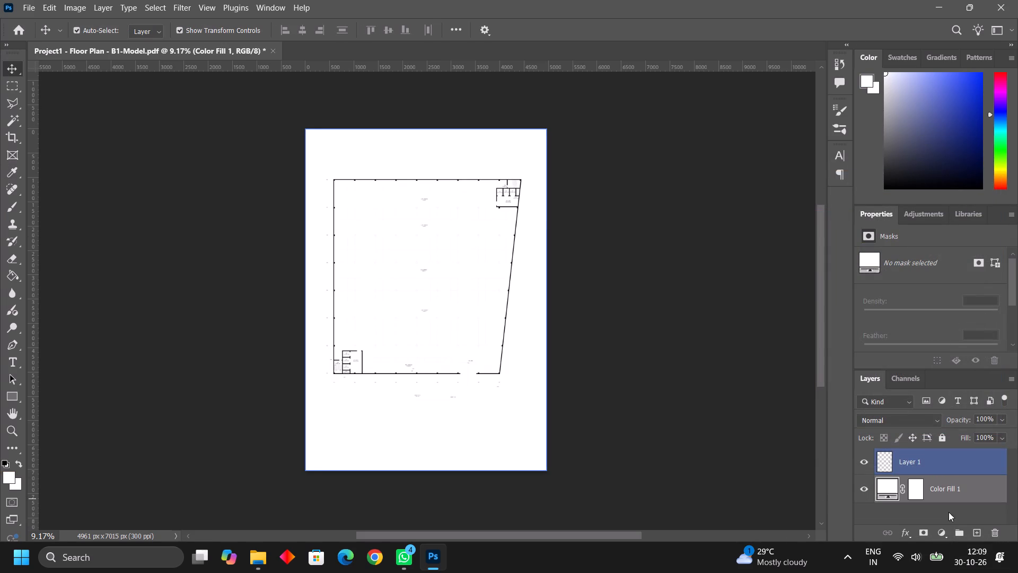
Select the floor plan's Layer 1 and inspect the B1 plan's walls, service cores and labels against the white background.
{"action": "left_click", "coordinate": [914, 463]}
{"action": "scroll", "coordinate": [292, 268], "scroll_direction": "up", "scroll_amount": 5}
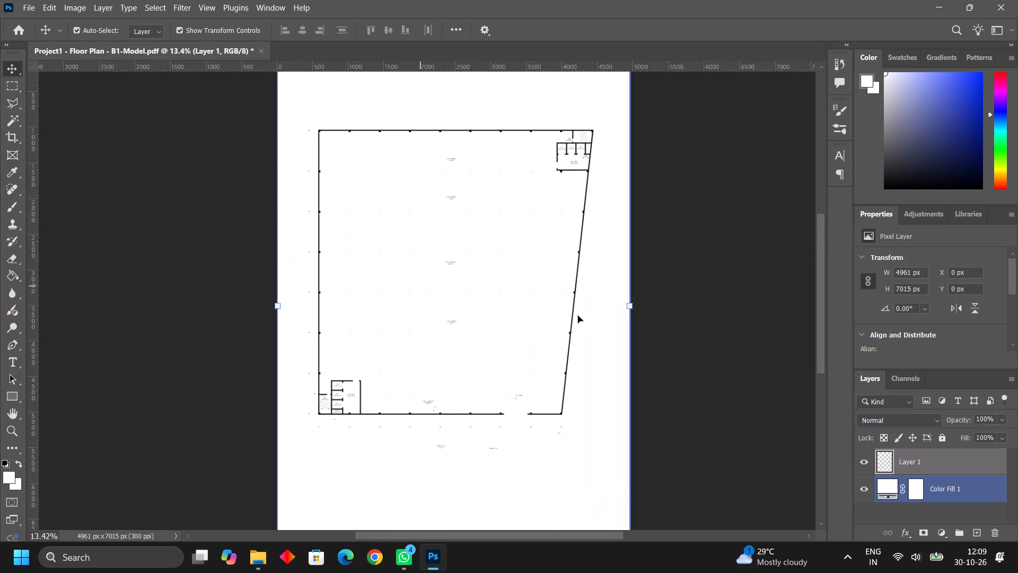
{"action": "scroll", "coordinate": [578, 316], "scroll_direction": "up", "scroll_amount": 9}
{"action": "scroll", "coordinate": [538, 338], "scroll_direction": "up", "scroll_amount": 4}
{"action": "scroll", "coordinate": [538, 338], "scroll_direction": "down", "scroll_amount": 12}
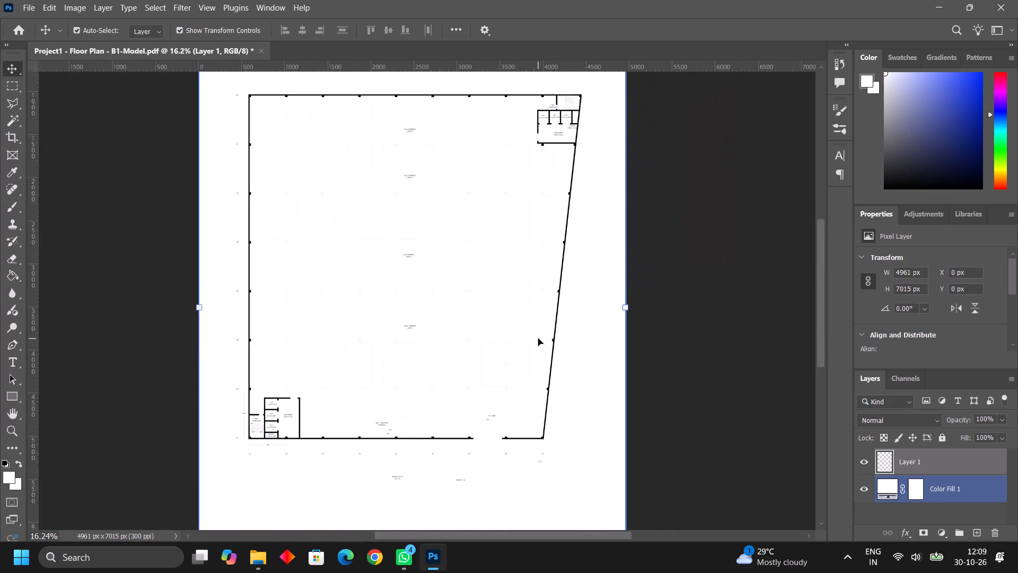
{"action": "scroll", "coordinate": [538, 338], "scroll_direction": "down", "scroll_amount": 2}
{"action": "left_click", "coordinate": [956, 456]}
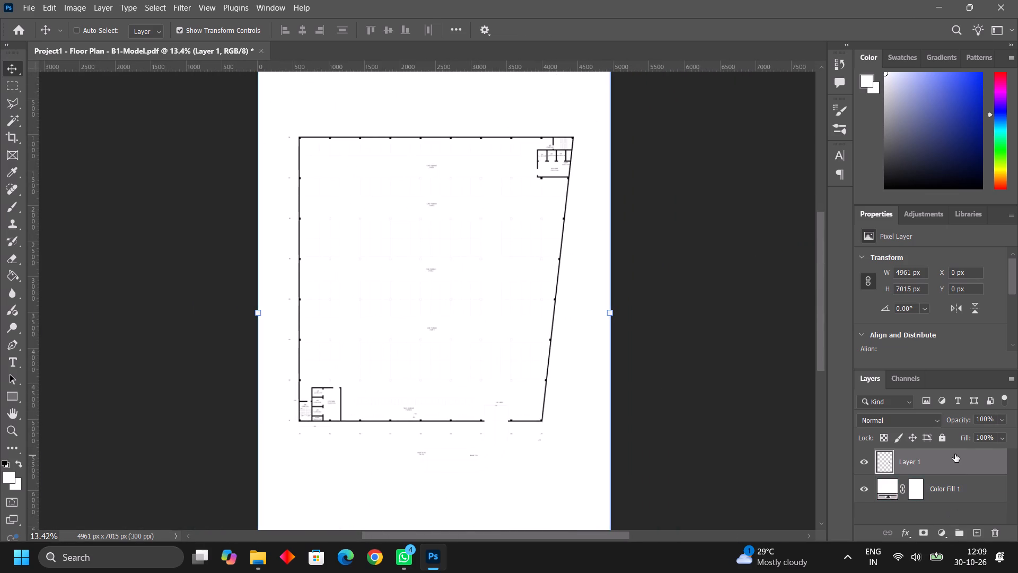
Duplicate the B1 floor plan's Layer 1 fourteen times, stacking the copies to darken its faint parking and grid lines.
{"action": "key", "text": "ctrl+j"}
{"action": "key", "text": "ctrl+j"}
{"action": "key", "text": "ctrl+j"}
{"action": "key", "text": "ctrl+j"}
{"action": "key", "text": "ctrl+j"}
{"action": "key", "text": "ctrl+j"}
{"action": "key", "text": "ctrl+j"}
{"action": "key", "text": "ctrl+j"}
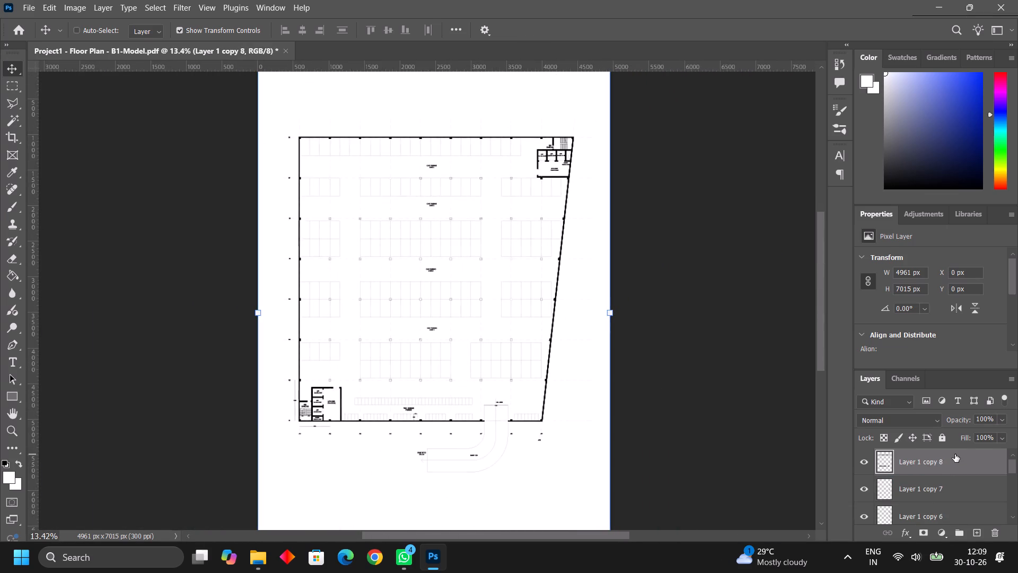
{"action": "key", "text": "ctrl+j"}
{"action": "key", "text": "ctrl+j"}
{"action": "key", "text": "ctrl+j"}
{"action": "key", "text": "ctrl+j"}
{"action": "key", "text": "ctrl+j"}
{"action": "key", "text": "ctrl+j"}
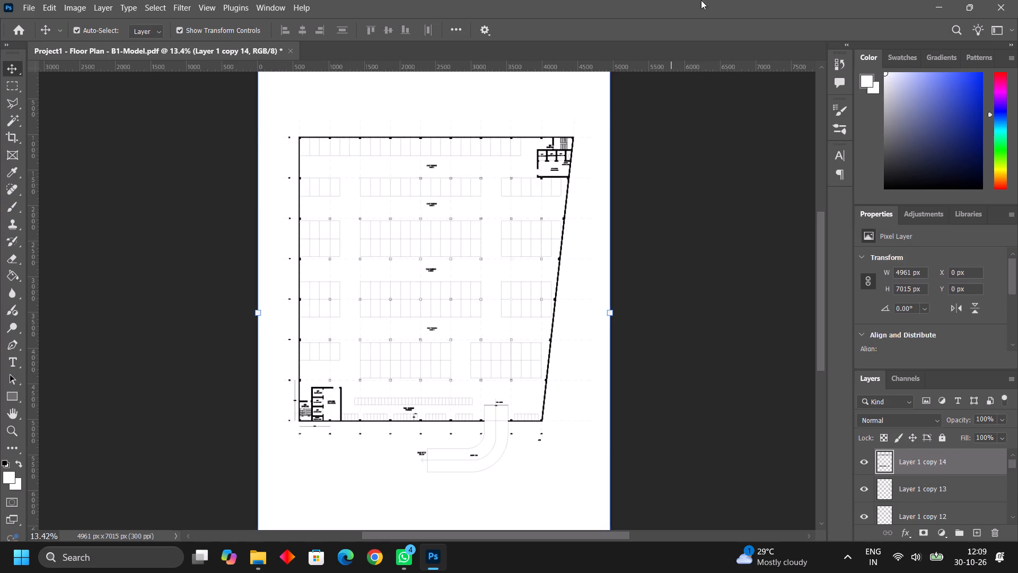
Quit Photoshop without saving the changes to the B1 floor plan document.
{"action": "left_click", "coordinate": [996, 11]}
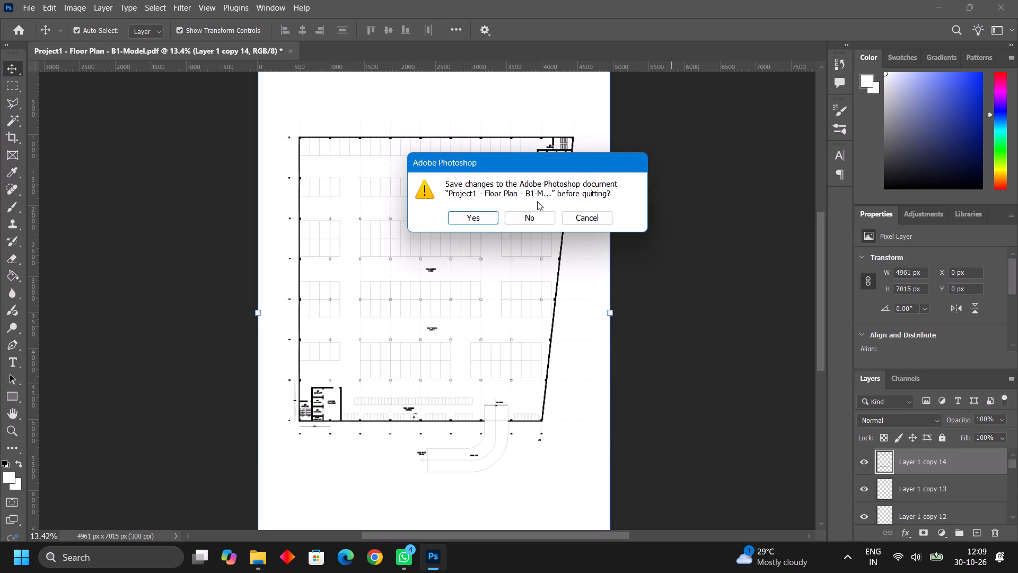
{"action": "left_click", "coordinate": [538, 216]}
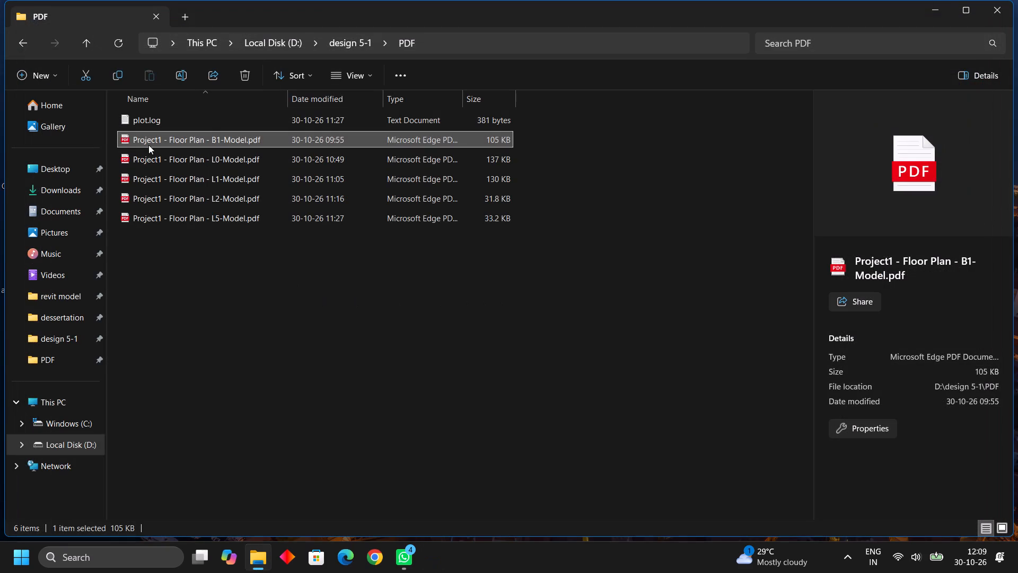
{"action": "left_click", "coordinate": [154, 142]}
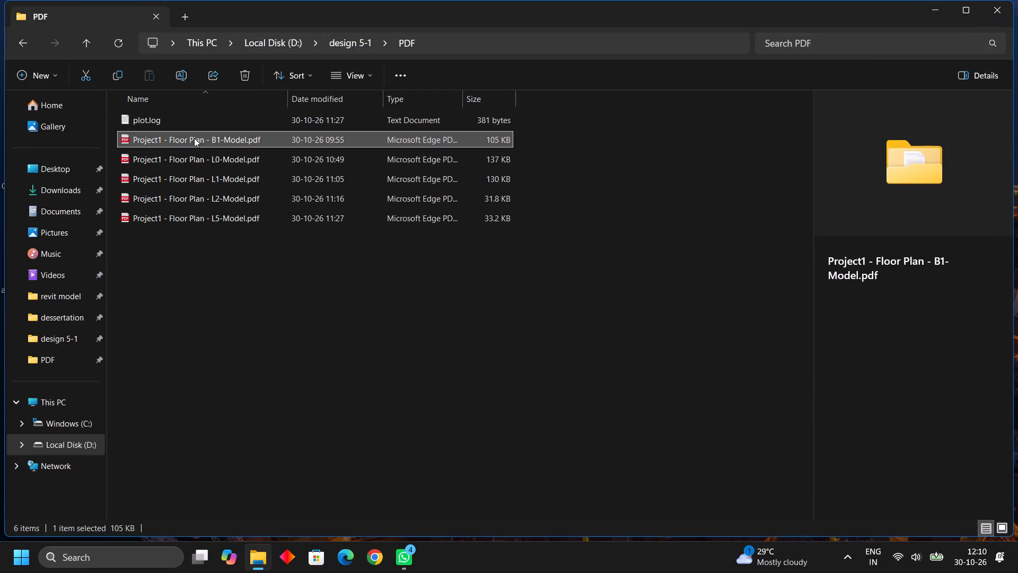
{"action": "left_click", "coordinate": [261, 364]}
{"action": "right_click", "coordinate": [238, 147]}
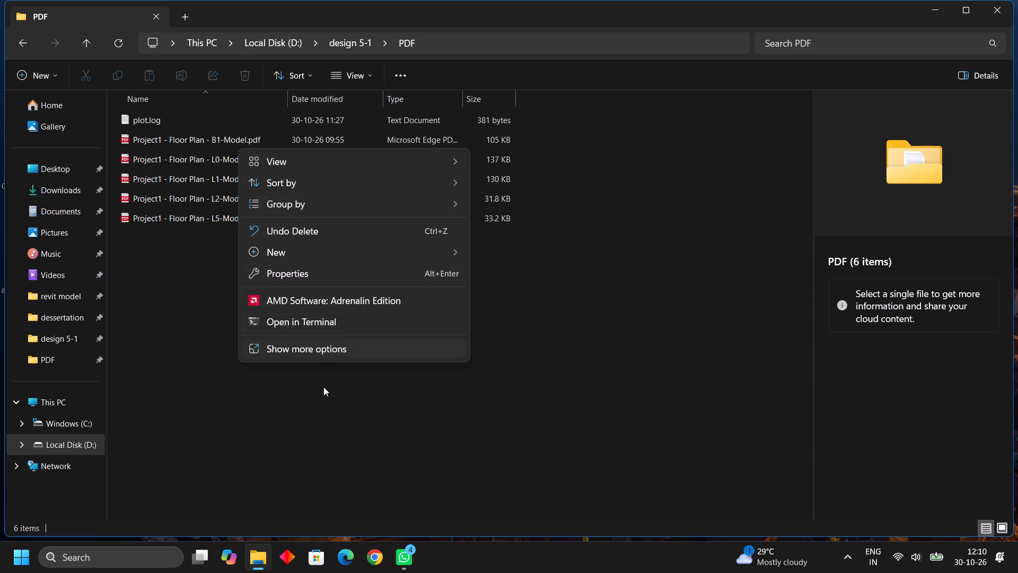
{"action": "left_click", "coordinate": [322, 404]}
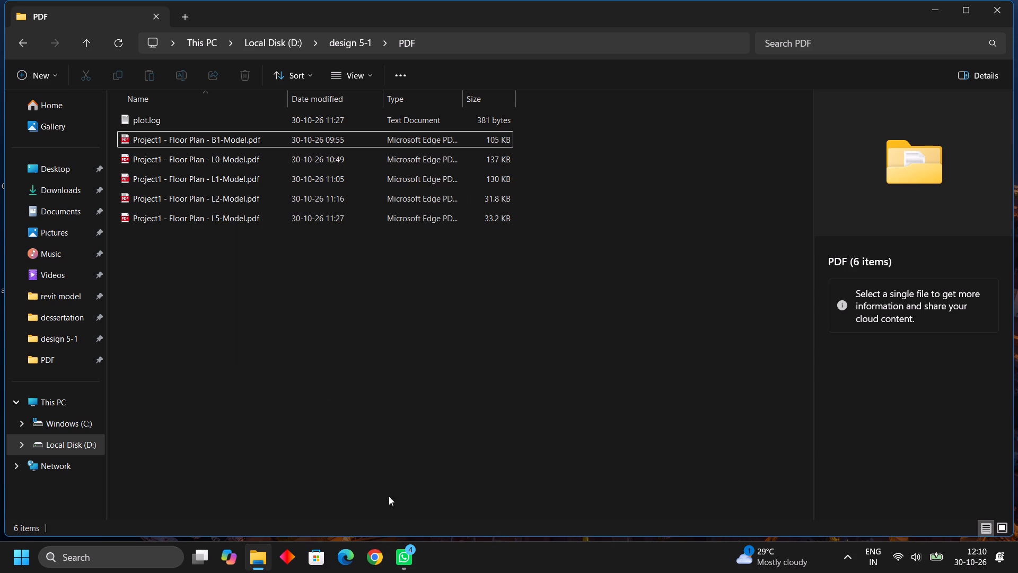